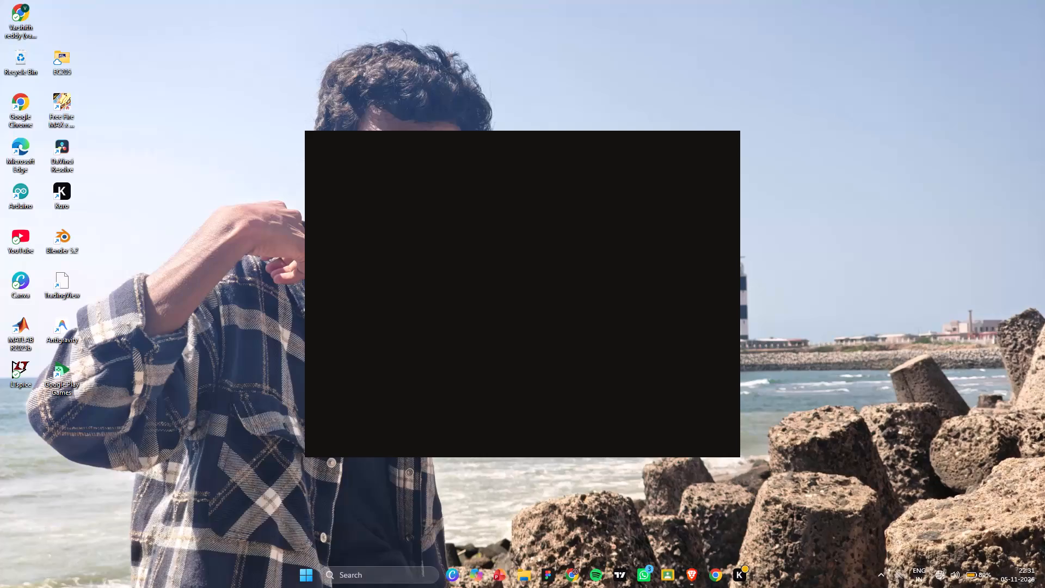
Connect the computer to the OnePlus 13s ee3f Wi-Fi network.
left_click(938, 579)
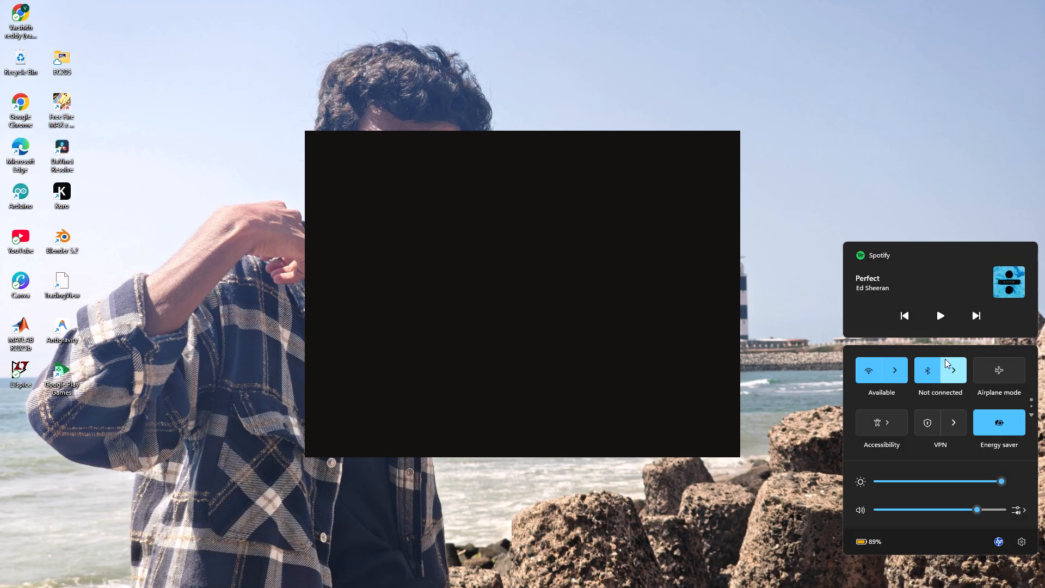
left_click(887, 376)
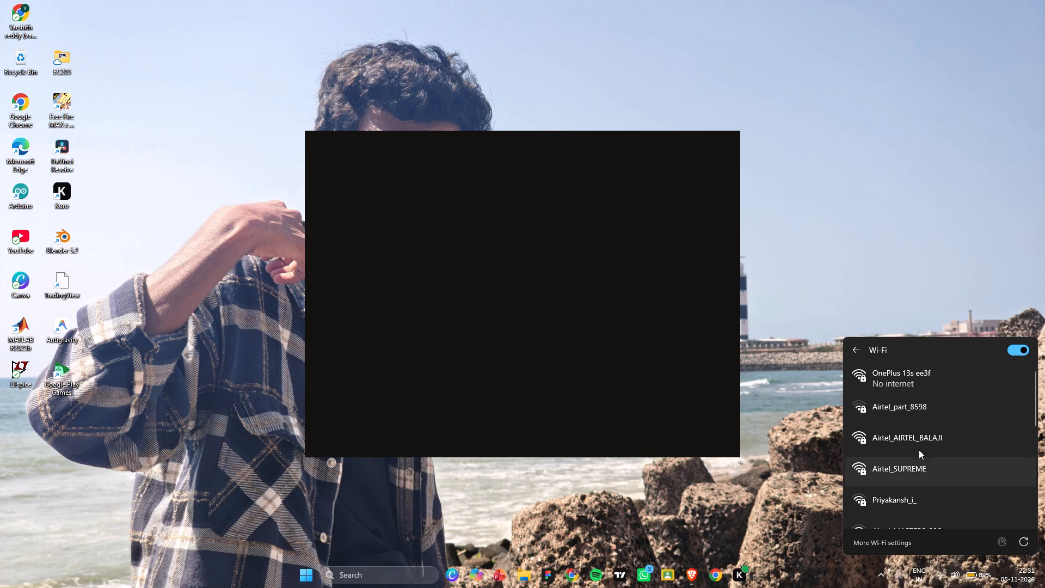
left_click(860, 385)
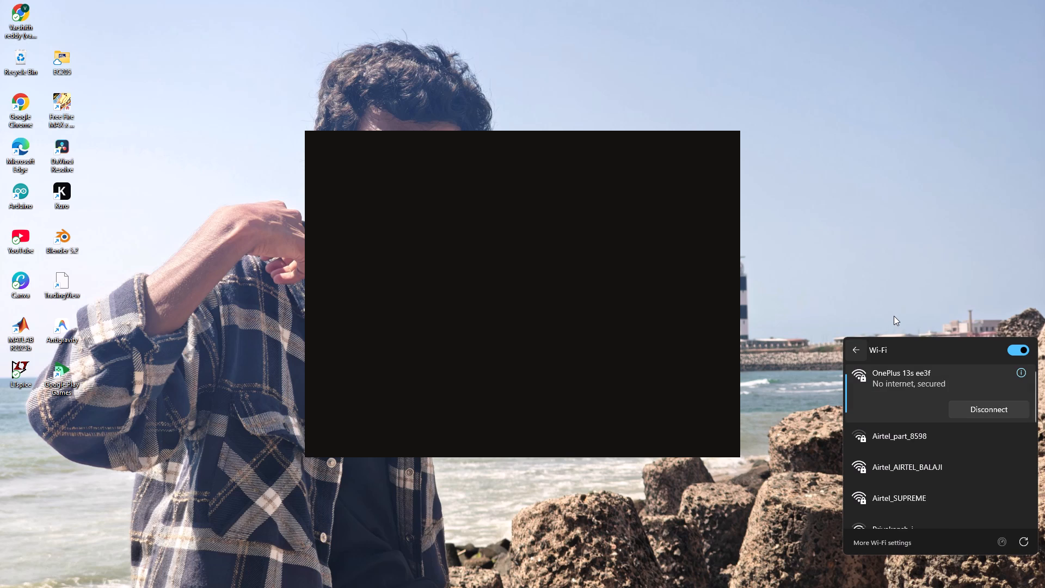
left_click(894, 196)
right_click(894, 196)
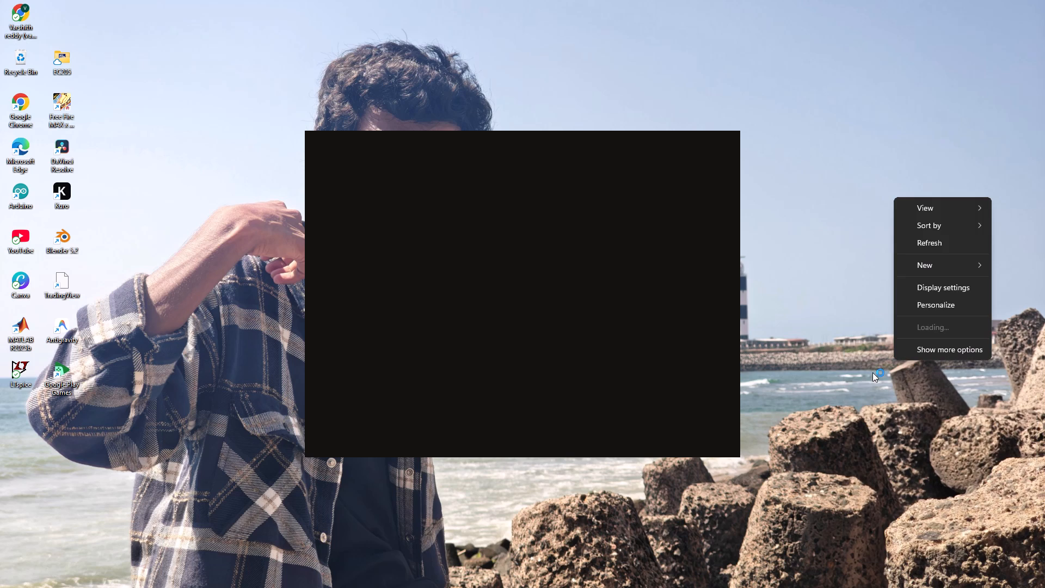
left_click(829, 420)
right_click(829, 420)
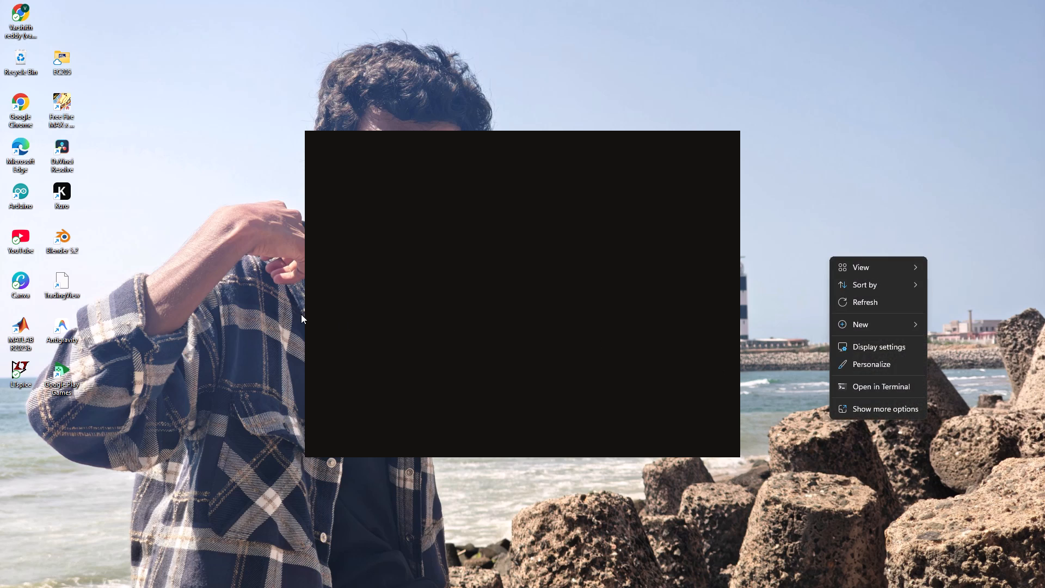
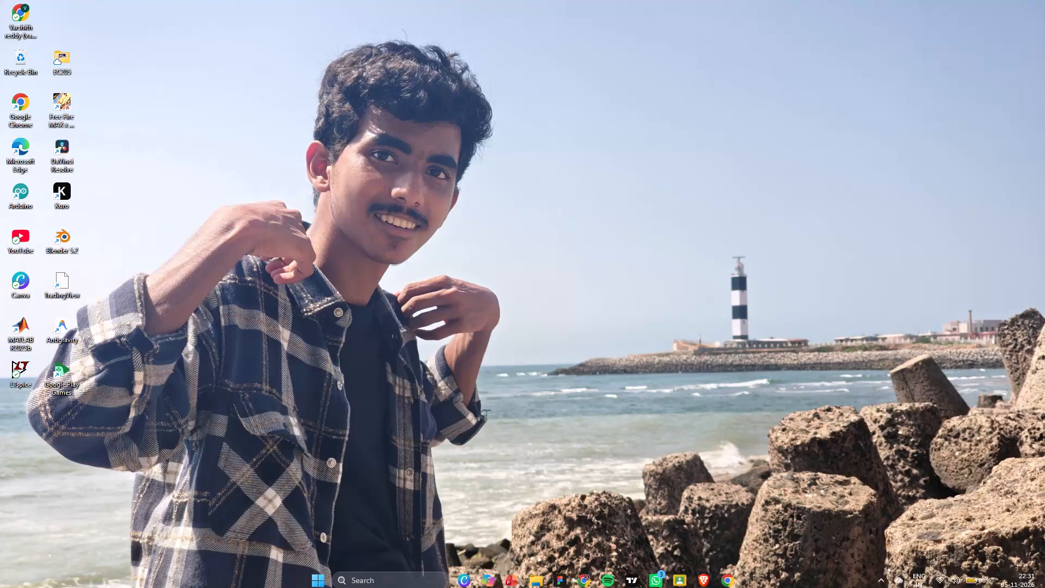
Check the connection status of the OnePlus 13s ee3f network in the Wi-Fi list, then return to the desktop.
left_click(936, 580)
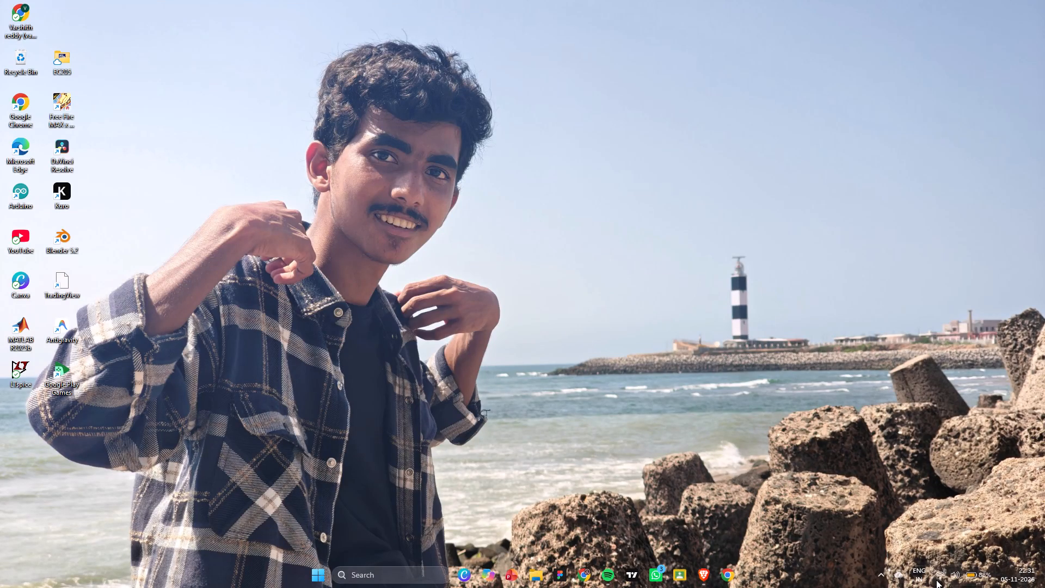
left_click(898, 377)
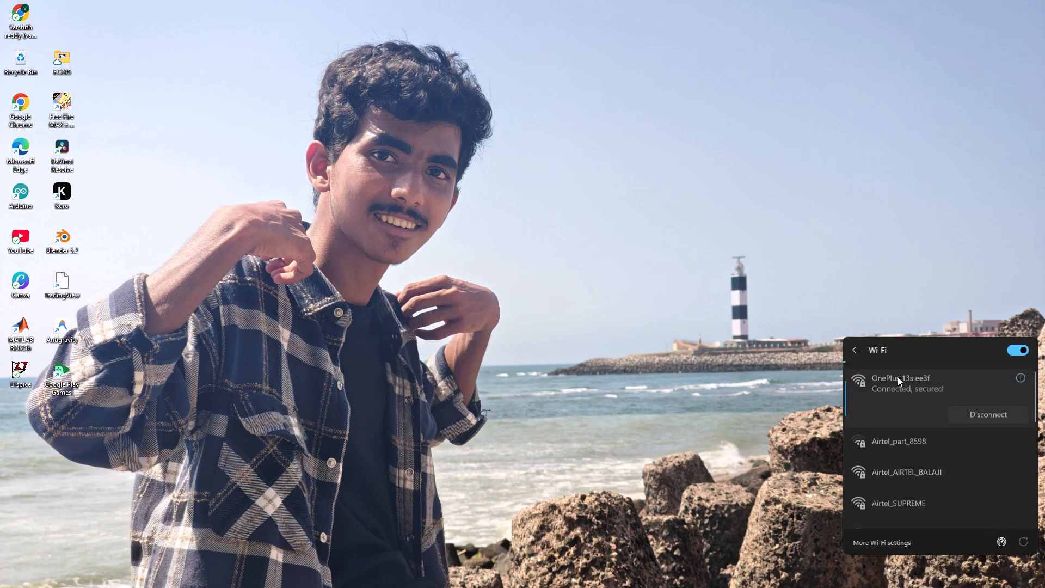
left_click(568, 217)
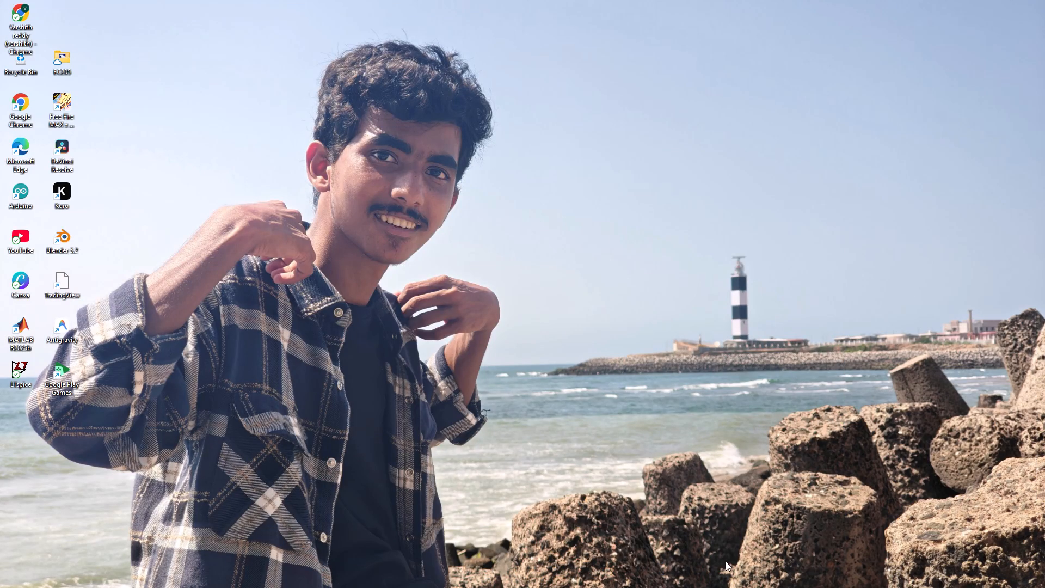
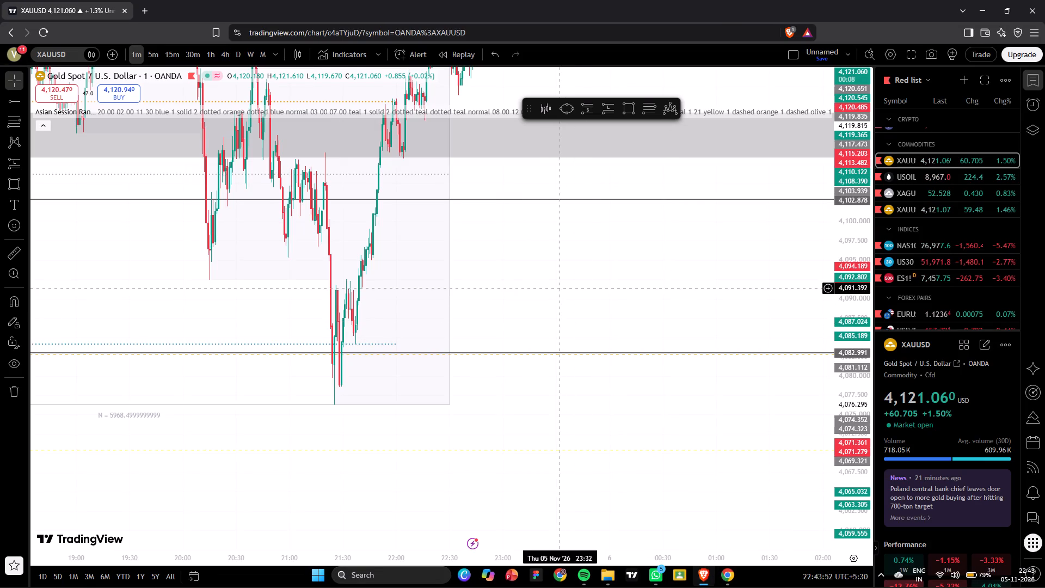
left_click_drag(561, 288, 660, 560)
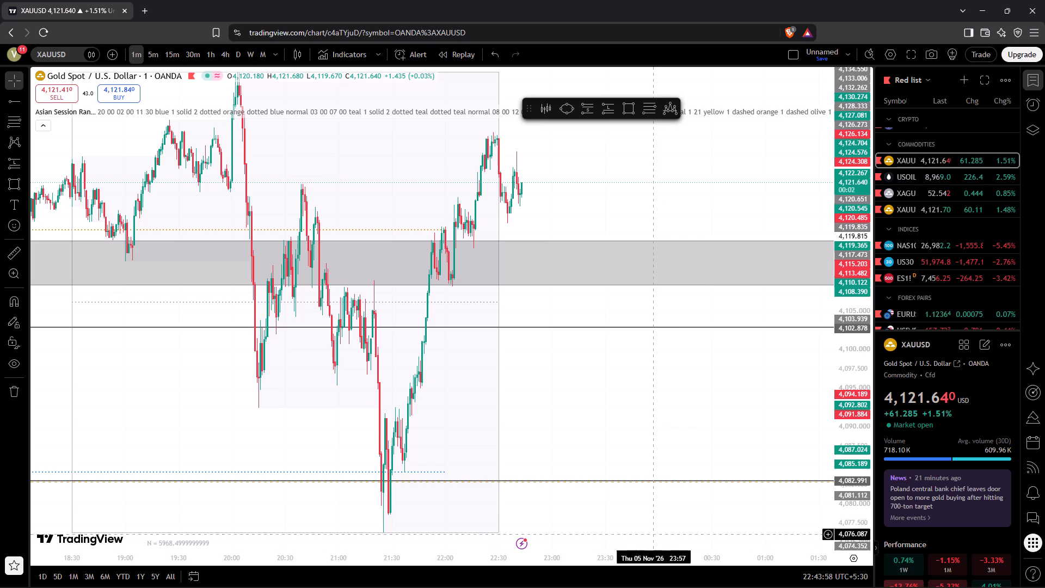
left_click(157, 58)
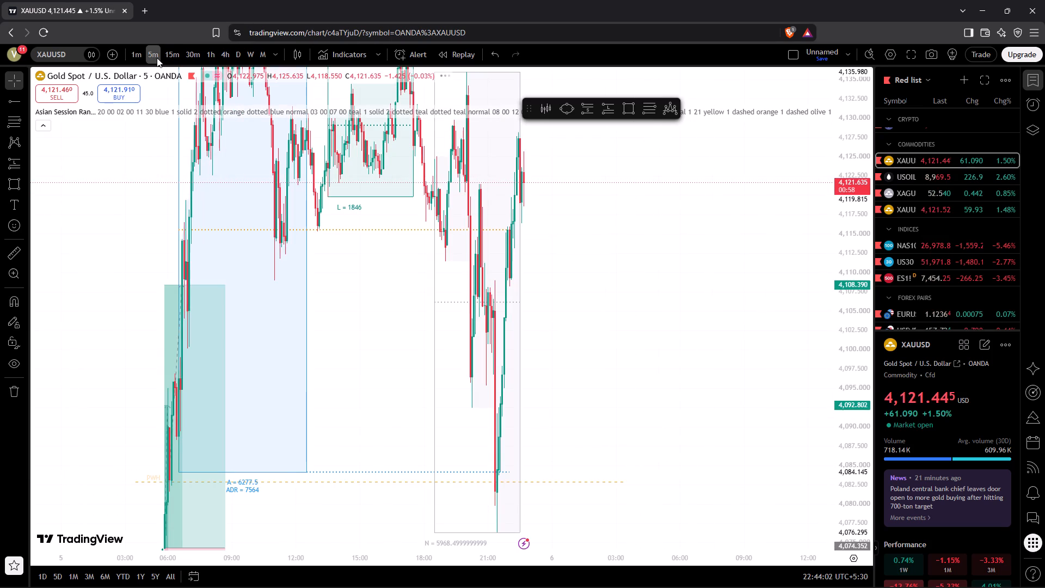
left_click_drag(850, 234, 902, 413)
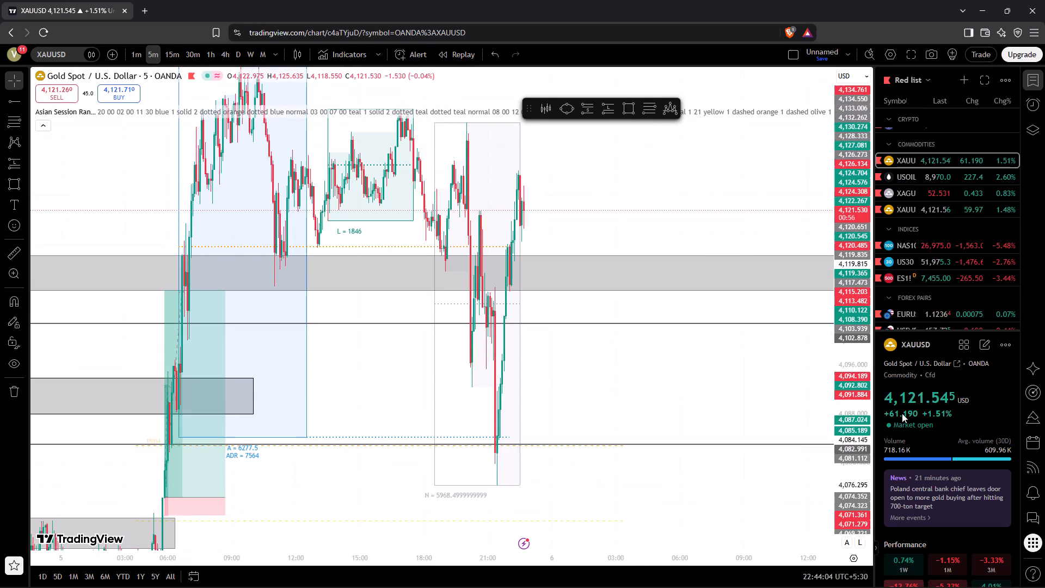
left_click_drag(902, 413, 923, 552)
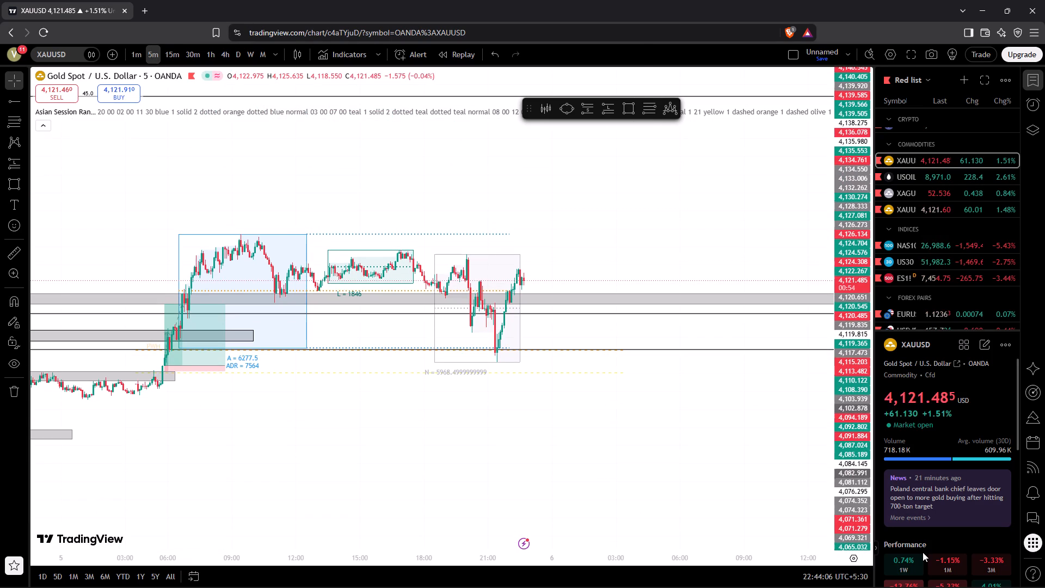
Reload the XAUUSD chart page and examine gold's price action across the recent sessions.
key("ctrl+r")
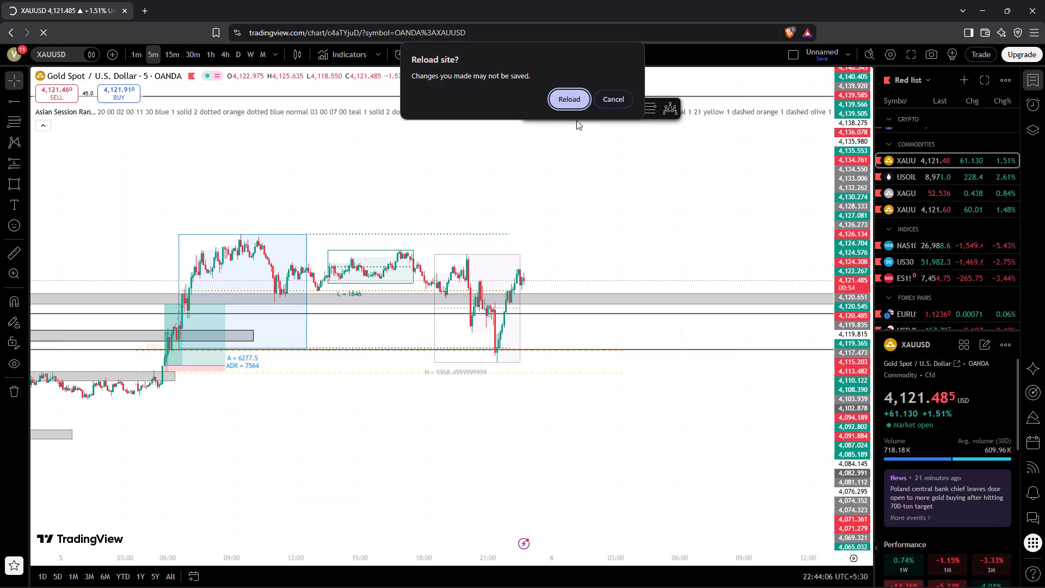
left_click(560, 99)
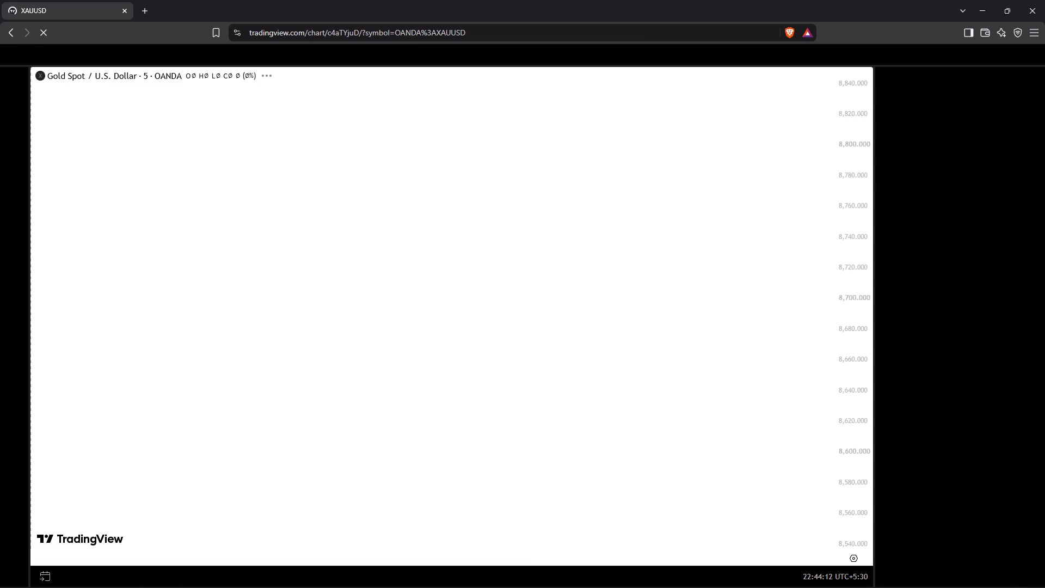
left_click_drag(489, 237, 446, 265)
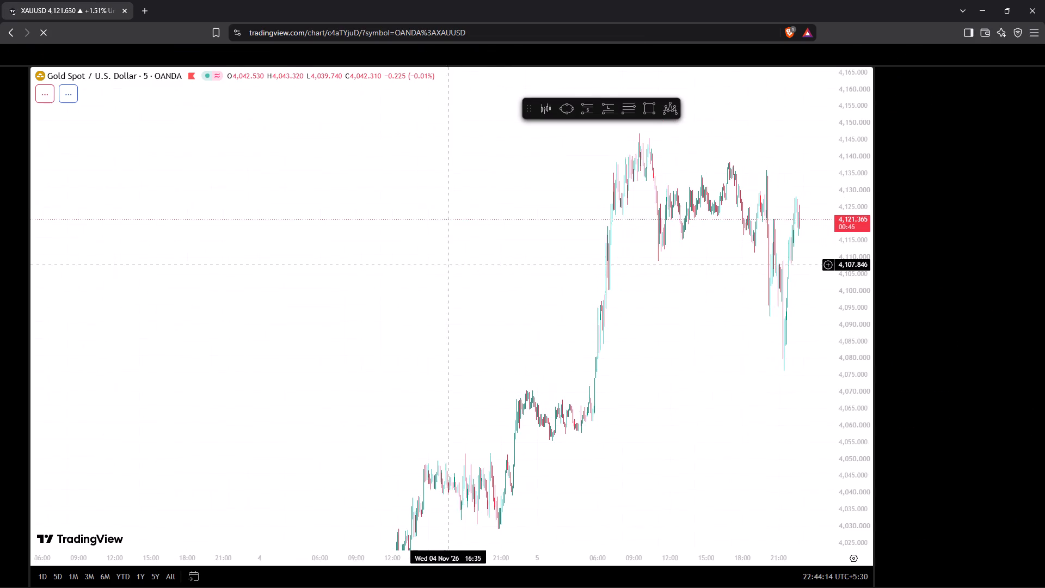
left_click_drag(446, 265, 323, 255)
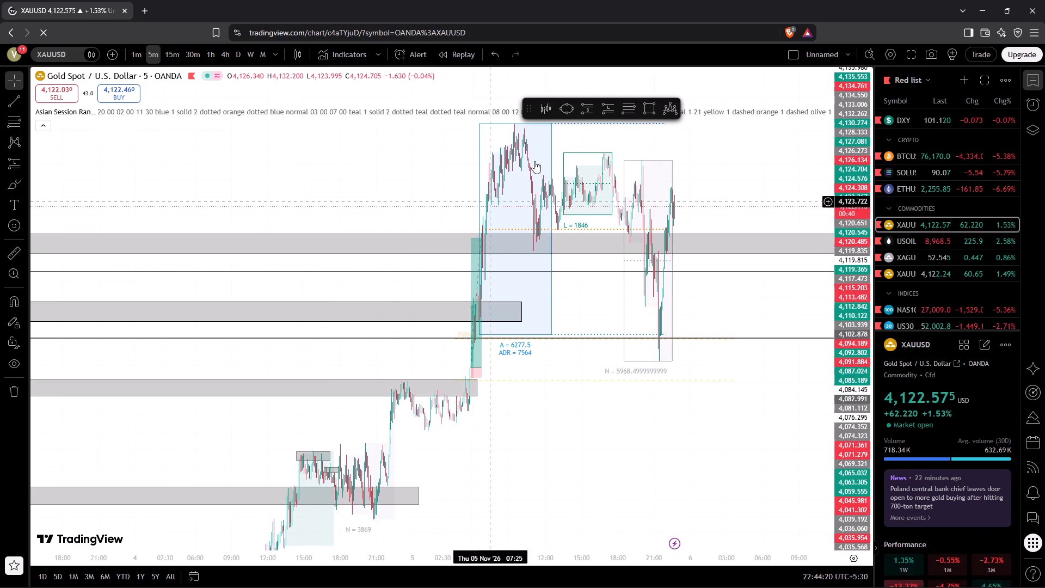
left_click_drag(850, 199, 845, 307)
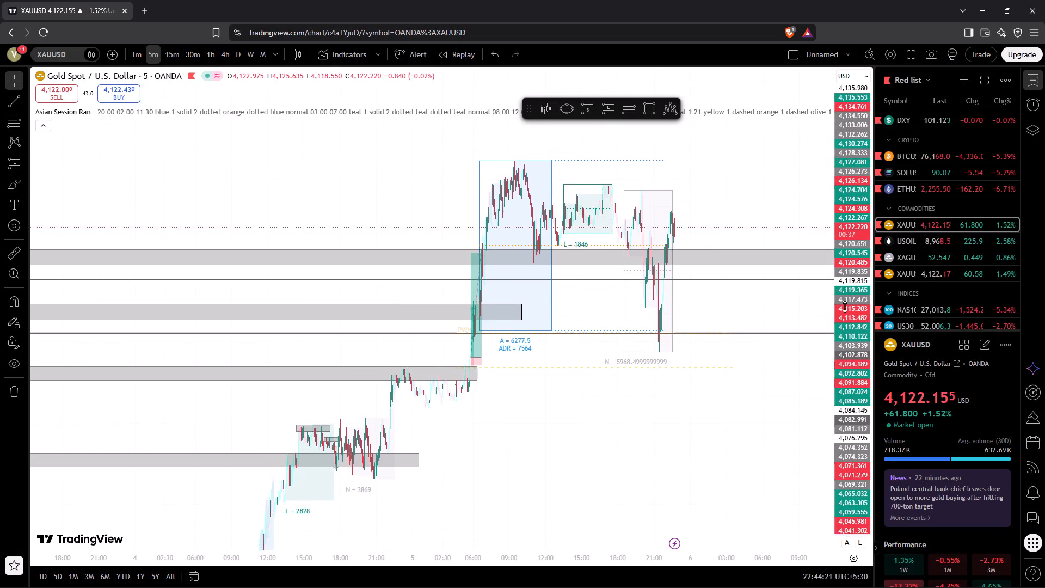
left_click_drag(845, 307, 804, 425)
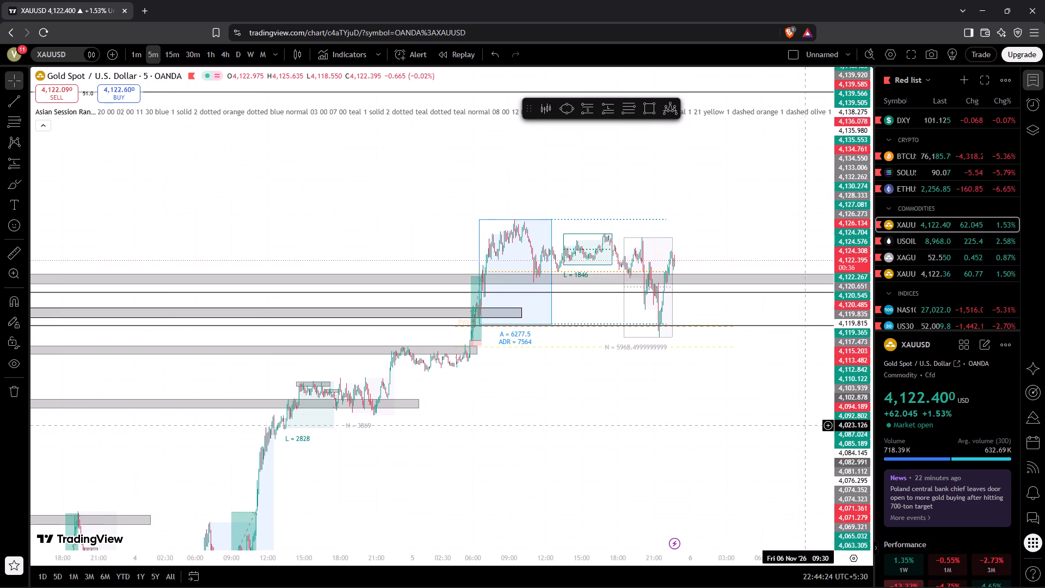
left_click_drag(804, 425, 804, 422)
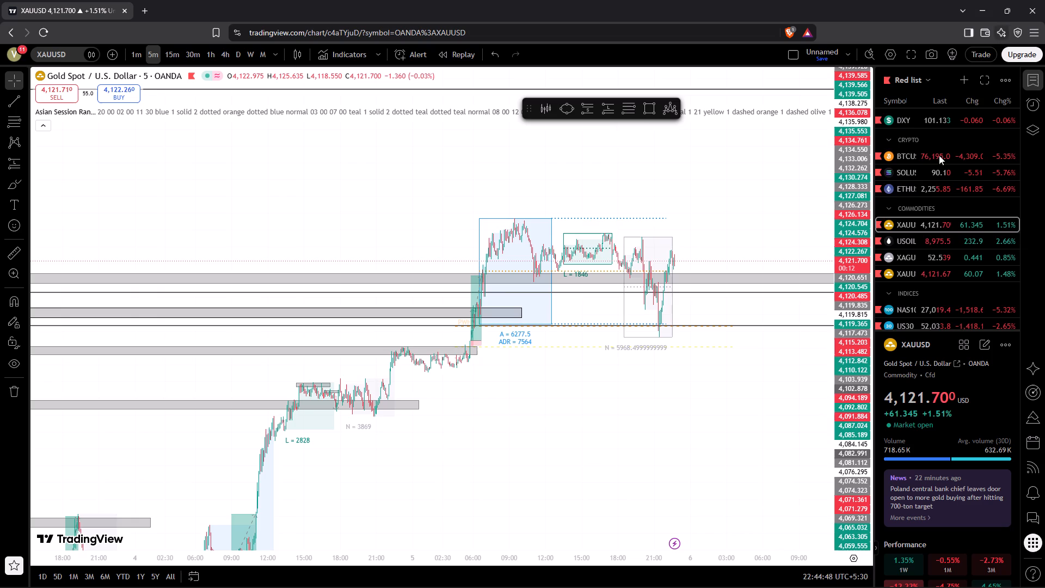
Open the US30 chart from the watchlist and examine the latest day's price action on the 5-minute timeframe.
scroll(944, 301, "down", 5)
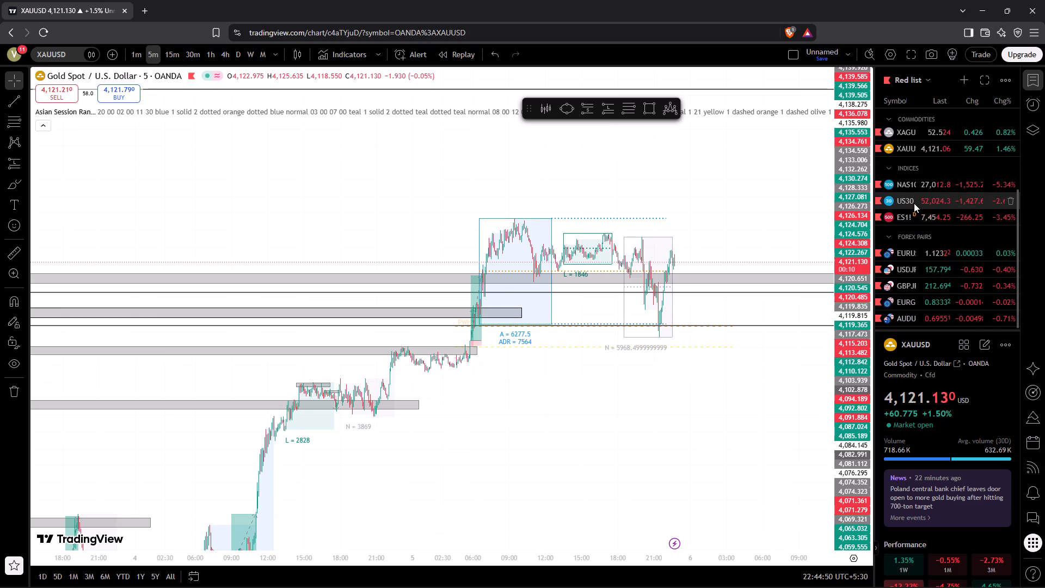
left_click(913, 201)
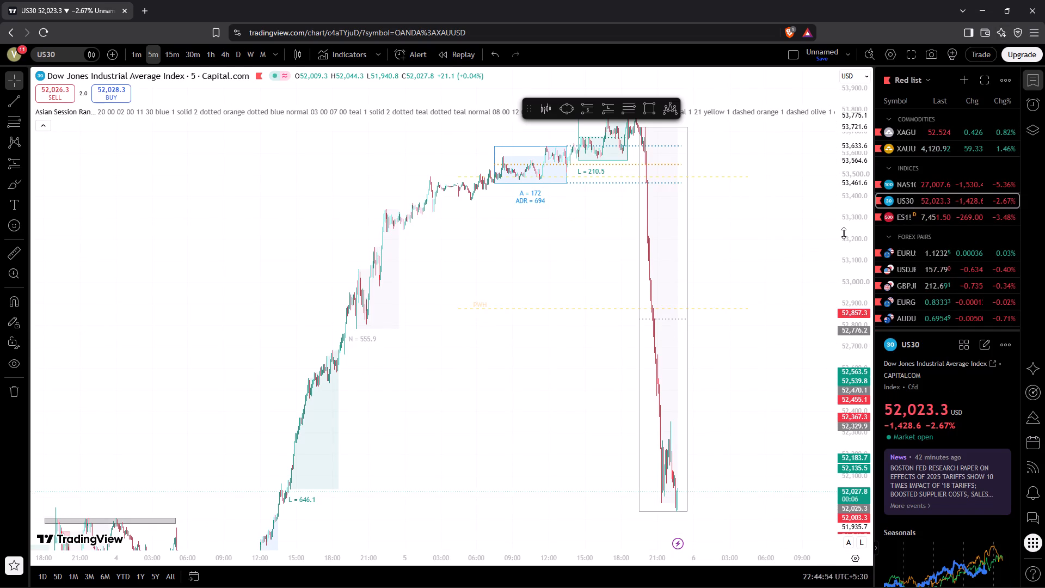
left_click_drag(844, 233, 871, 399)
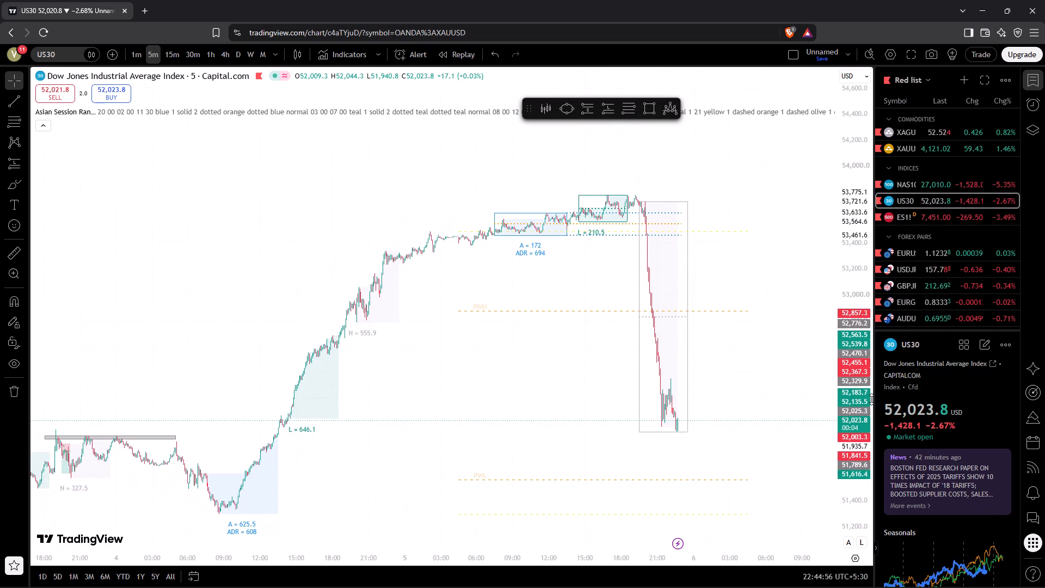
left_click_drag(871, 399, 872, 398)
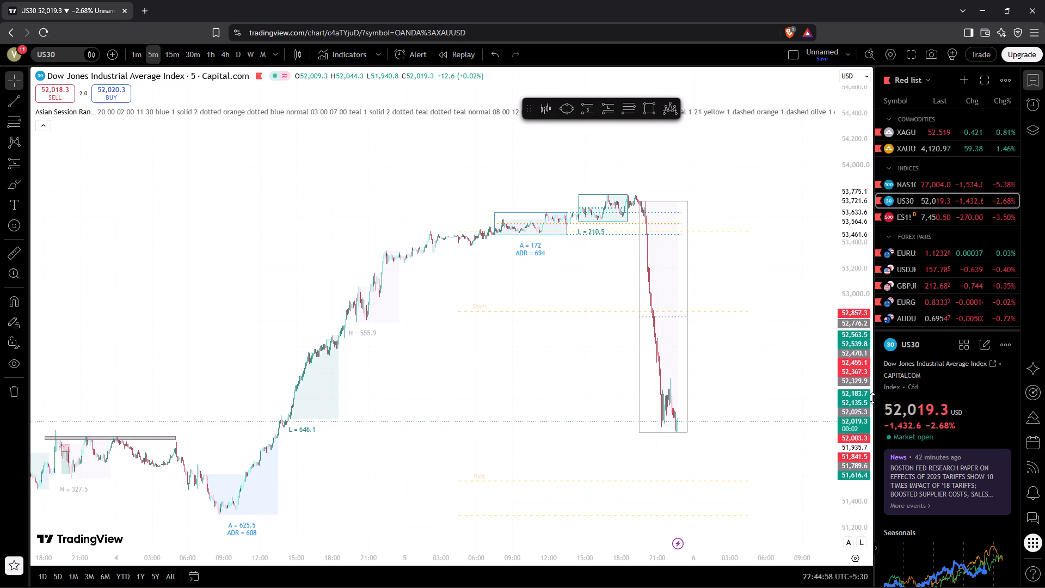
left_click_drag(872, 398, 872, 397)
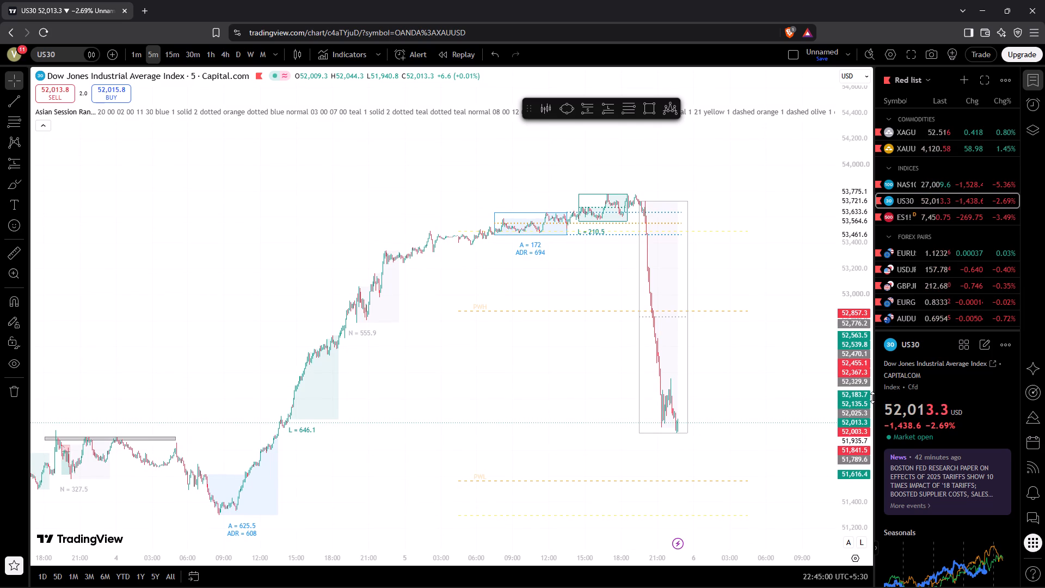
left_click_drag(872, 397, 886, 411)
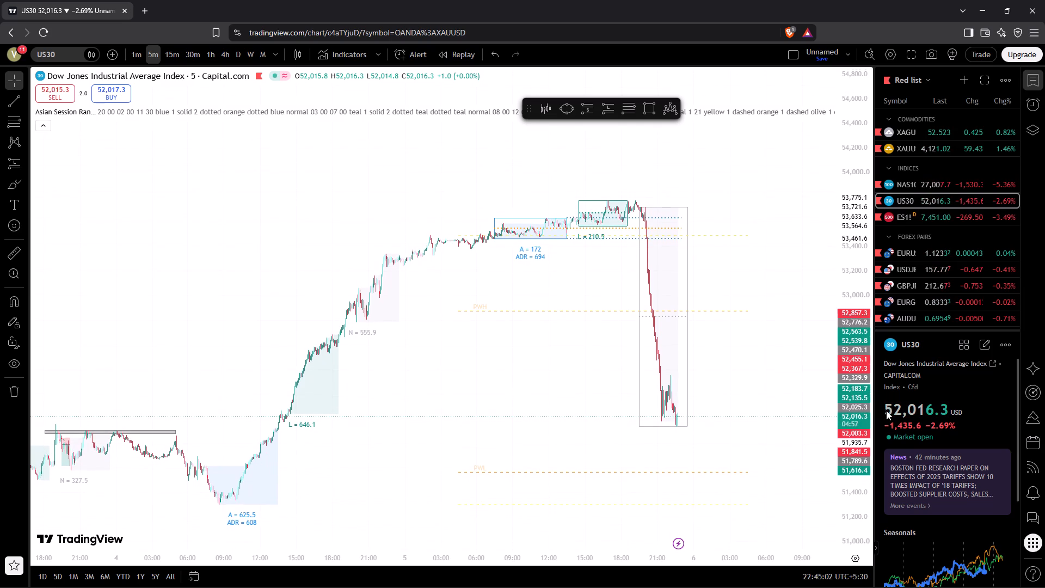
left_click_drag(886, 411, 853, 418)
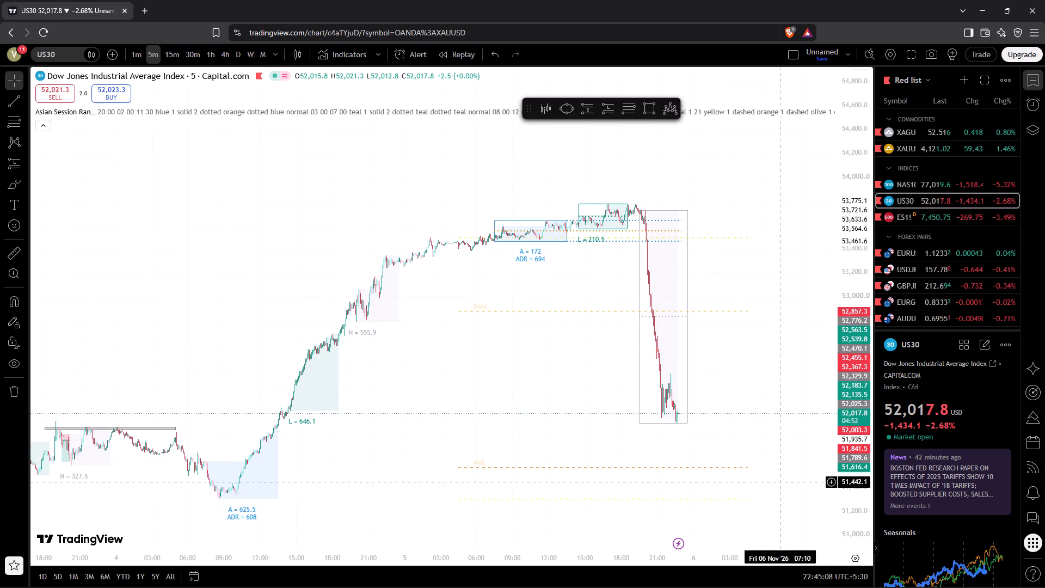
left_click_drag(628, 552, 462, 554)
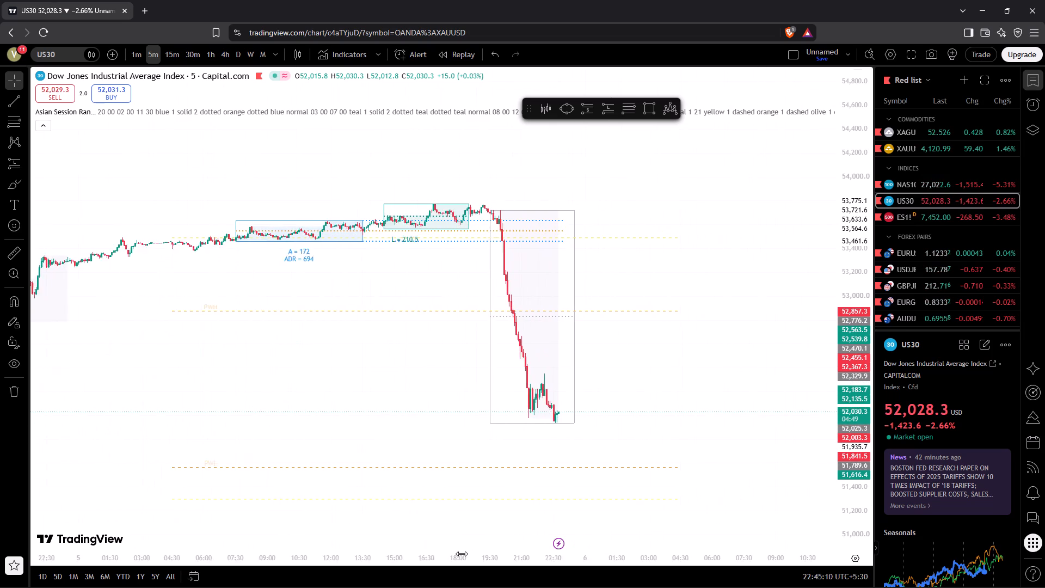
left_click_drag(462, 554, 538, 552)
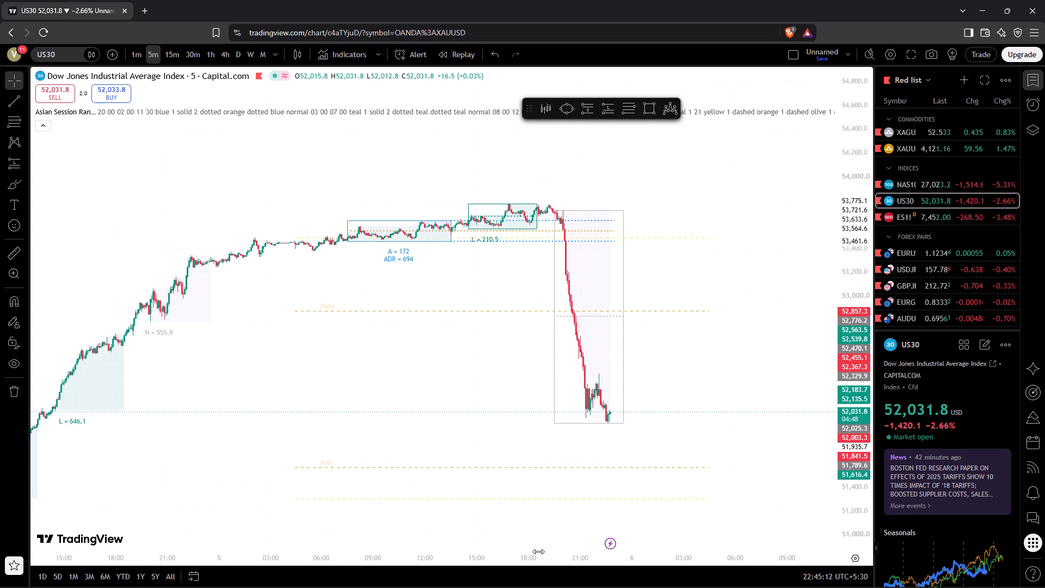
left_click_drag(538, 552, 522, 547)
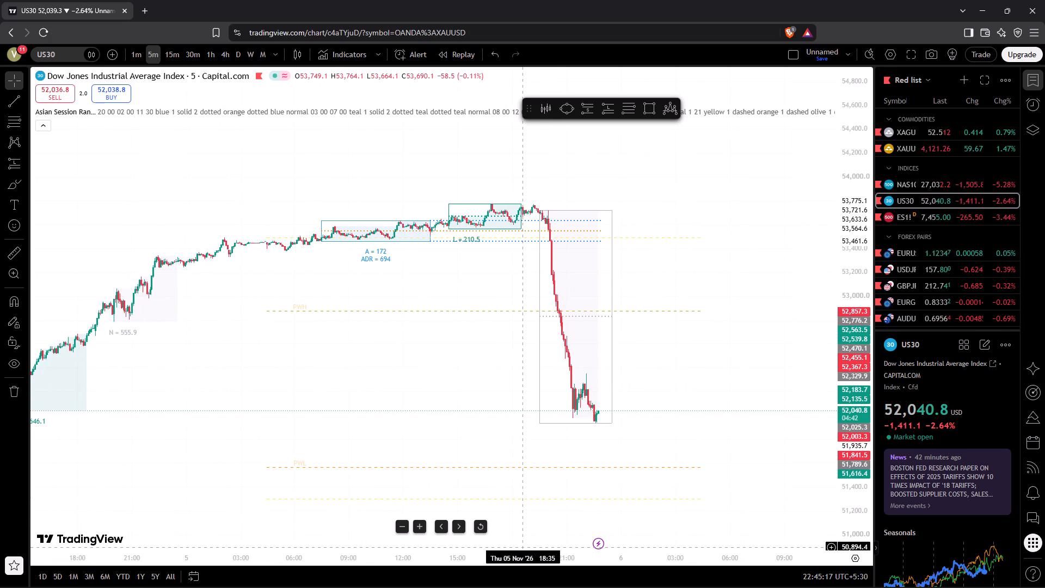
left_click(638, 402)
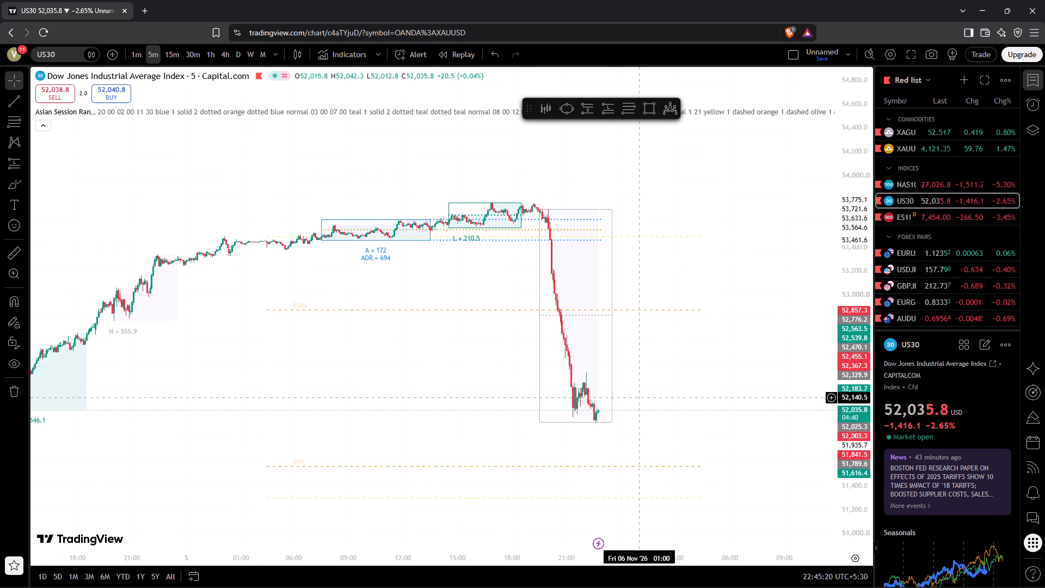
left_click_drag(850, 385, 847, 321)
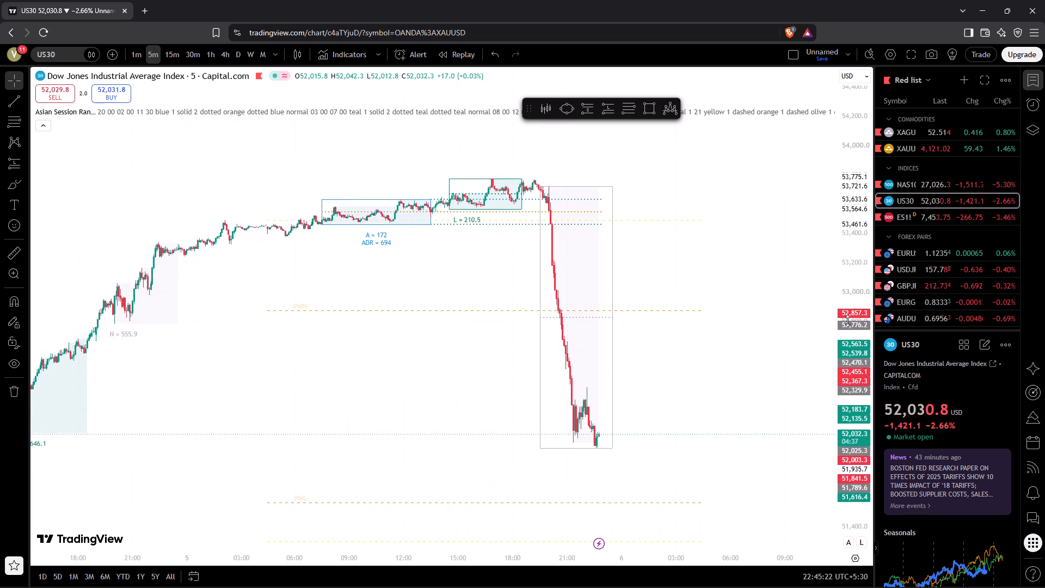
left_click_drag(847, 321, 846, 347)
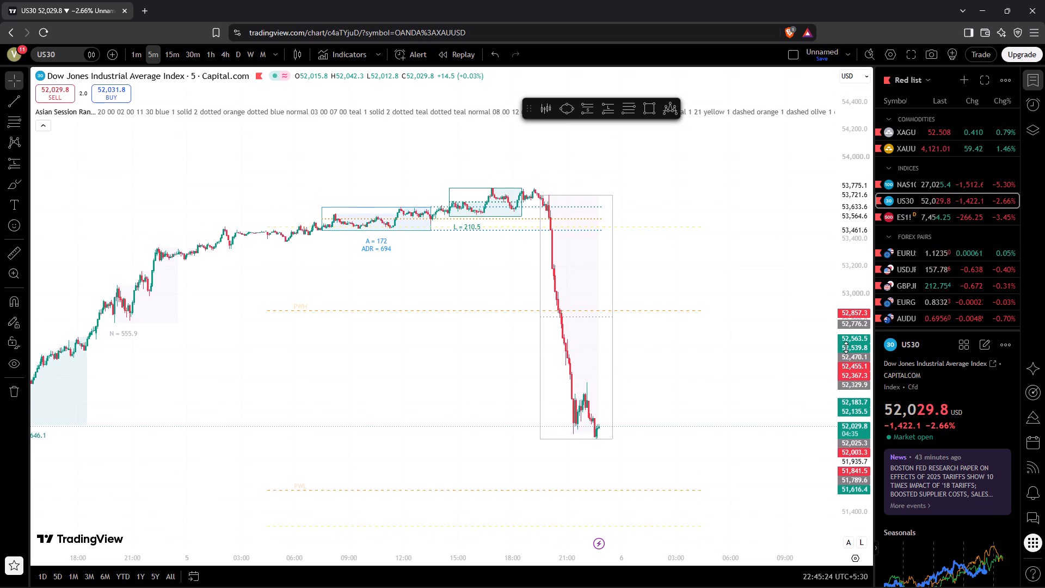
left_click_drag(846, 347, 846, 348)
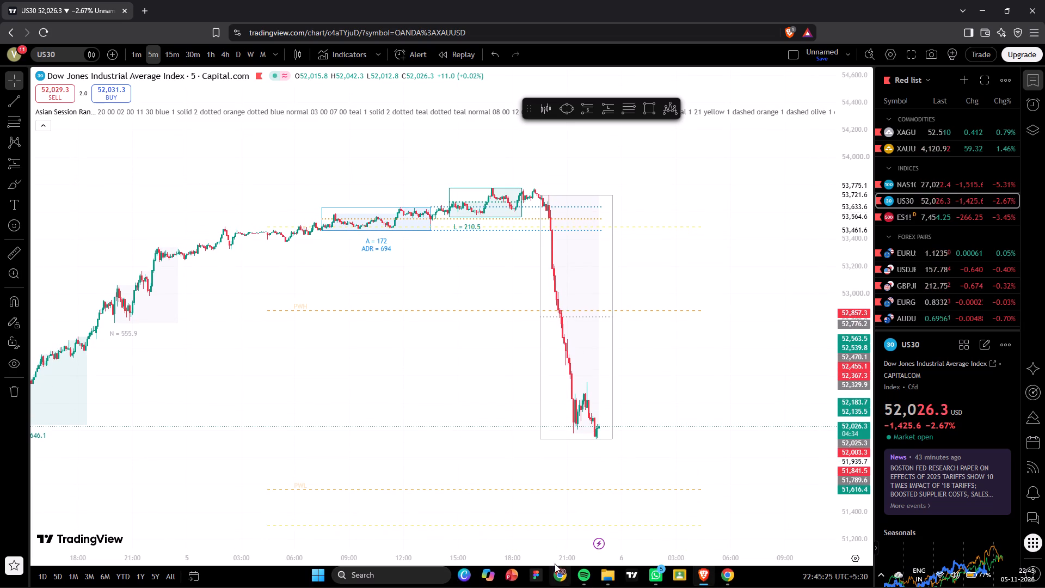
Compare US30's price action over the preceding days with the latest session on the 5-minute chart.
left_click_drag(557, 559, 696, 531)
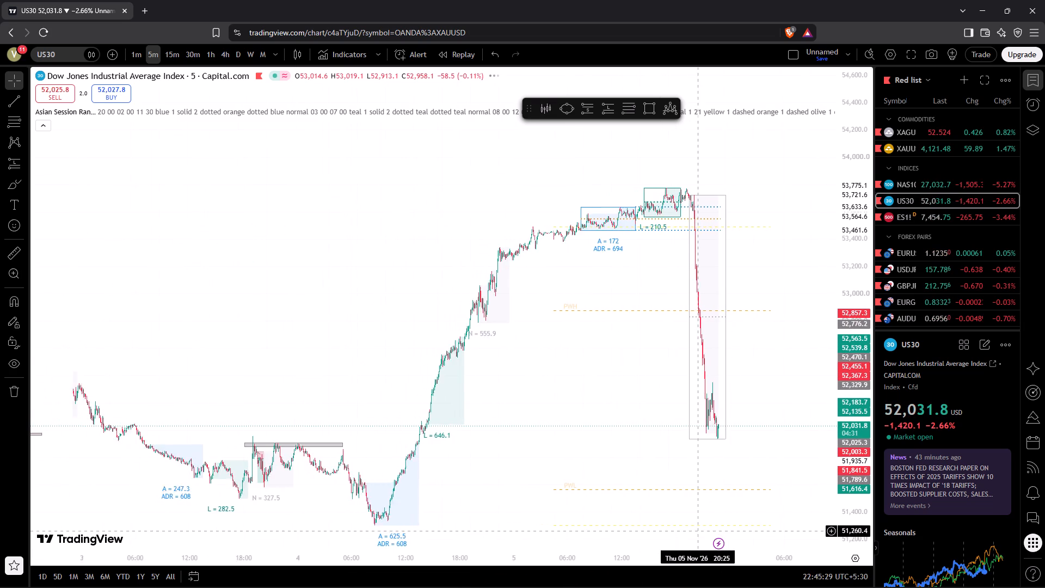
left_click_drag(696, 531, 546, 540)
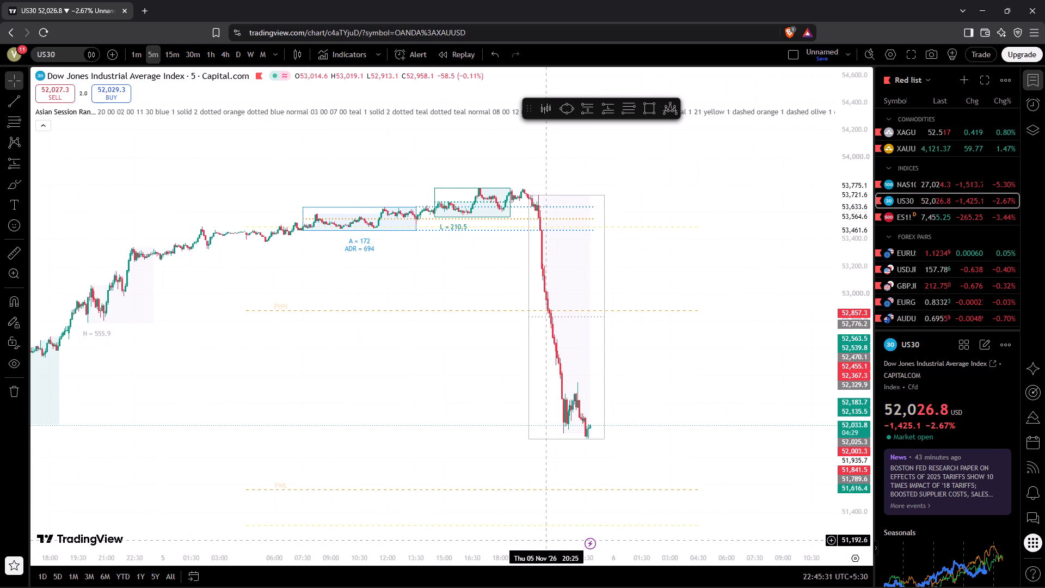
left_click_drag(546, 540, 736, 471)
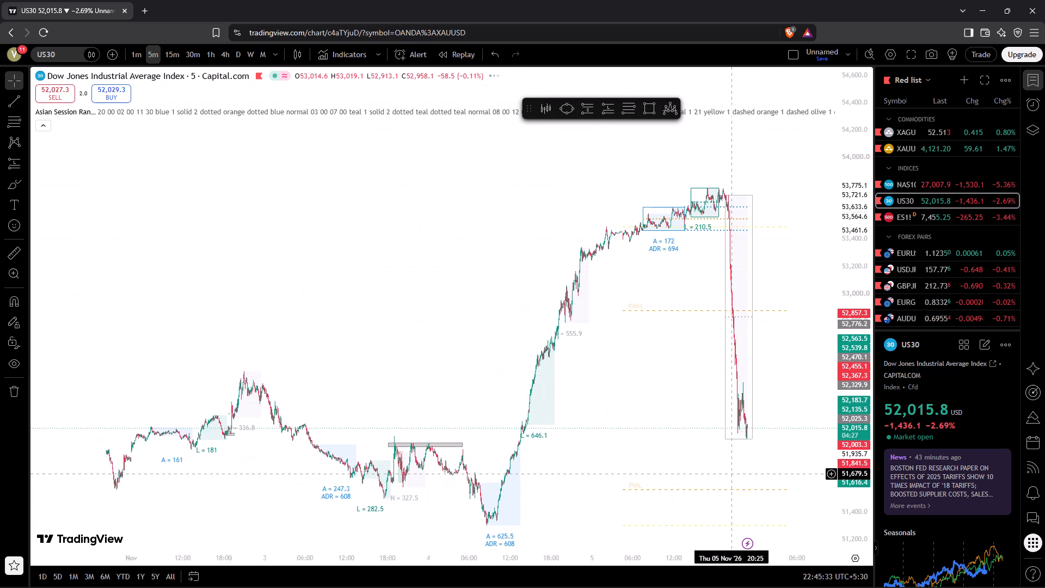
left_click_drag(736, 471, 817, 587)
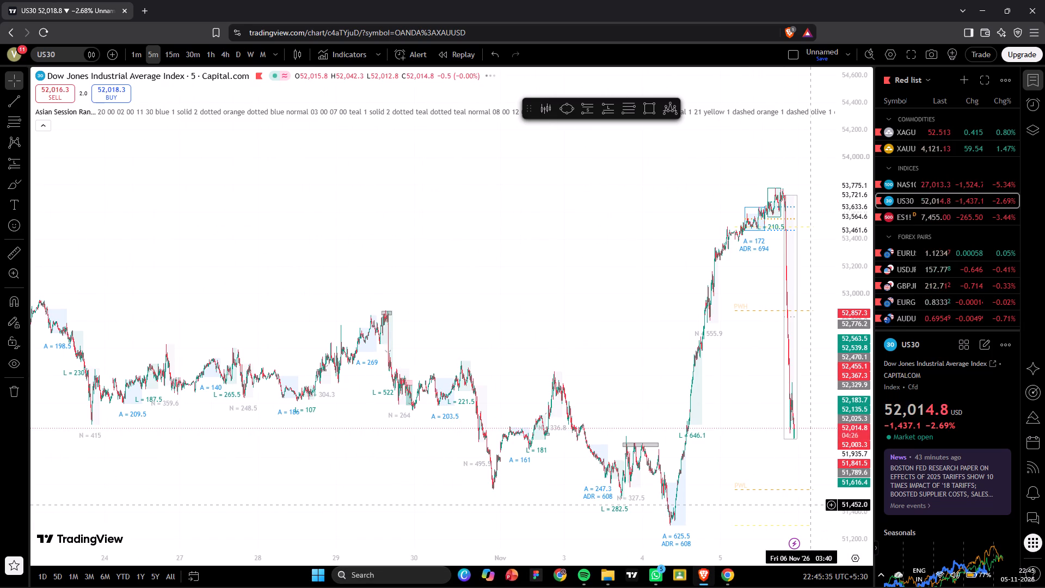
left_click_drag(749, 560, 575, 581)
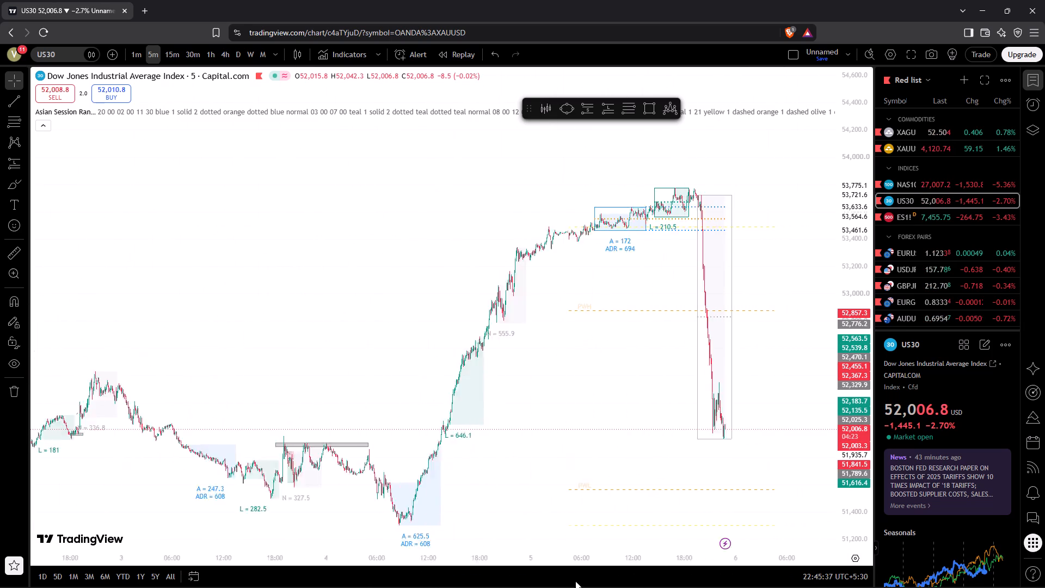
left_click_drag(575, 581, 373, 587)
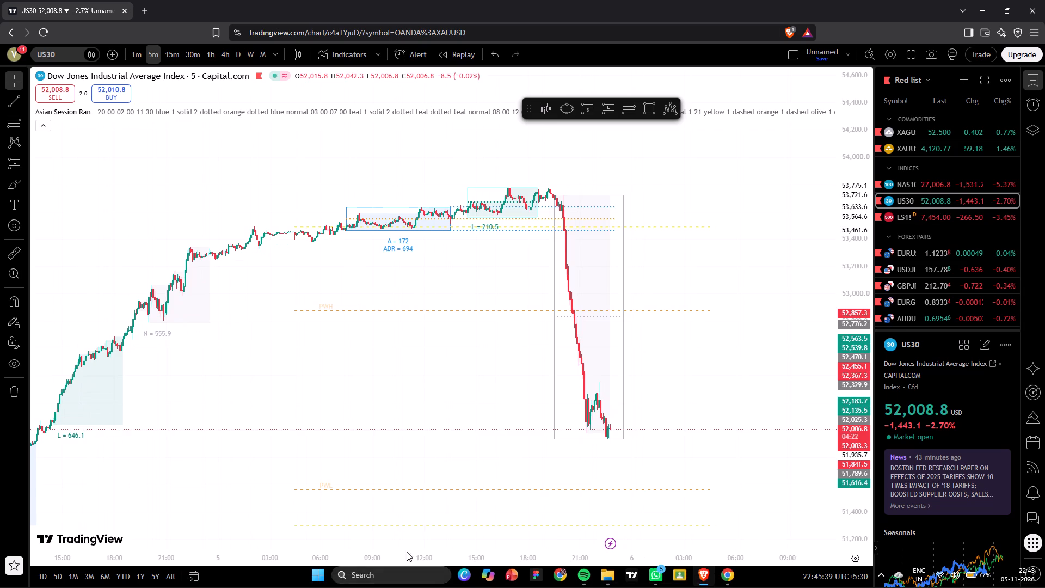
left_click_drag(864, 406, 838, 233)
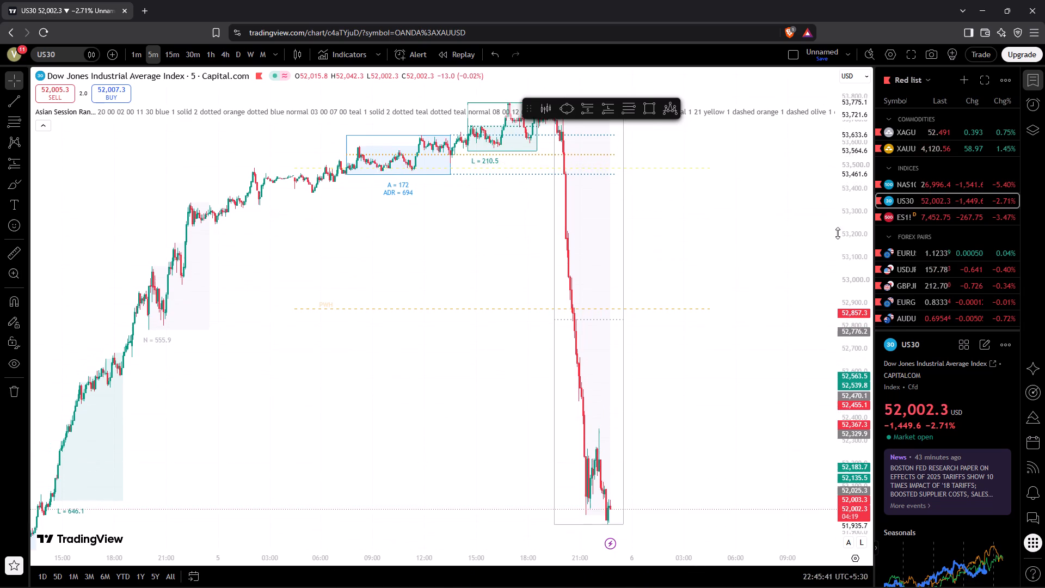
left_click_drag(838, 233, 827, 334)
left_click_drag(672, 262, 694, 317)
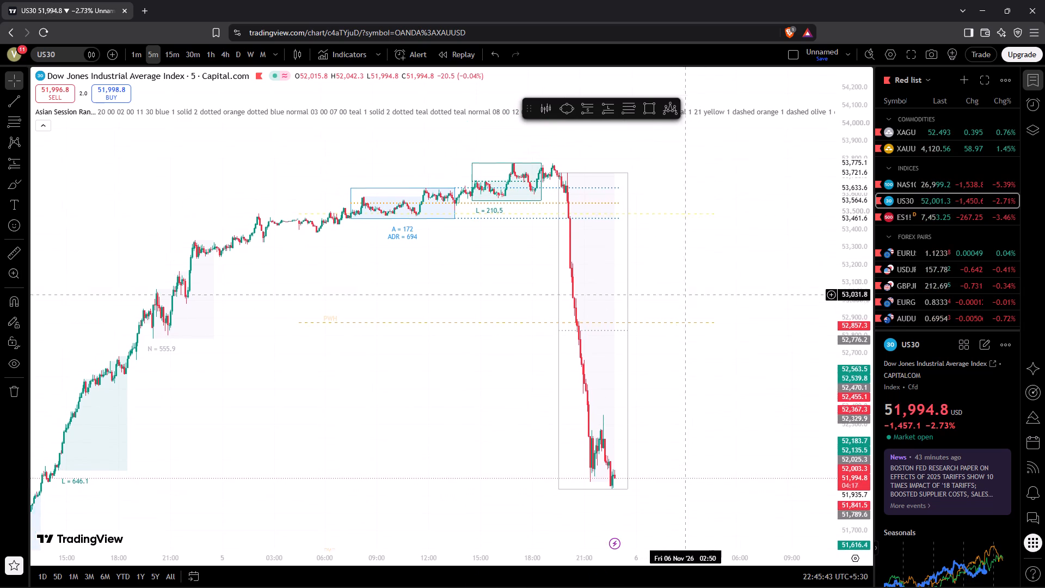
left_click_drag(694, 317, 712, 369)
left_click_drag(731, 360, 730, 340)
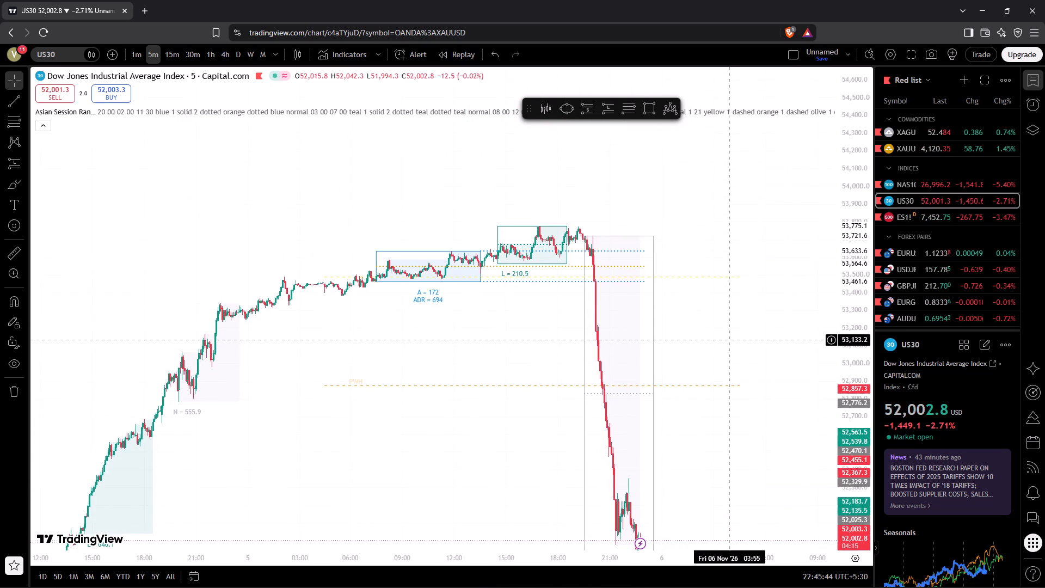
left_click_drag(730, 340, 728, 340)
Open the DXY chart from the watchlist and examine the dollar index's recent price action on the 5-minute timeframe.
scroll(950, 115, "up", 5)
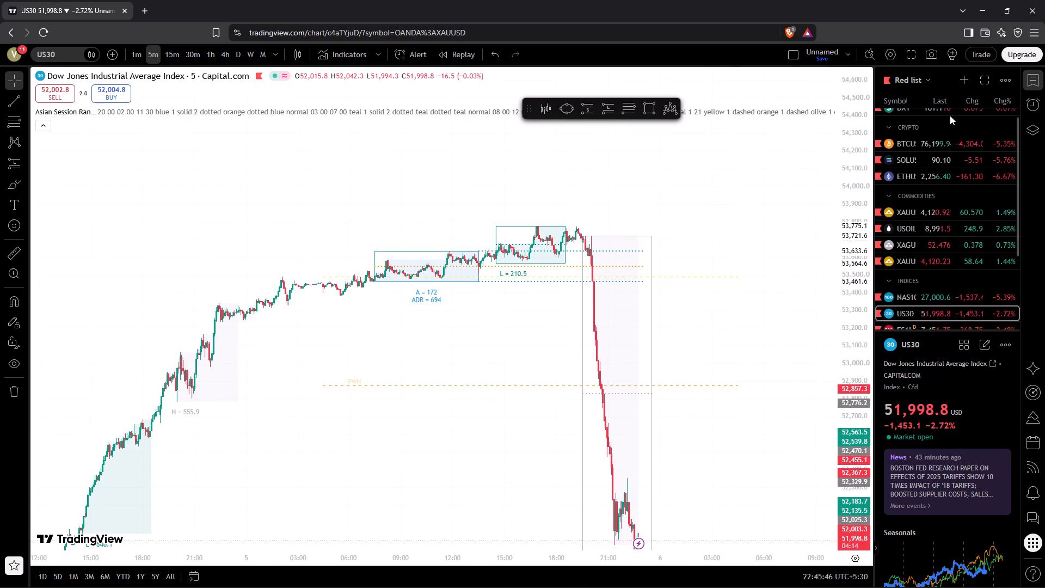
scroll(950, 115, "up", 3)
left_click(943, 113)
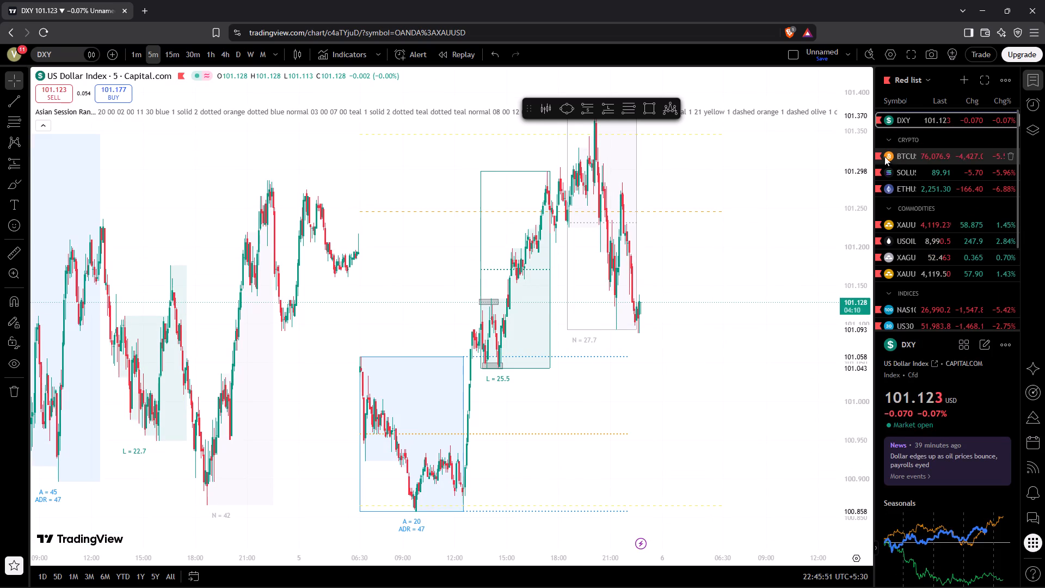
left_click_drag(866, 174, 866, 302)
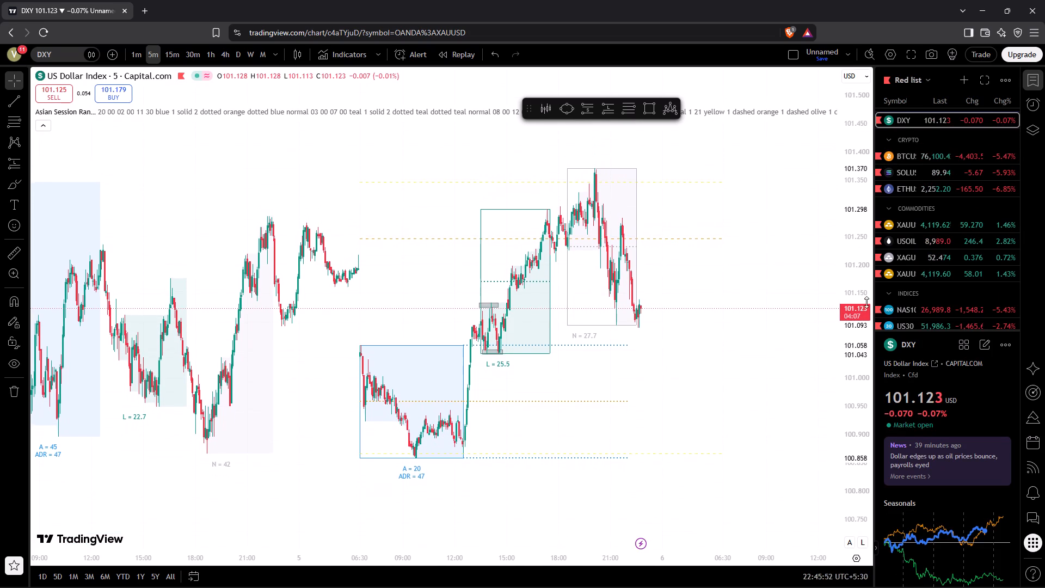
left_click_drag(866, 302, 868, 269)
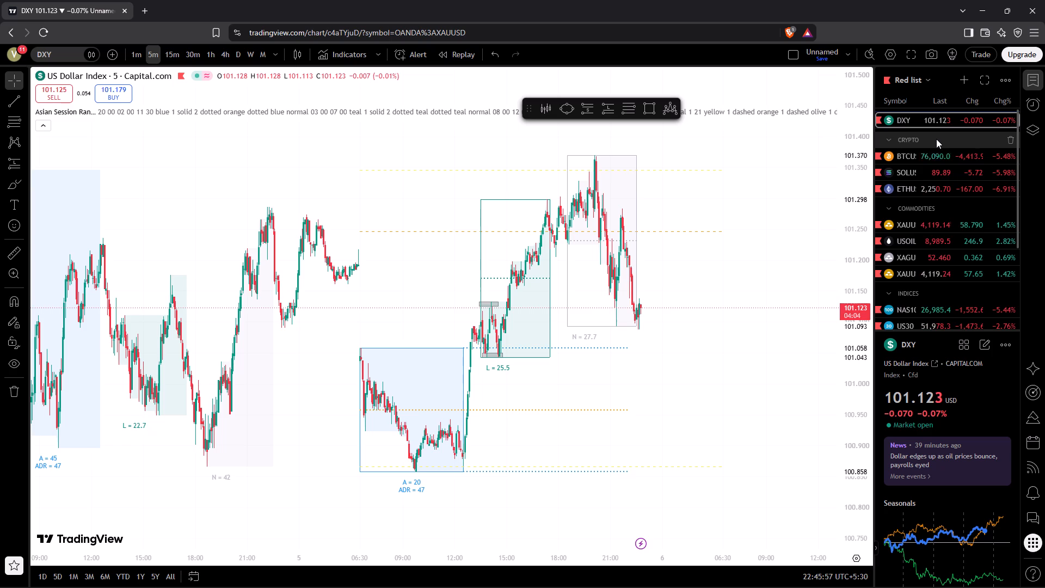
Open the AUDUSD chart from the watchlist and examine its price action across the latest and preceding sessions on the 5-minute timeframe.
scroll(902, 275, "down", 5)
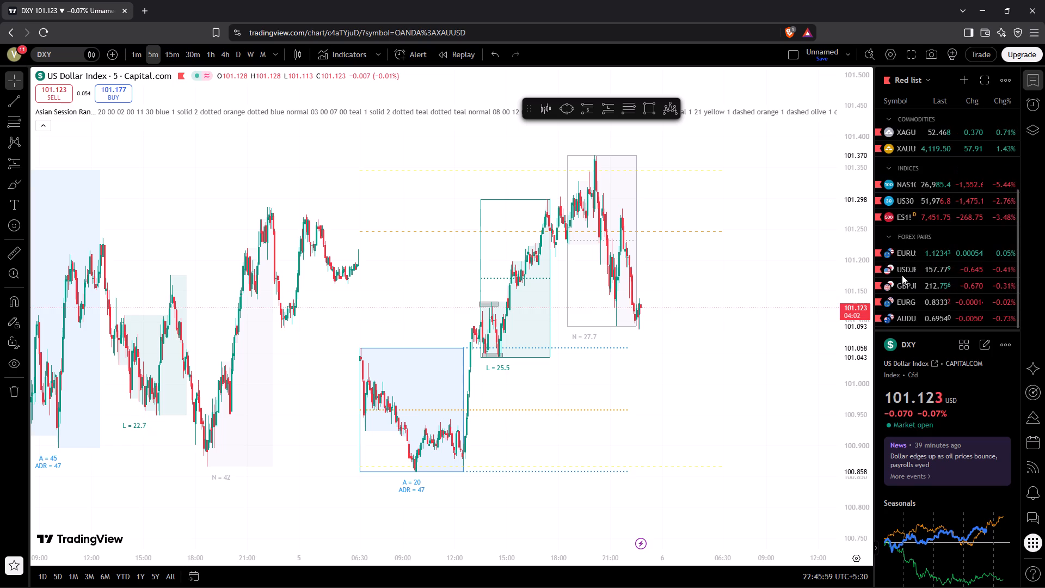
left_click(909, 322)
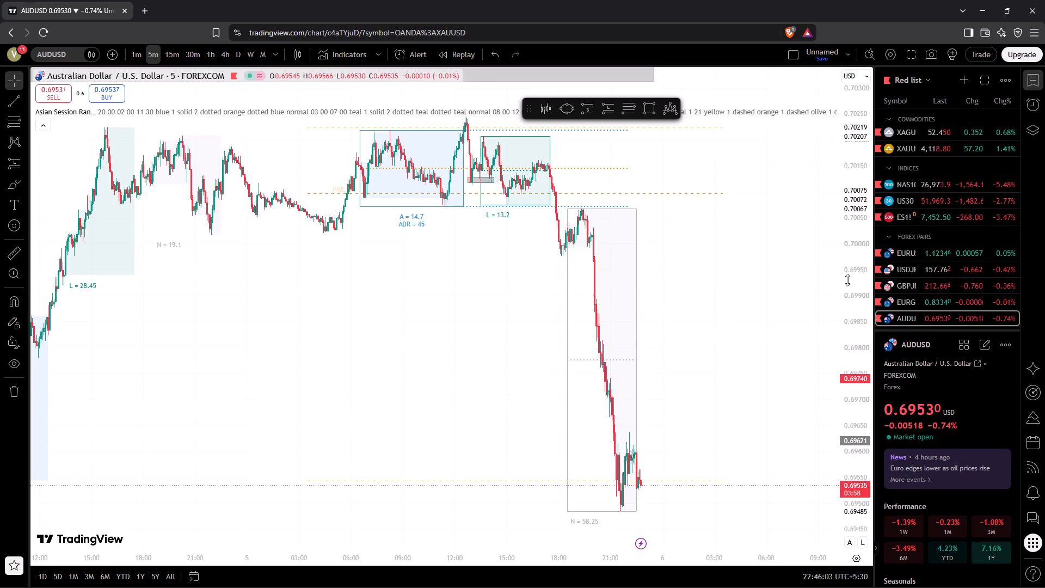
left_click_drag(848, 281, 853, 317)
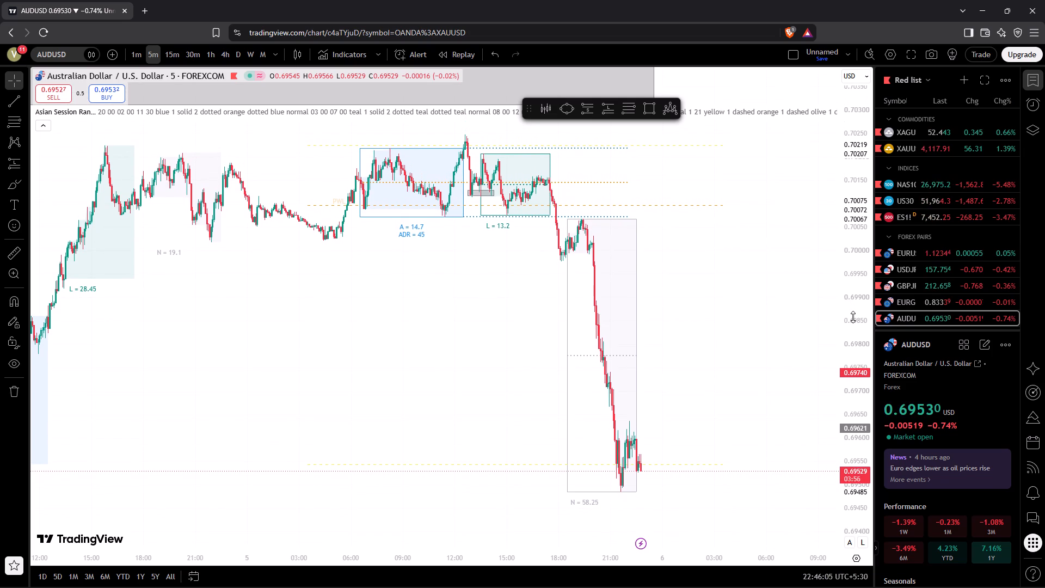
left_click_drag(853, 317, 850, 309)
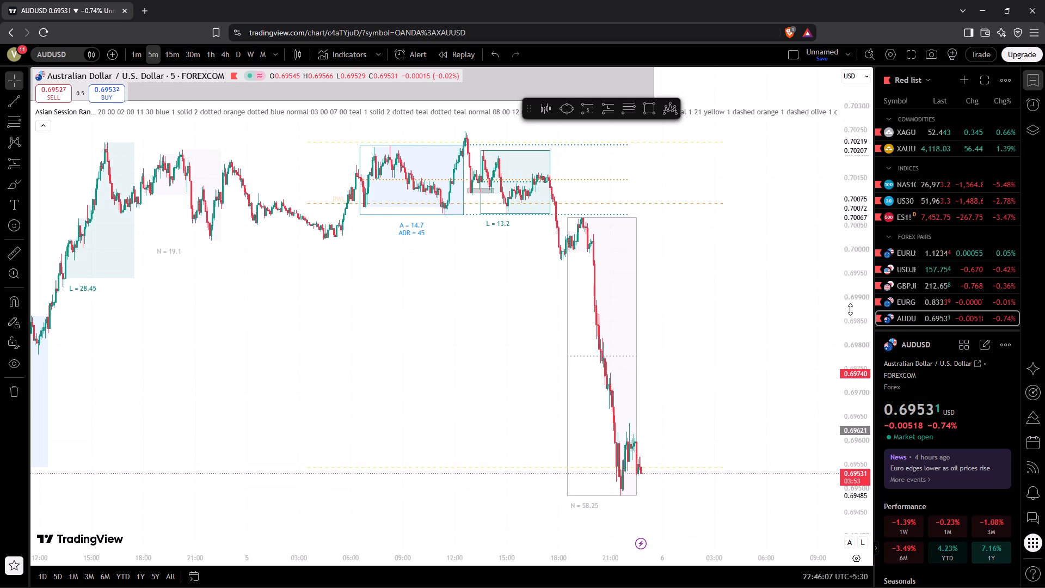
left_click_drag(850, 309, 850, 308)
left_click_drag(521, 321, 662, 448)
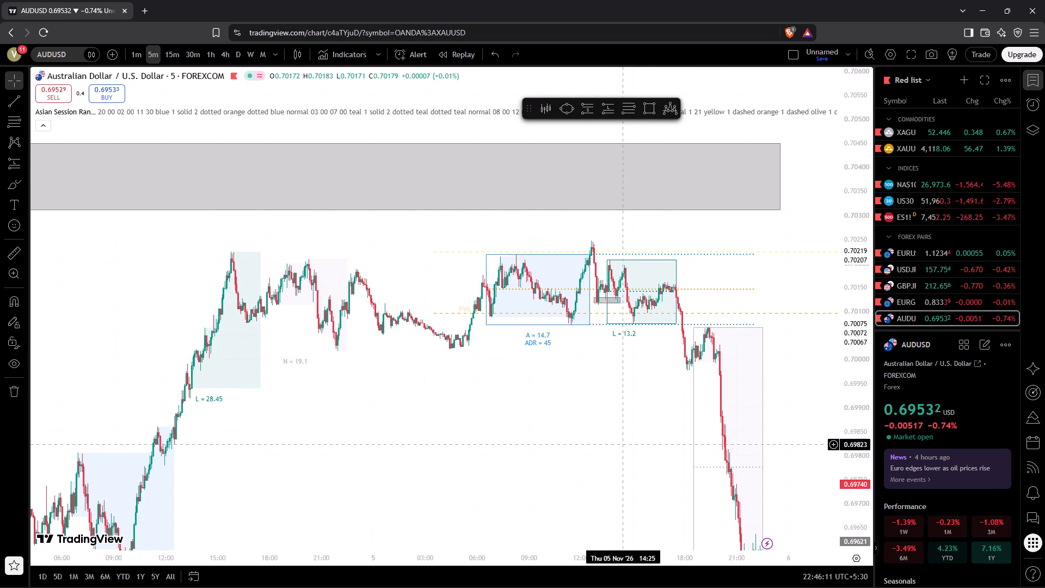
left_click_drag(624, 449, 626, 407)
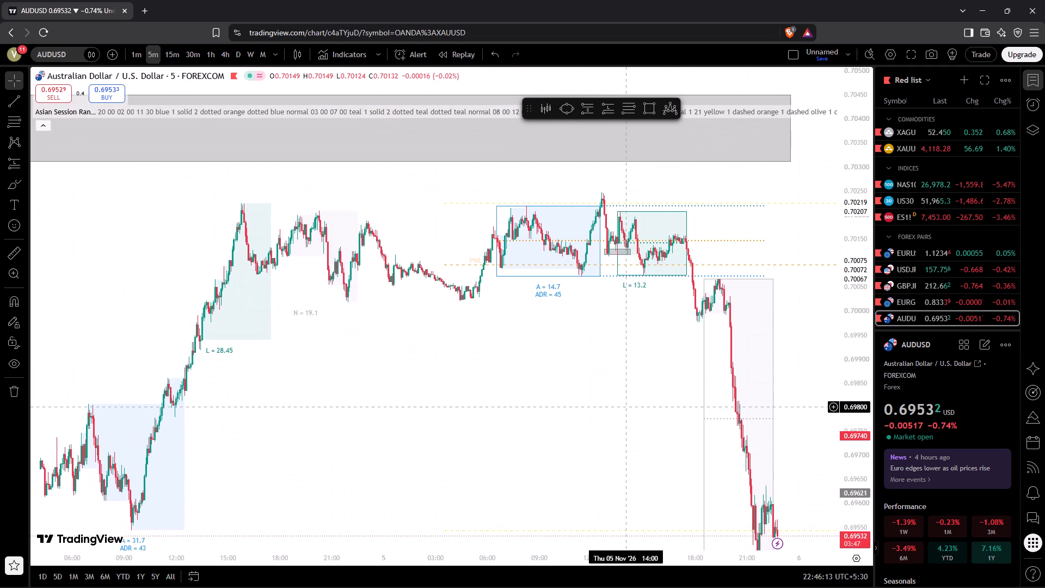
left_click_drag(626, 407, 624, 406)
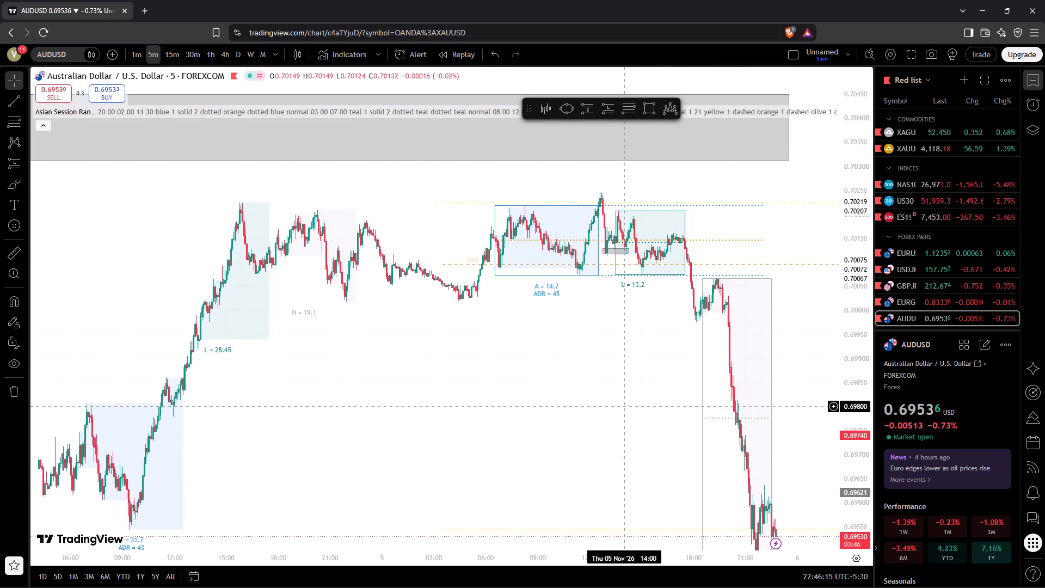
left_click_drag(624, 406, 623, 406)
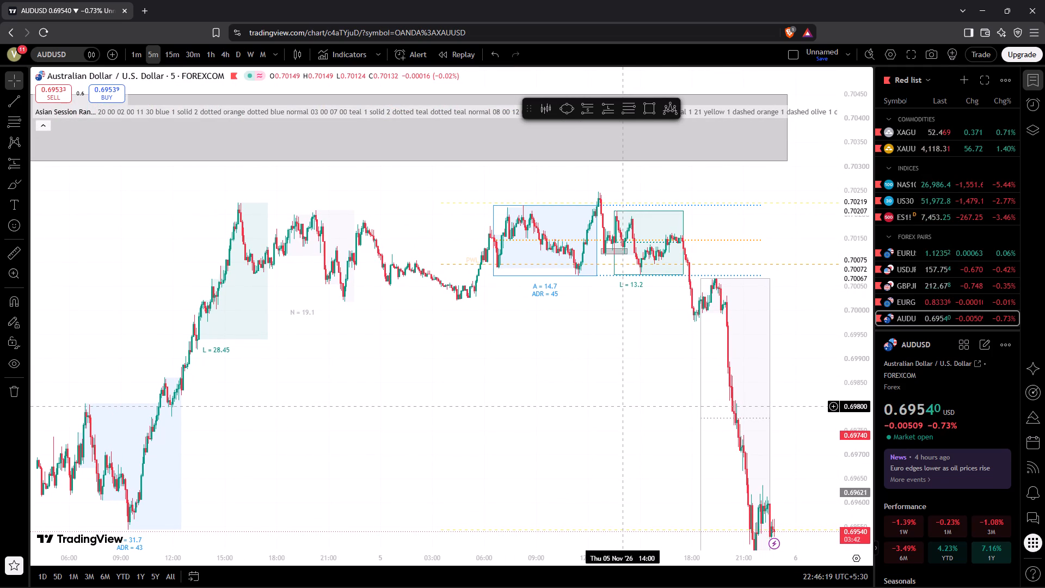
left_click_drag(623, 406, 623, 406)
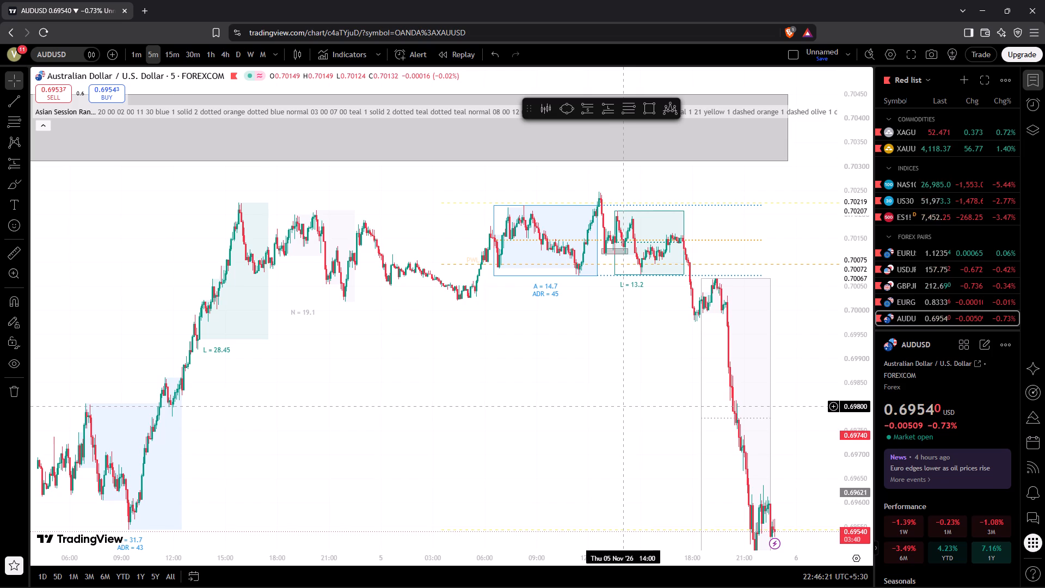
left_click_drag(623, 406, 623, 407)
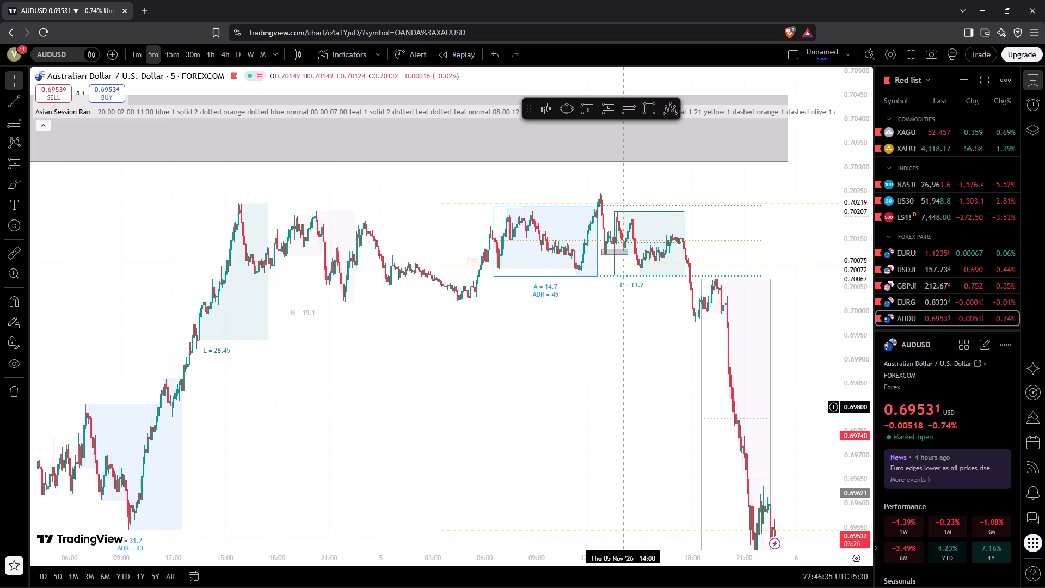
left_click_drag(623, 407, 477, 361)
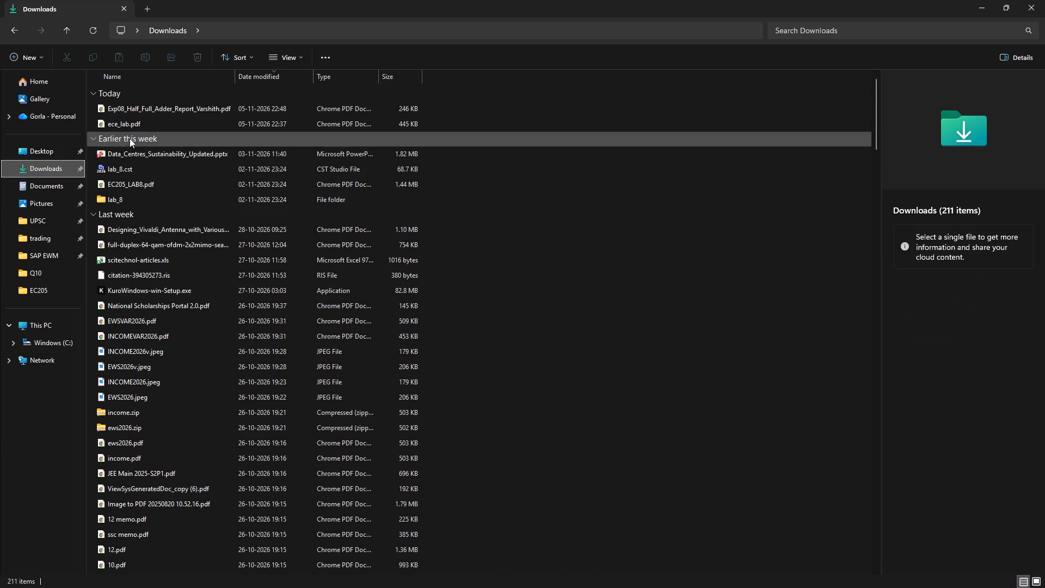
left_click(165, 109)
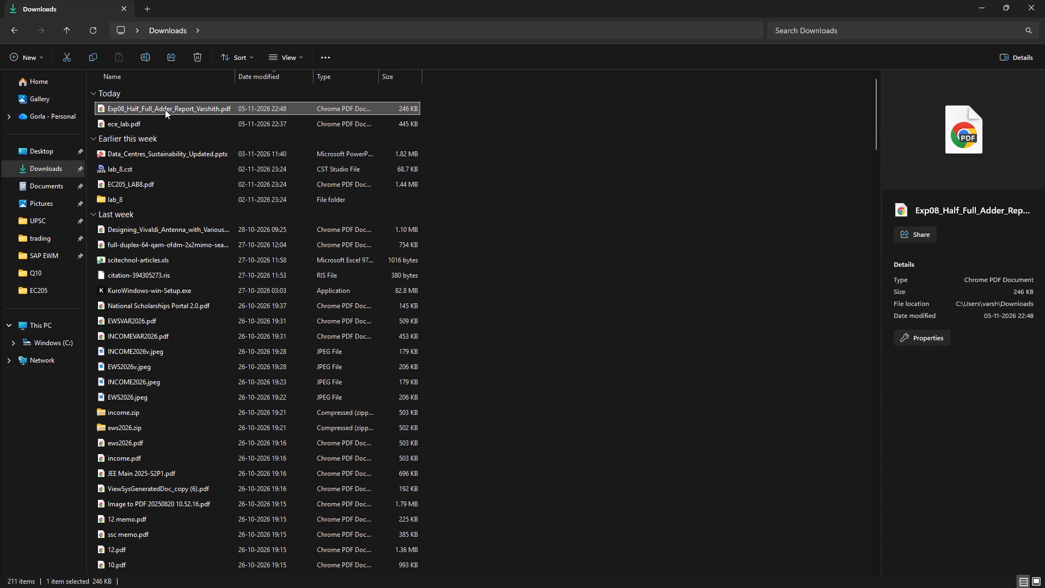
right_click(165, 109)
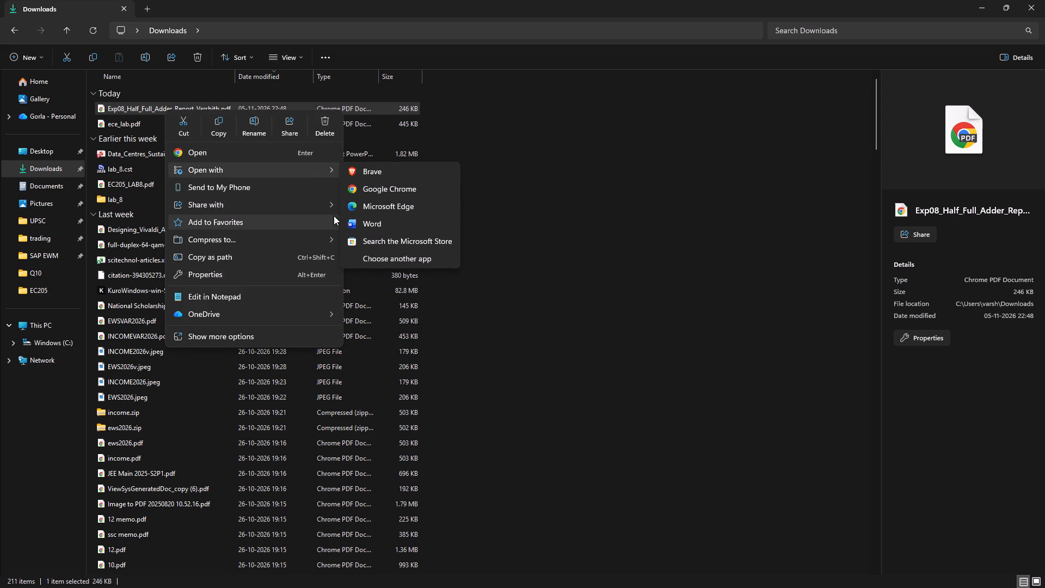
left_click(379, 225)
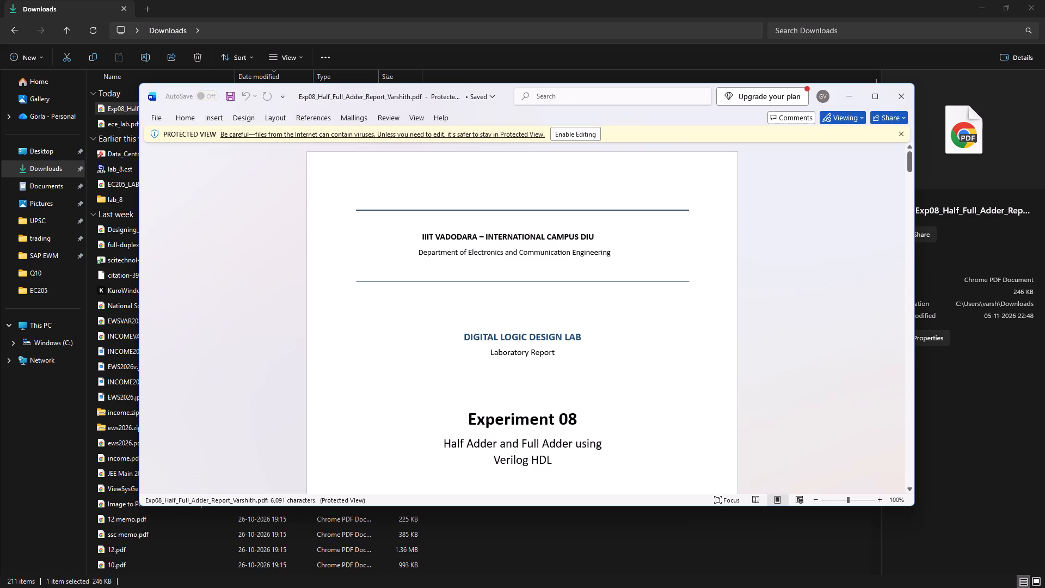
left_click(567, 138)
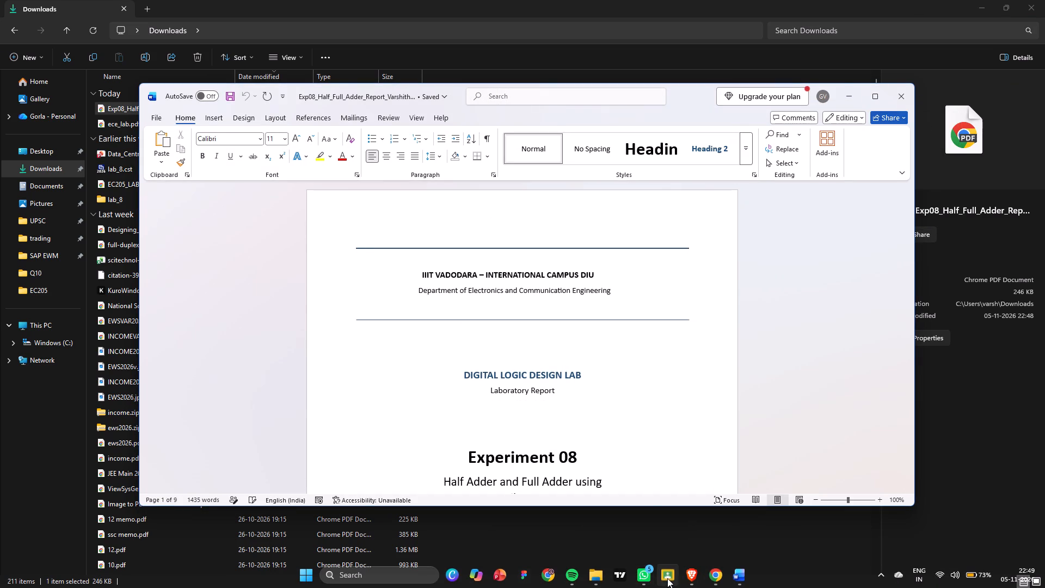
Open ece_lab.pdf from the Downloads folder in Word.
left_click(594, 578)
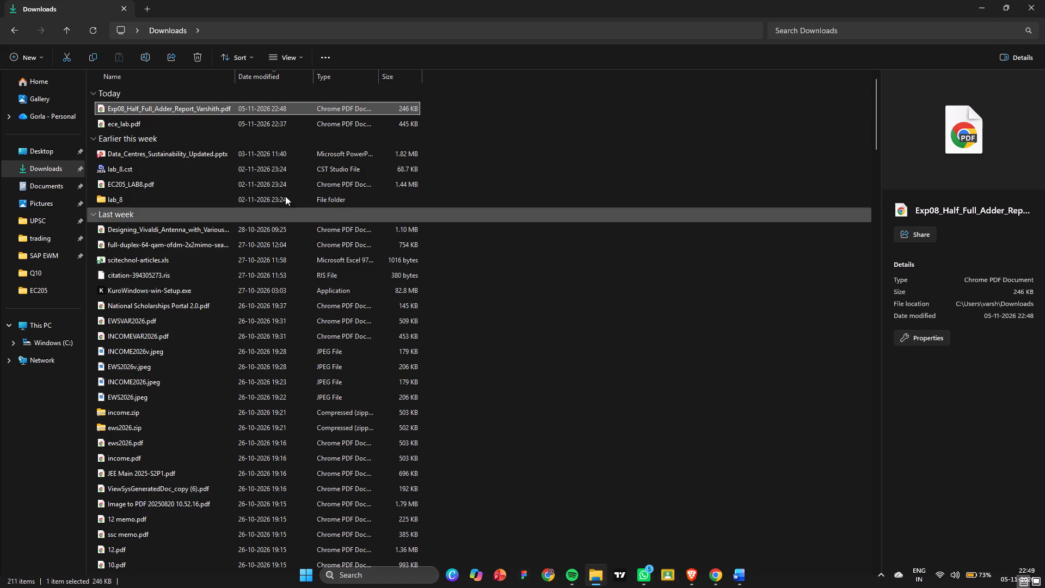
left_click(280, 124)
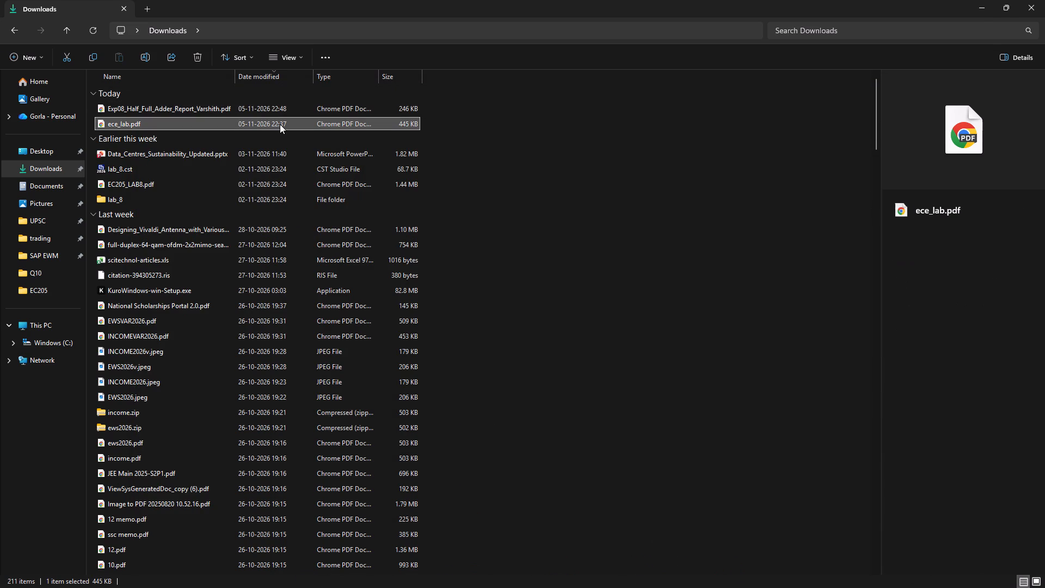
right_click(368, 126)
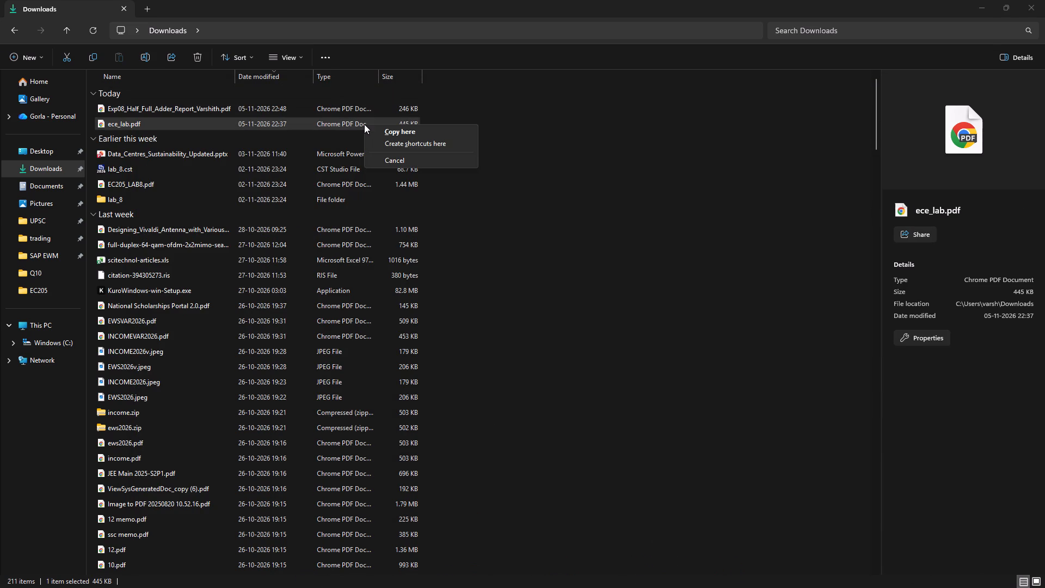
left_click(301, 124)
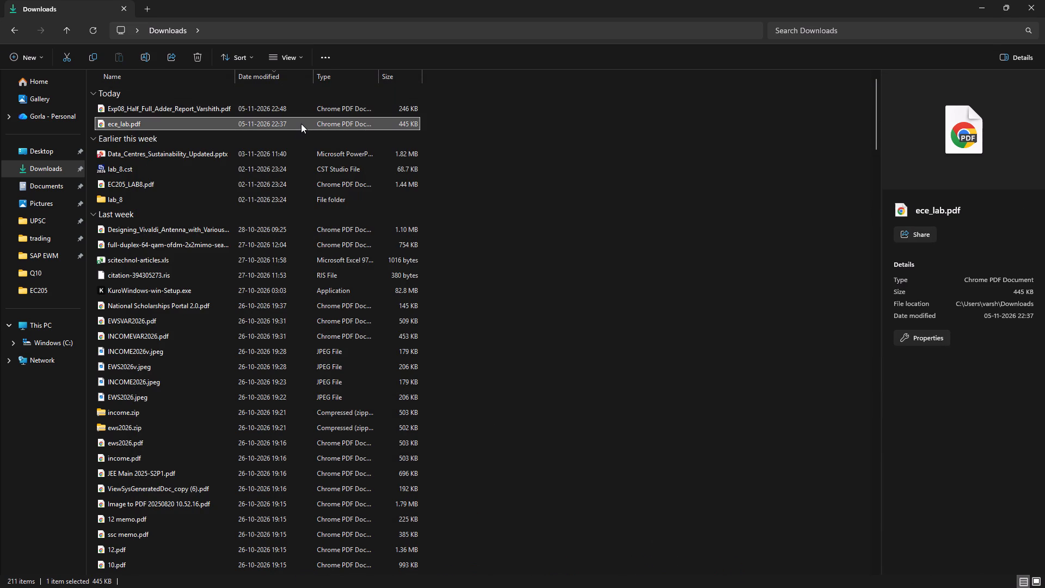
right_click(301, 124)
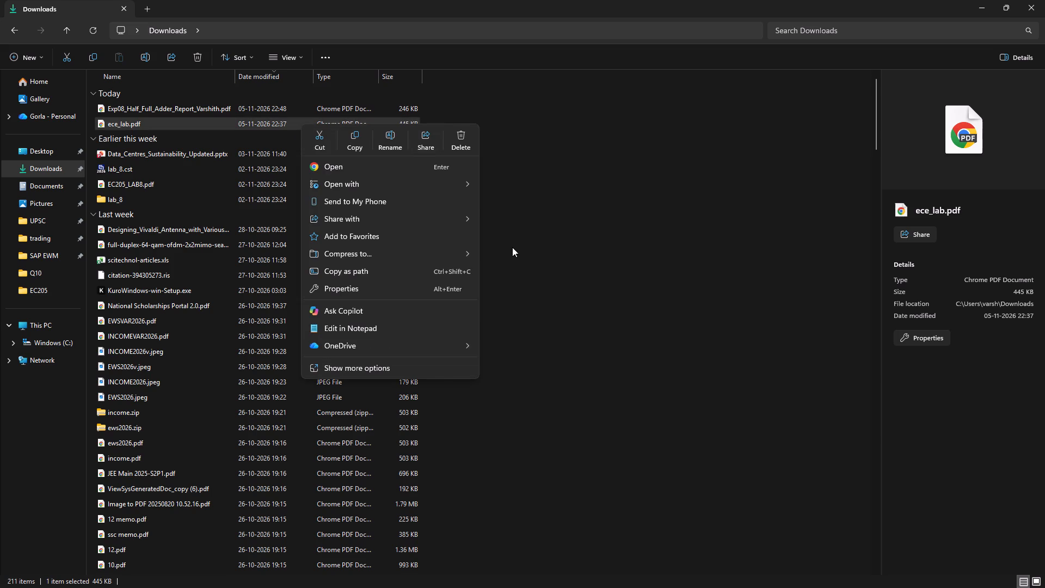
left_click(473, 187)
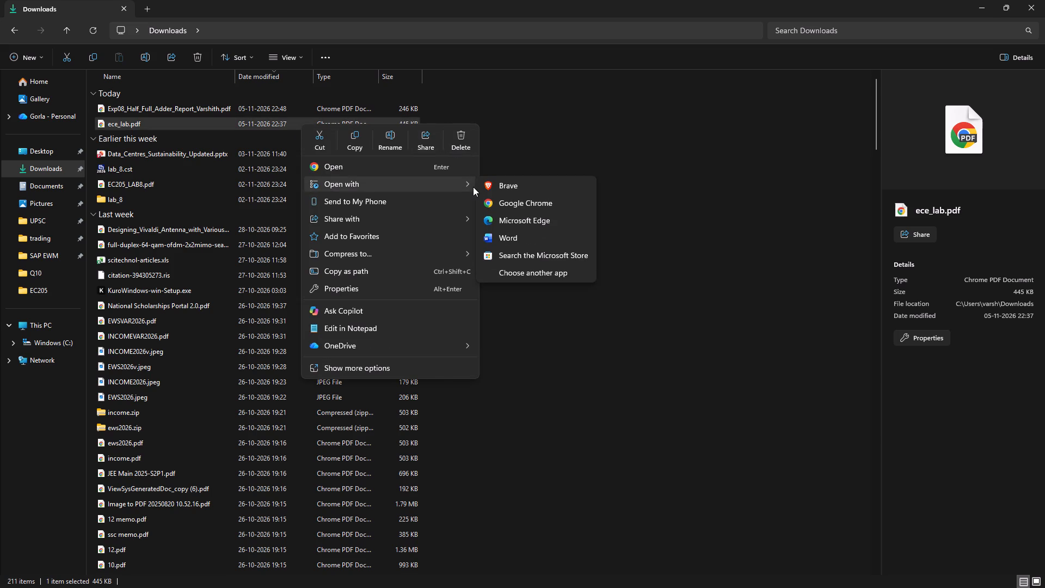
left_click(510, 236)
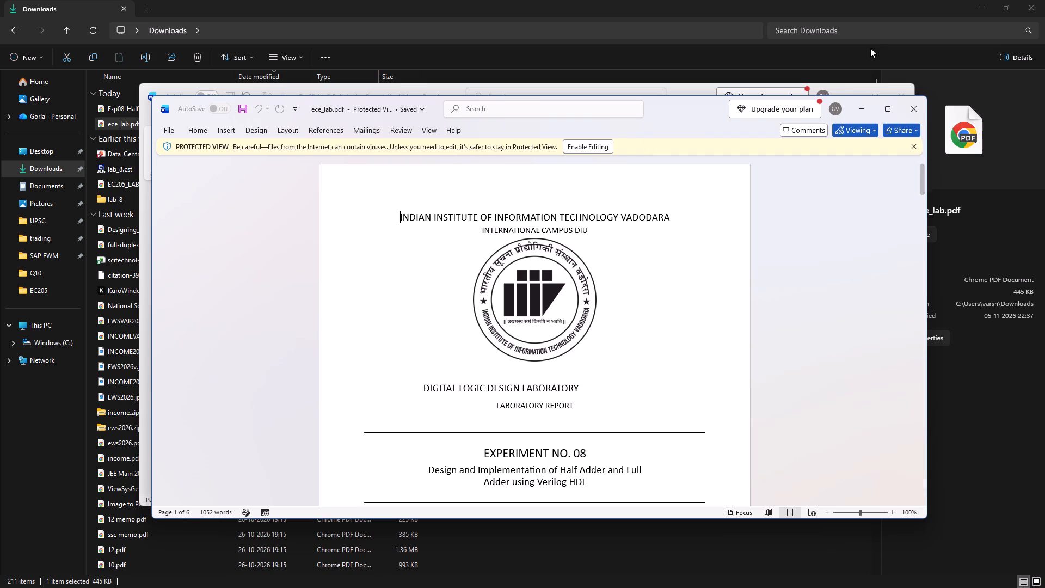
Bring the Exp08 half and full adder report back to the front in Word, maximised at its cover page.
left_click(862, 107)
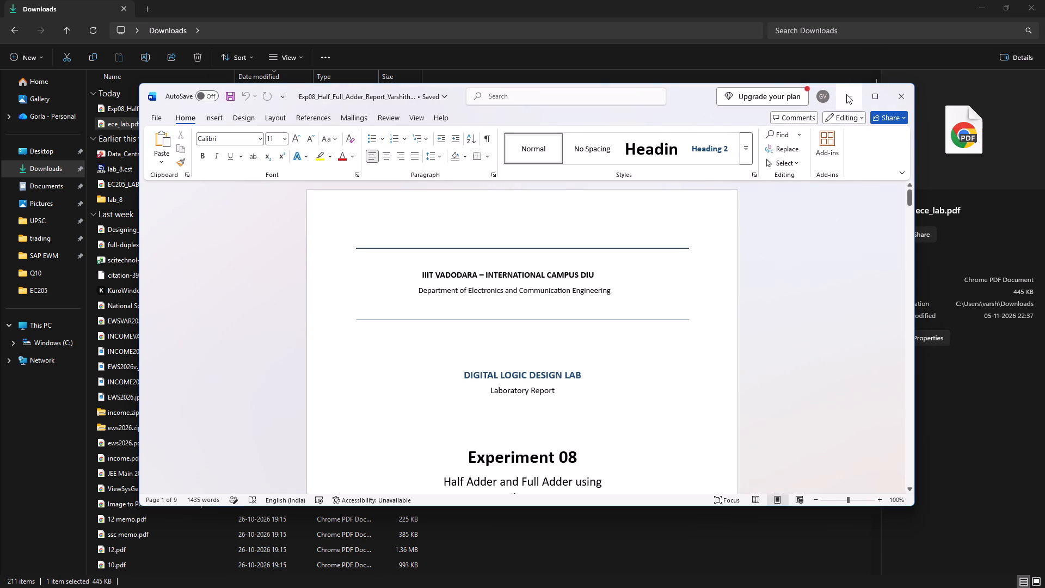
left_click(846, 94)
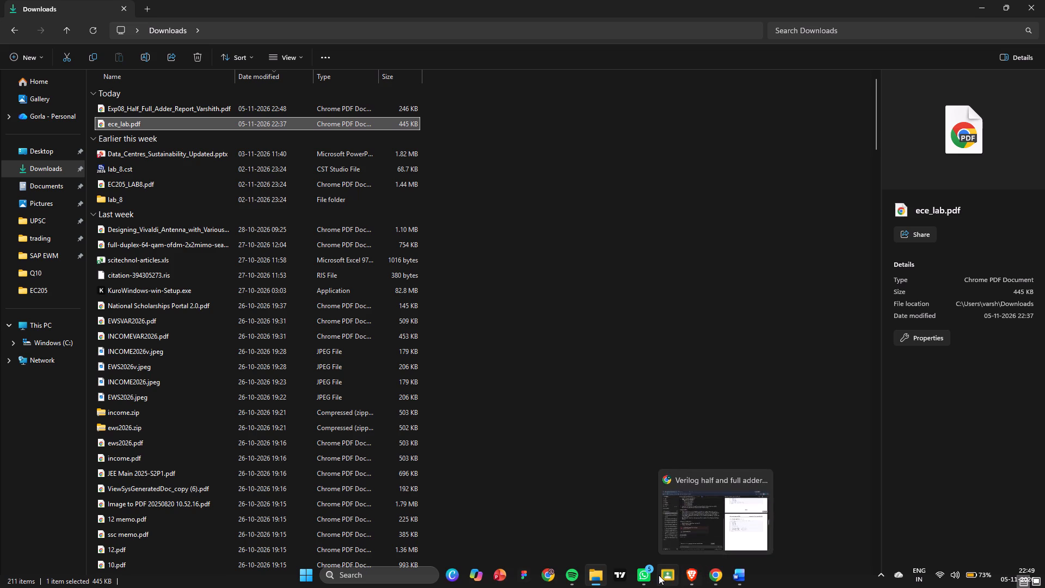
left_click(743, 563)
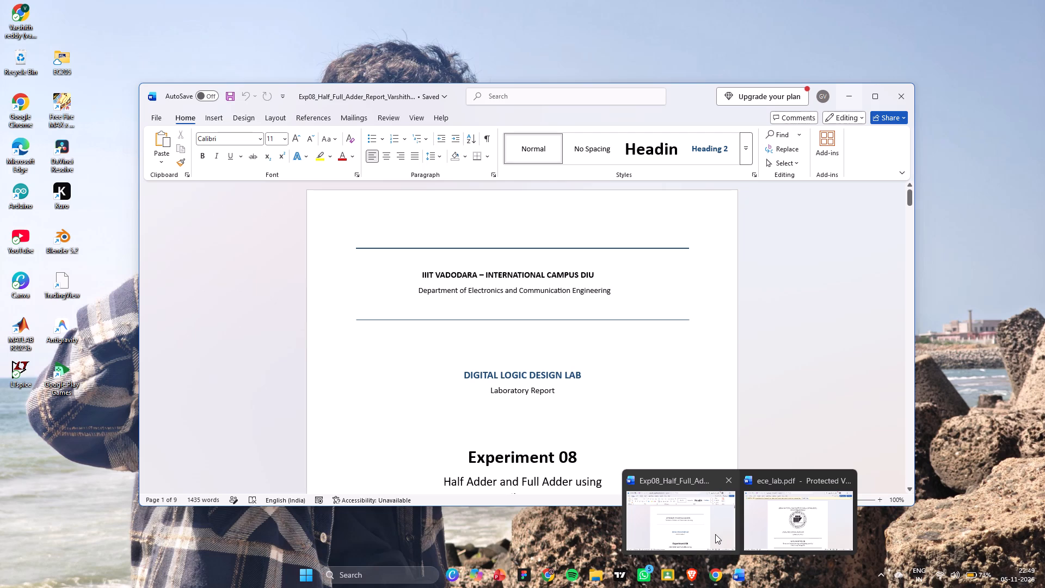
left_click(715, 534)
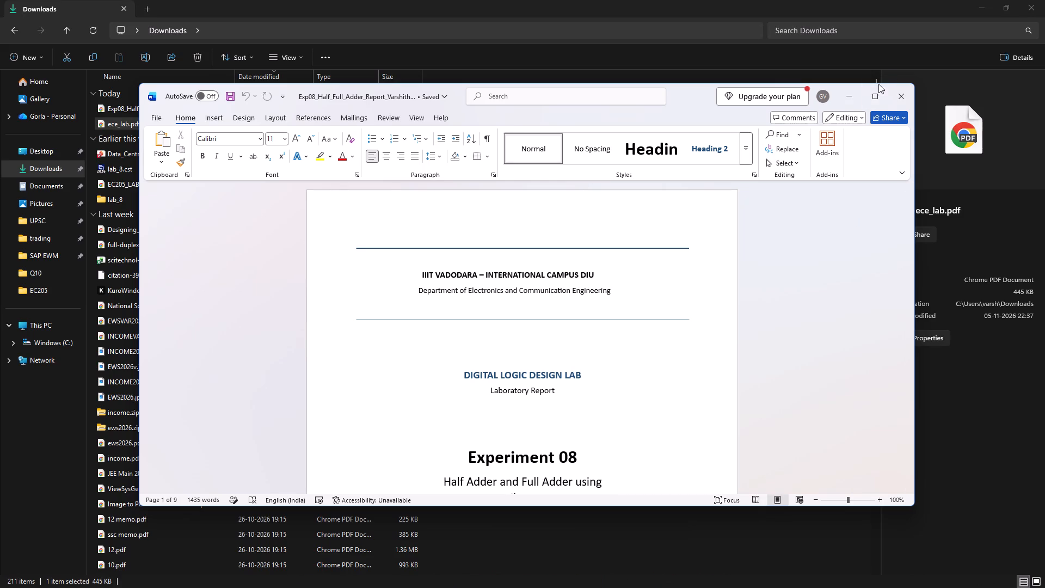
left_click(876, 94)
scroll(577, 338, "up", 4)
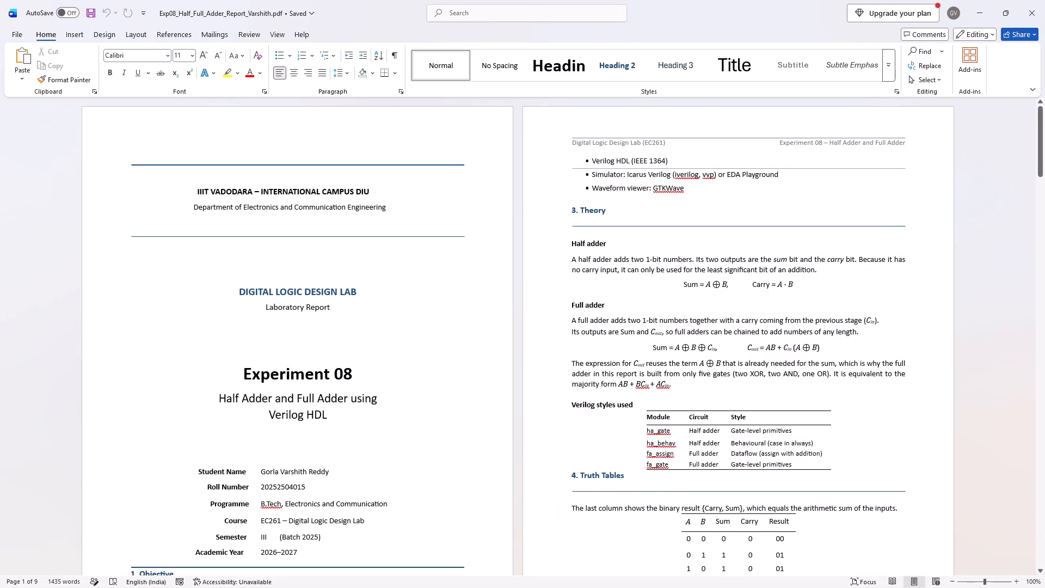
scroll(577, 338, "up", 6)
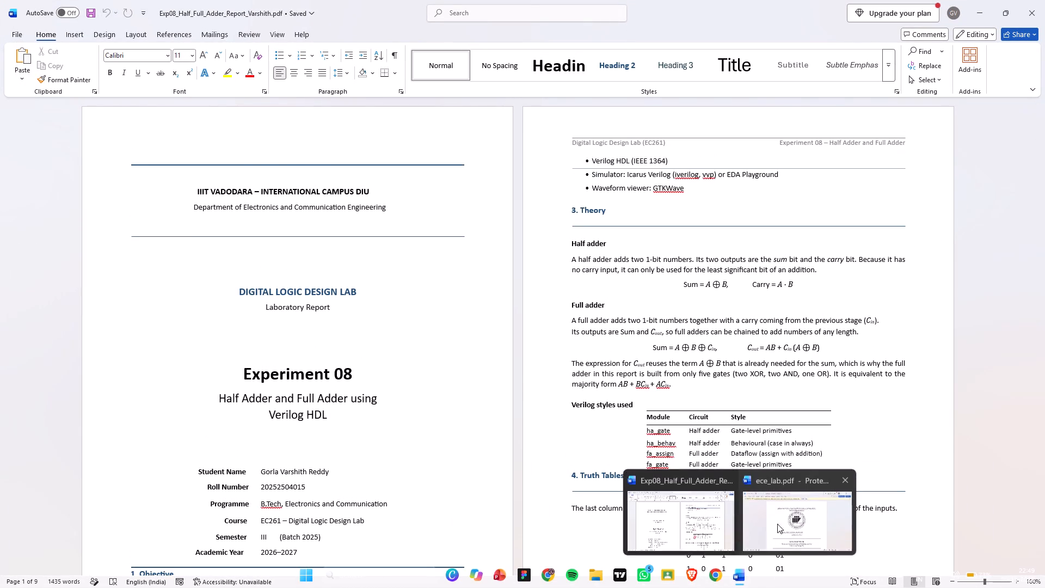
Check the ece_lab.pdf reference from its cover page details to the Aim, Apparatus and Theory sections, then put its window away.
left_click(782, 518)
scroll(592, 390, "down", 3)
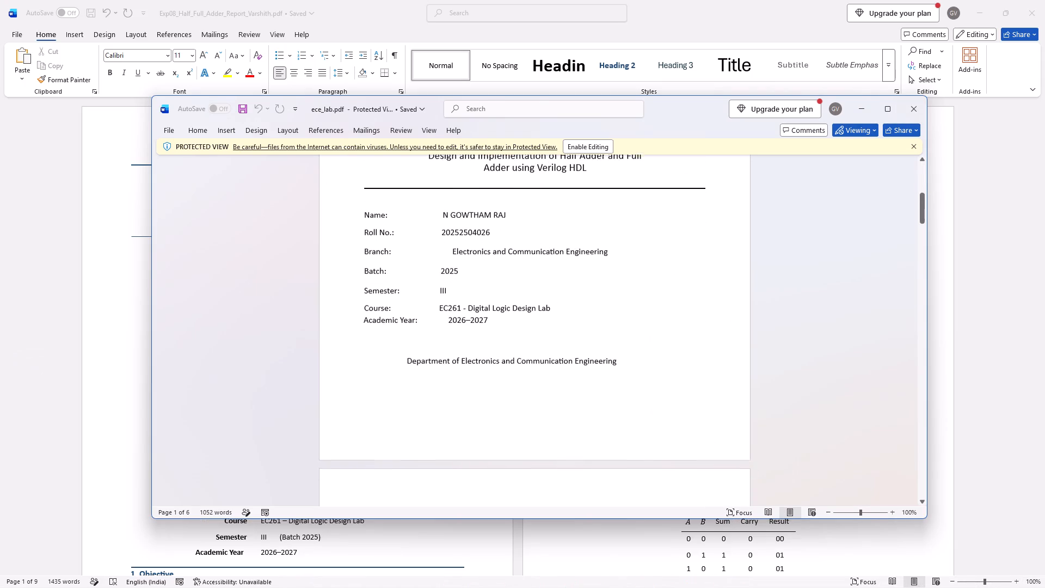
scroll(592, 390, "down", 4)
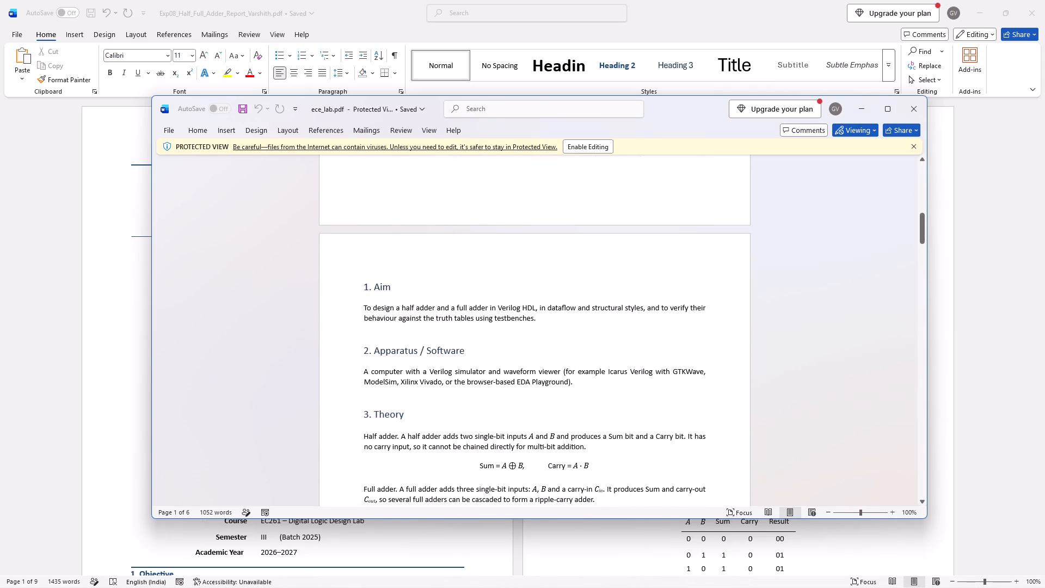
scroll(592, 390, "down", 1)
left_click(854, 107)
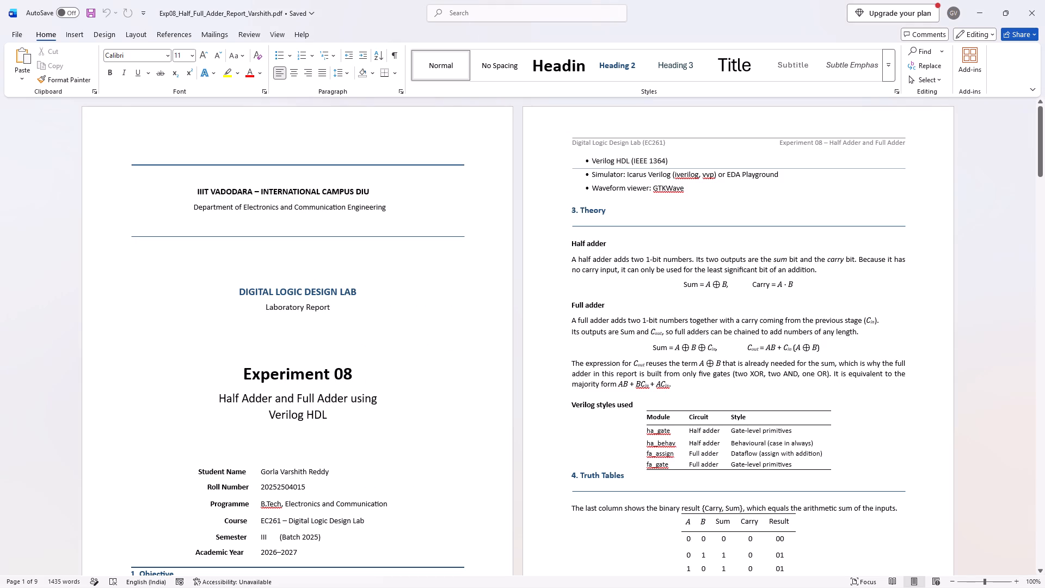
Delete the horizontal rule and its spacing between the department line and the DIGITAL LOGIC DESIGN LAB title on the report's cover.
left_click(387, 240)
triple_click(387, 240)
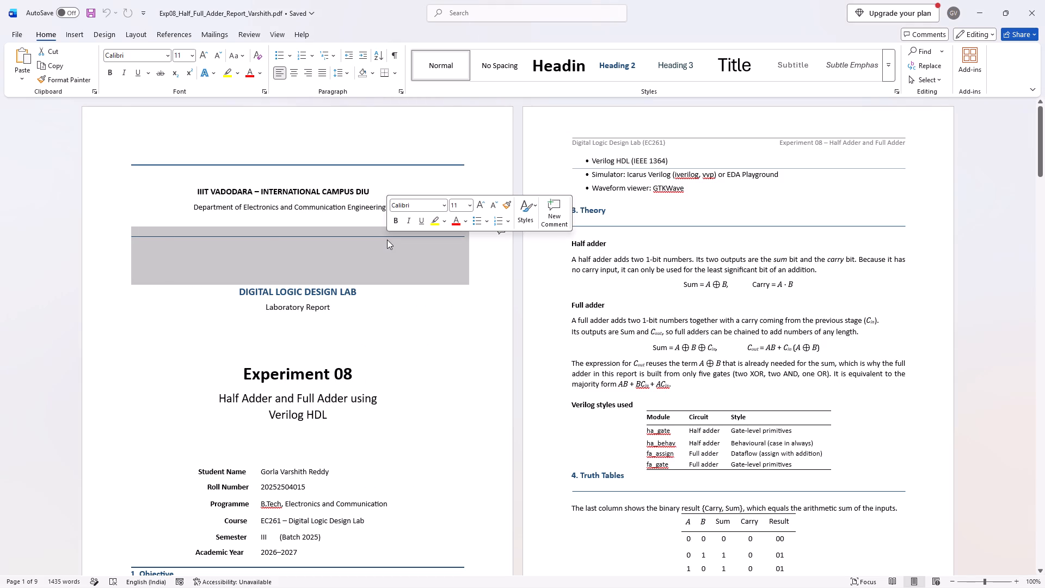
key("Delete")
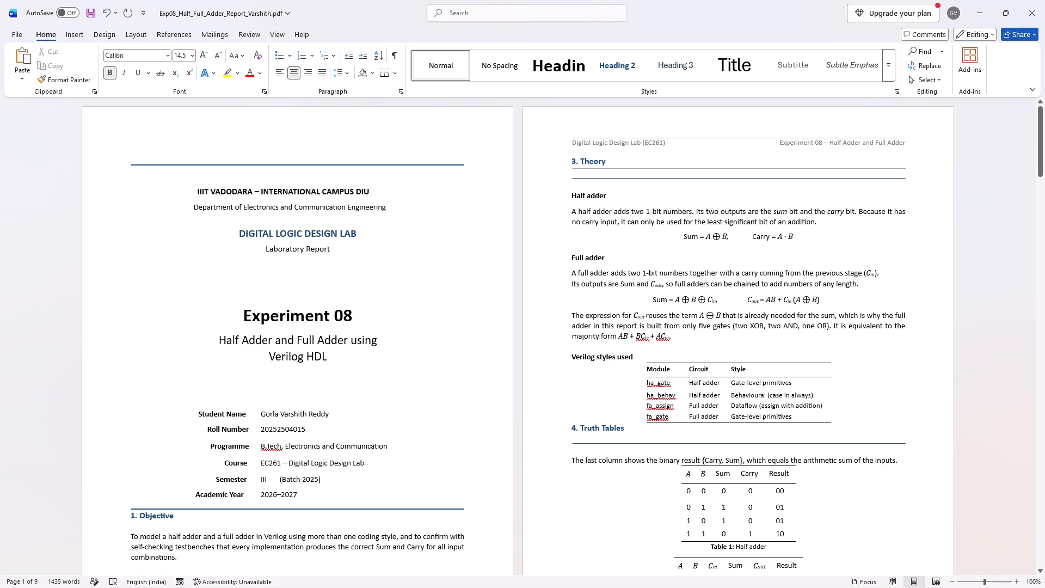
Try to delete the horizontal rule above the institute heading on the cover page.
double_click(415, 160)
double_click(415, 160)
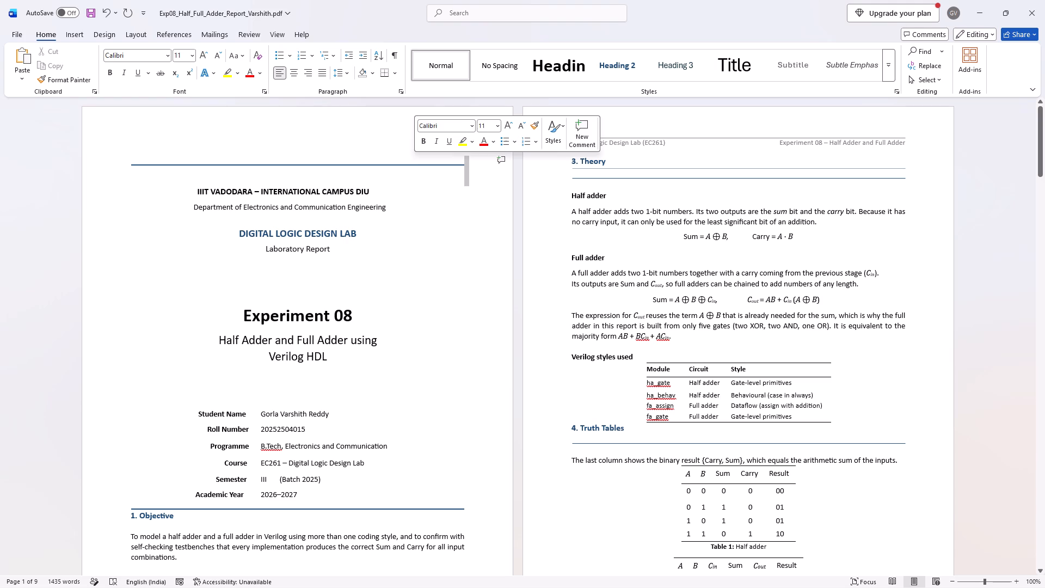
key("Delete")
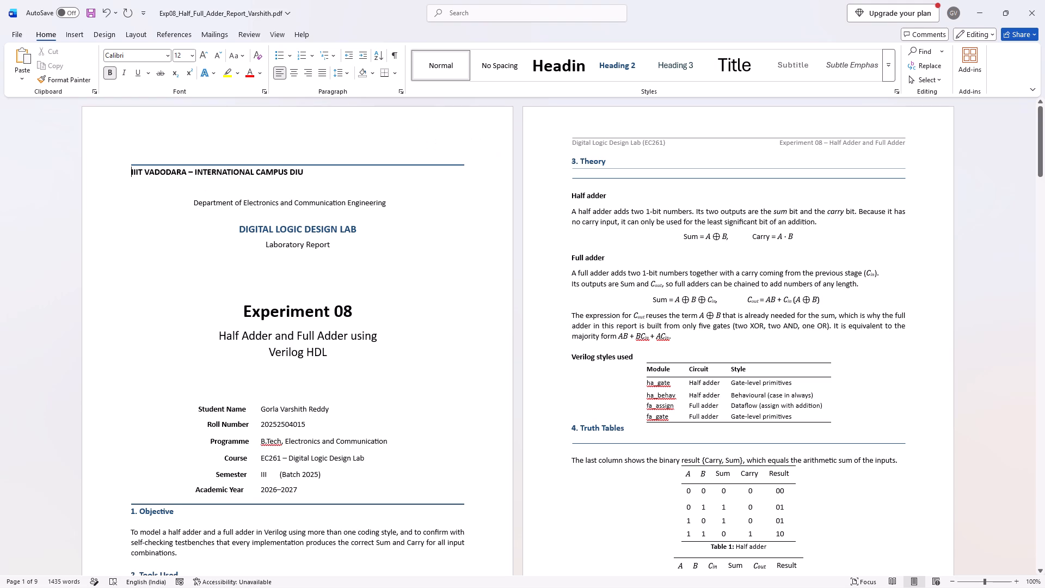
Put the IIIT VADODARA – INTERNATIONAL CAMPUS DIU heading back on its own line below the top rule and centre it.
key("Return")
key("space")
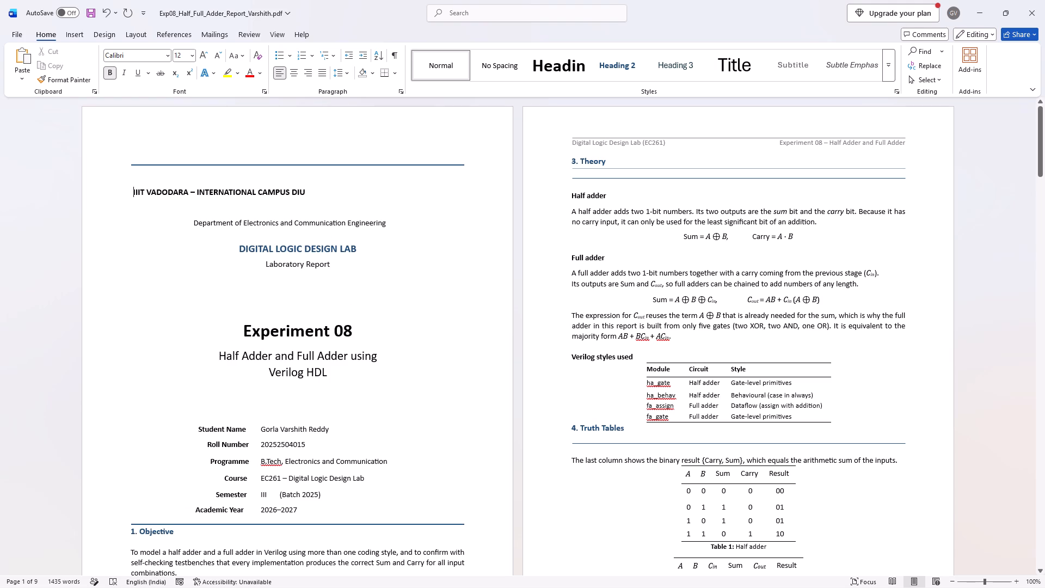
left_click_drag(131, 187, 319, 191)
left_click(297, 70)
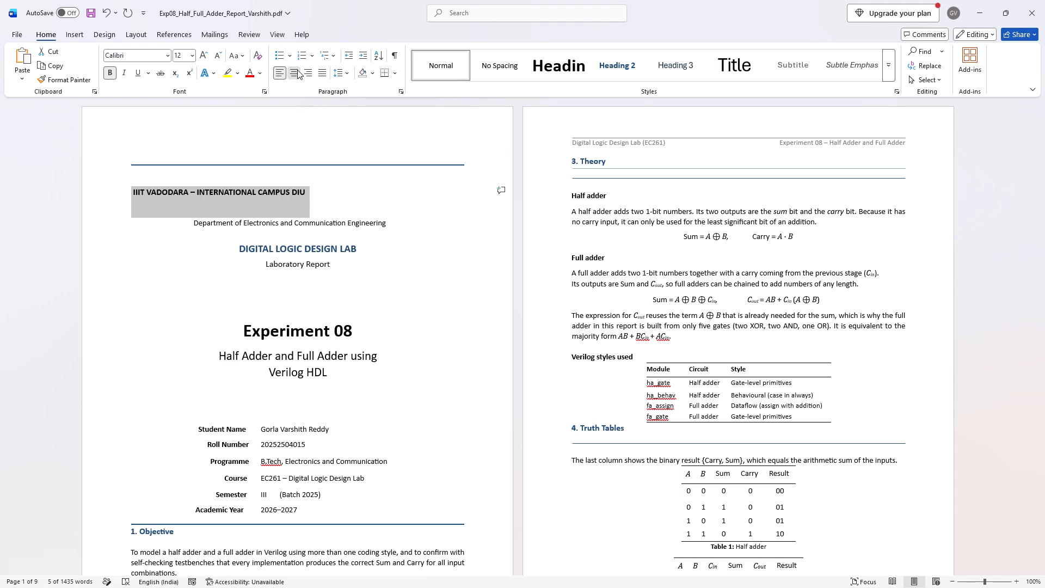
left_click(470, 437)
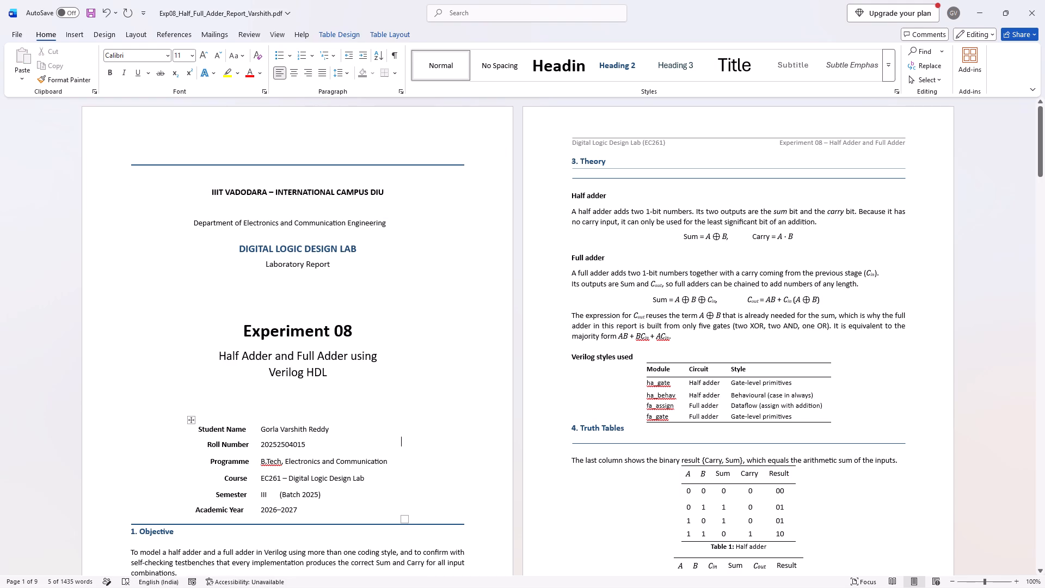
Delete the horizontal rule above the institute heading on the cover page.
double_click(450, 167)
left_click(450, 167)
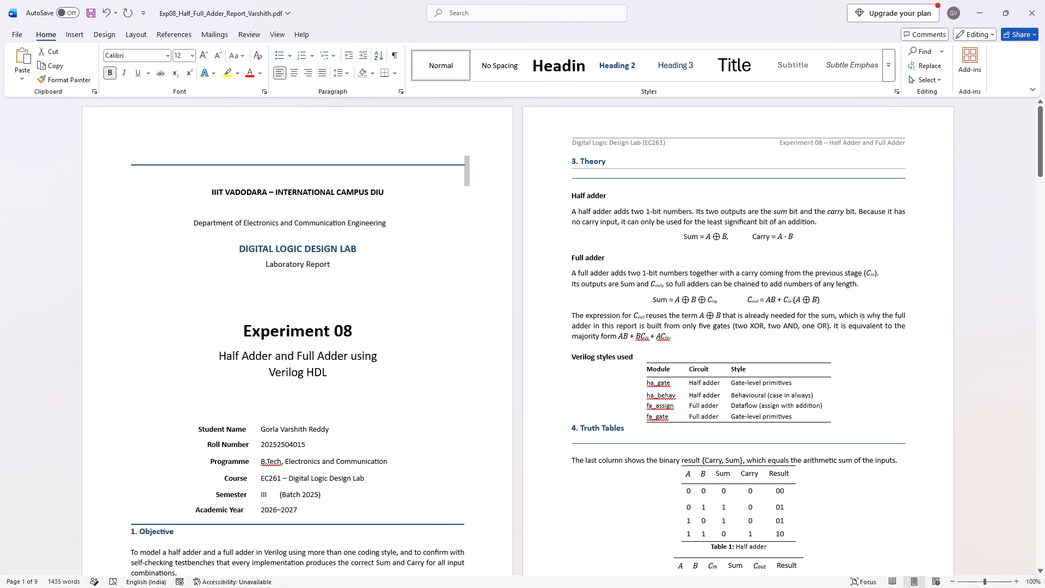
left_click_drag(450, 167, 163, 169)
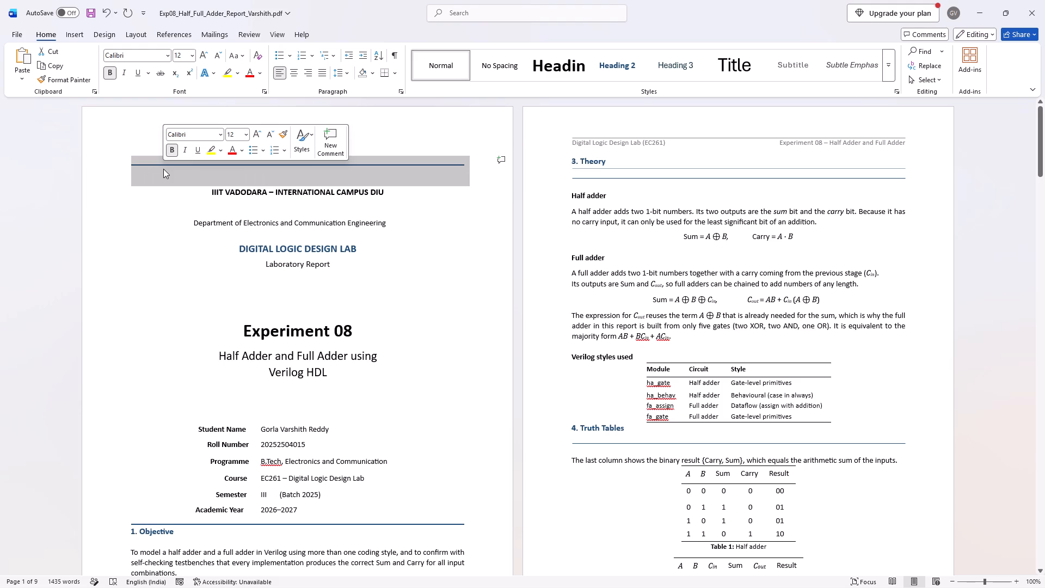
key("Delete")
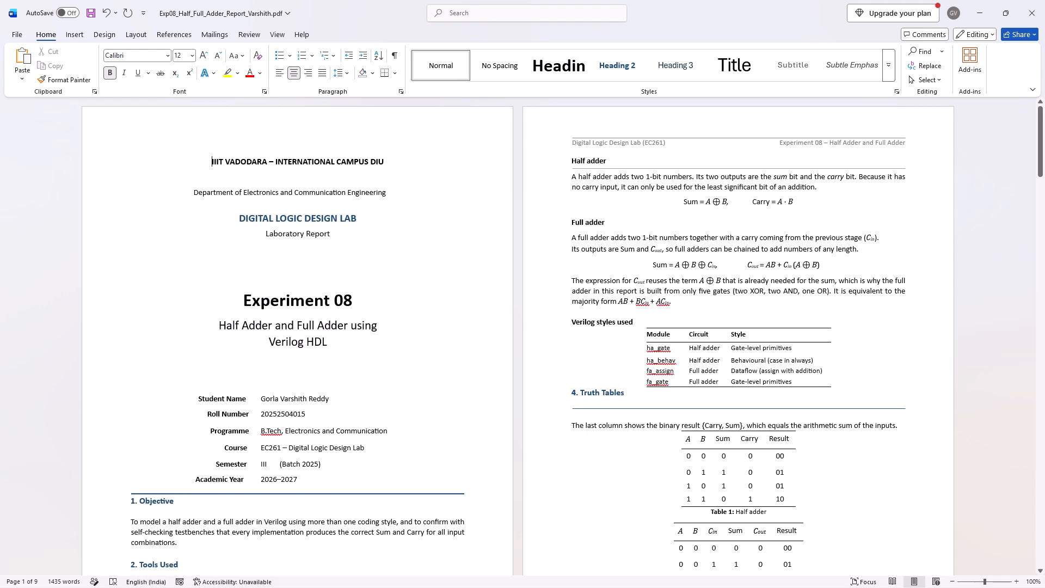
Add a blank line between the institute heading and the department line on the cover page.
left_click(400, 167)
key("Return")
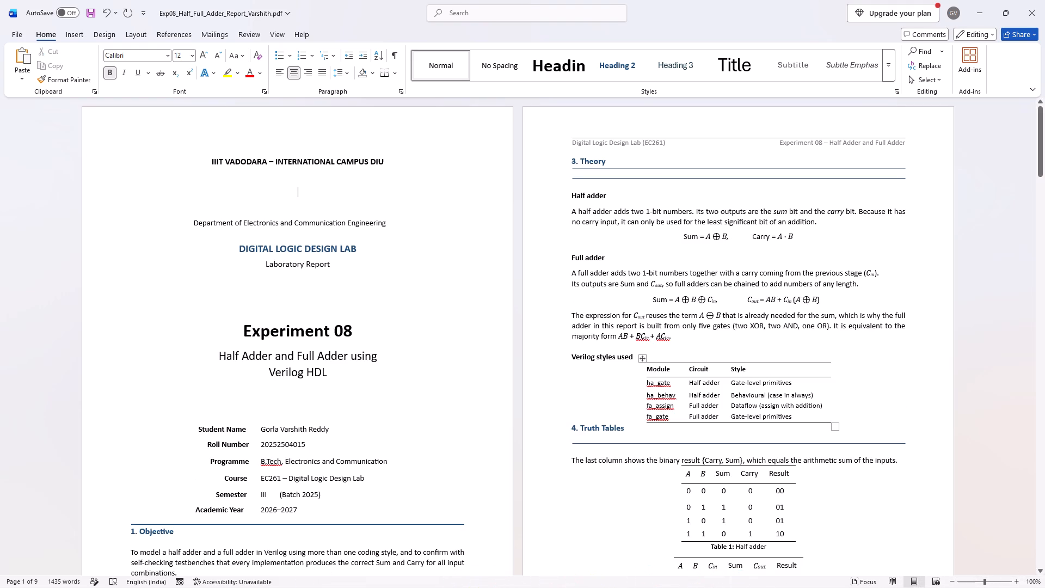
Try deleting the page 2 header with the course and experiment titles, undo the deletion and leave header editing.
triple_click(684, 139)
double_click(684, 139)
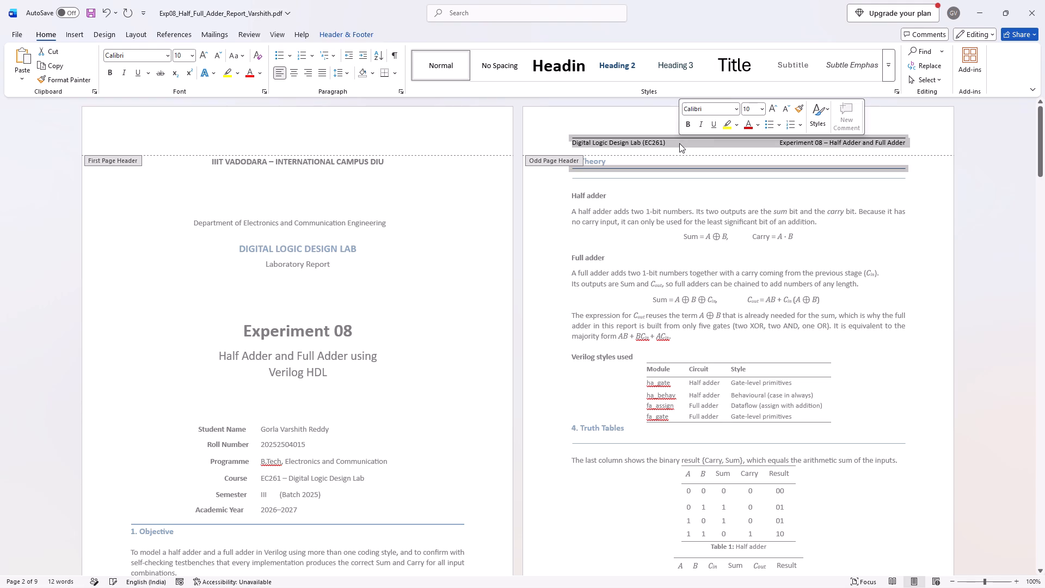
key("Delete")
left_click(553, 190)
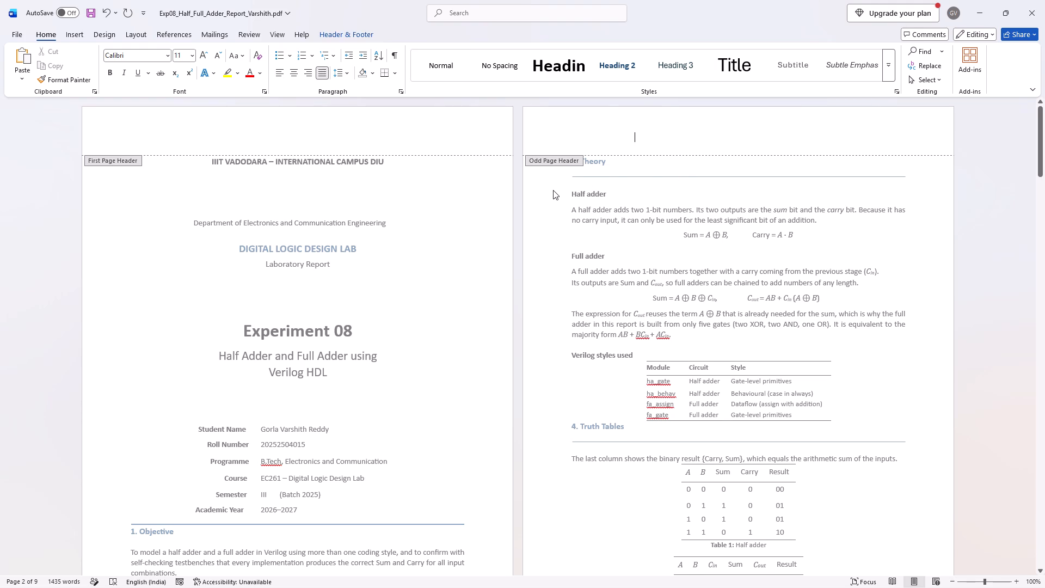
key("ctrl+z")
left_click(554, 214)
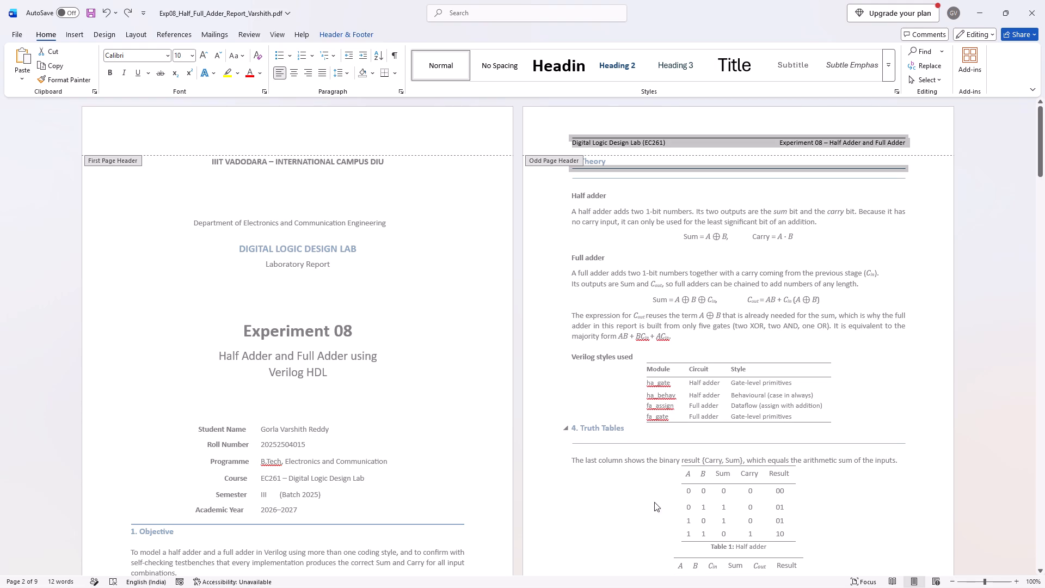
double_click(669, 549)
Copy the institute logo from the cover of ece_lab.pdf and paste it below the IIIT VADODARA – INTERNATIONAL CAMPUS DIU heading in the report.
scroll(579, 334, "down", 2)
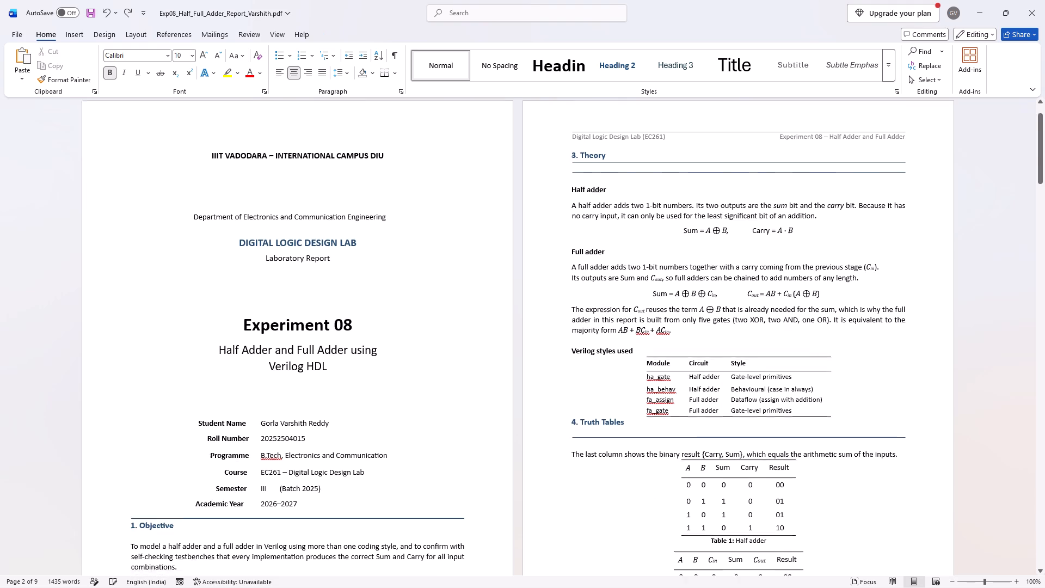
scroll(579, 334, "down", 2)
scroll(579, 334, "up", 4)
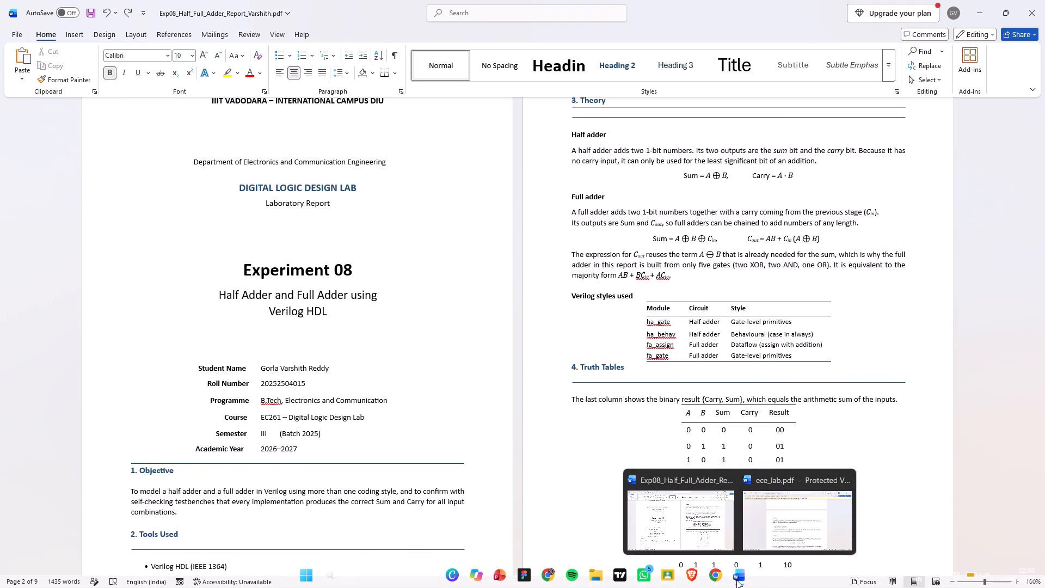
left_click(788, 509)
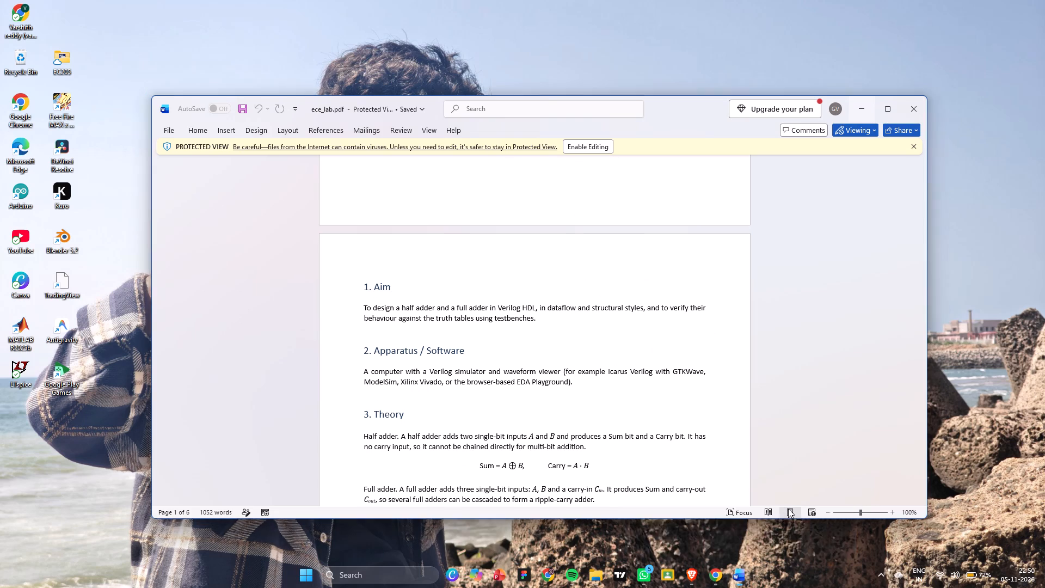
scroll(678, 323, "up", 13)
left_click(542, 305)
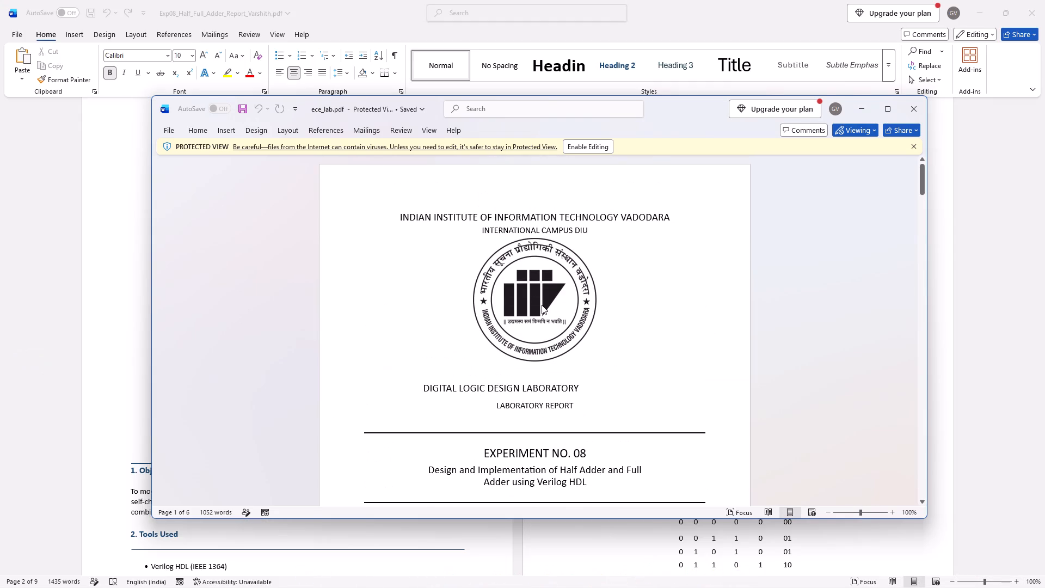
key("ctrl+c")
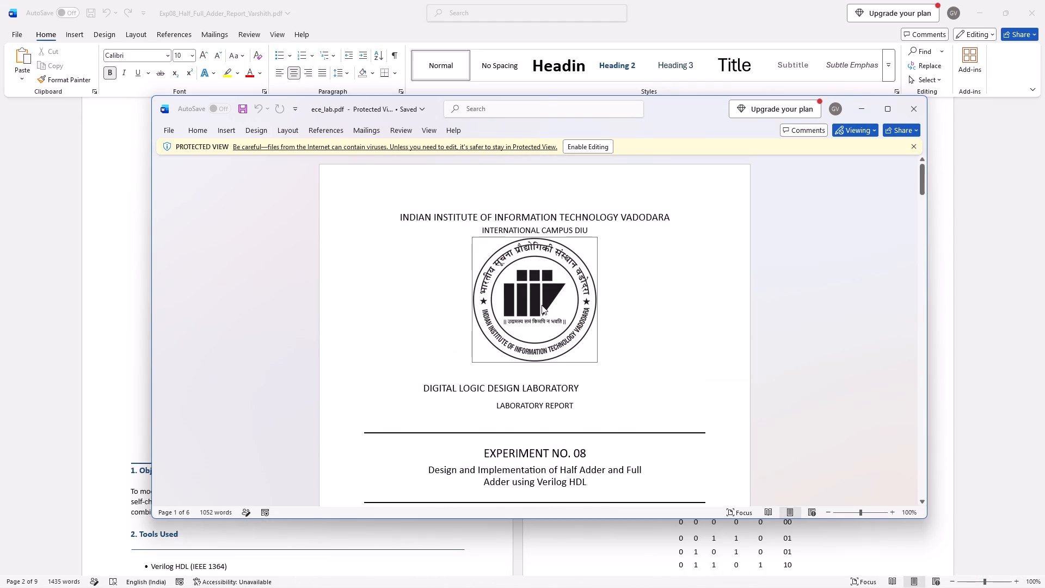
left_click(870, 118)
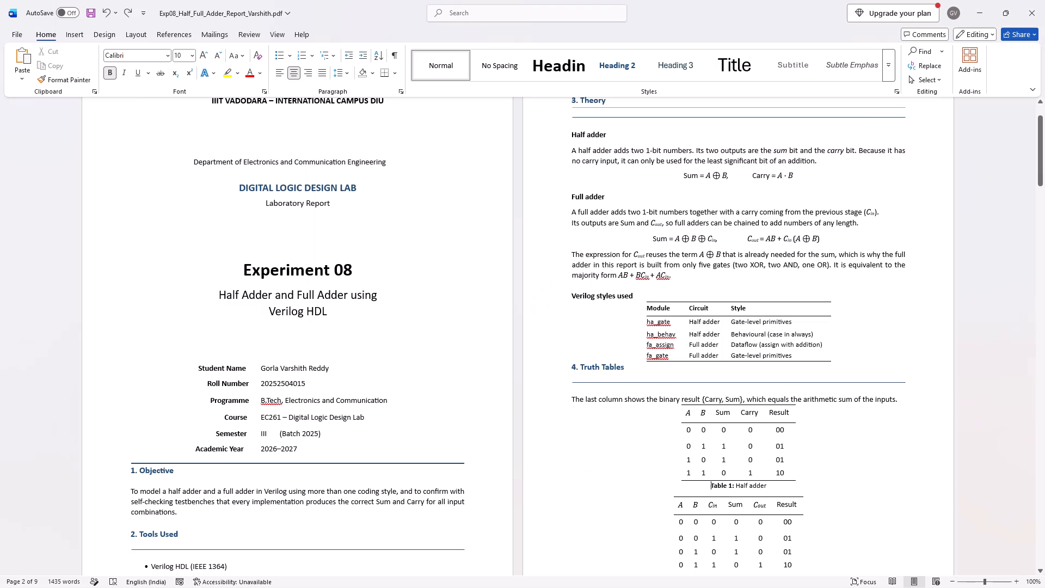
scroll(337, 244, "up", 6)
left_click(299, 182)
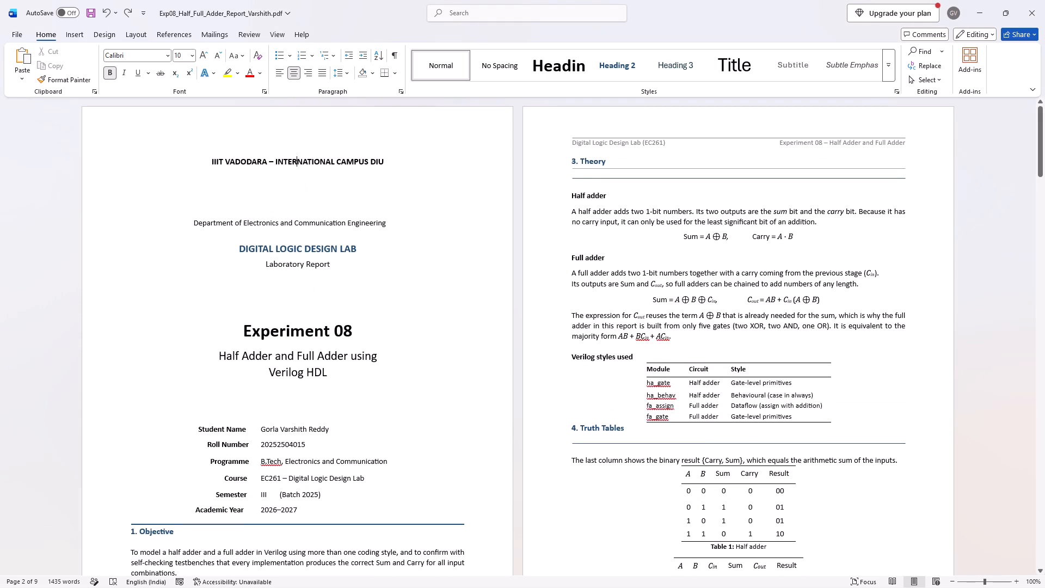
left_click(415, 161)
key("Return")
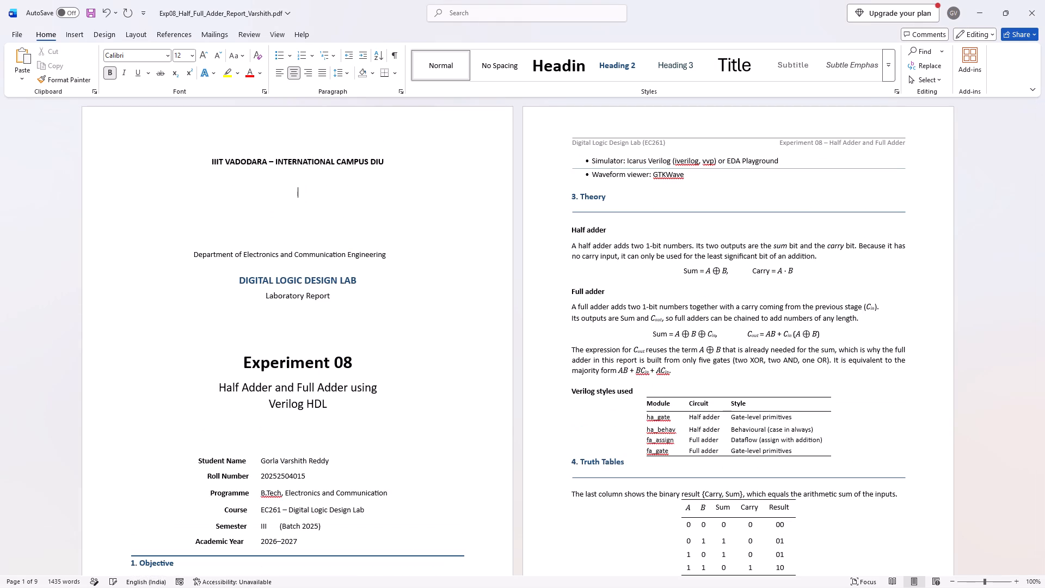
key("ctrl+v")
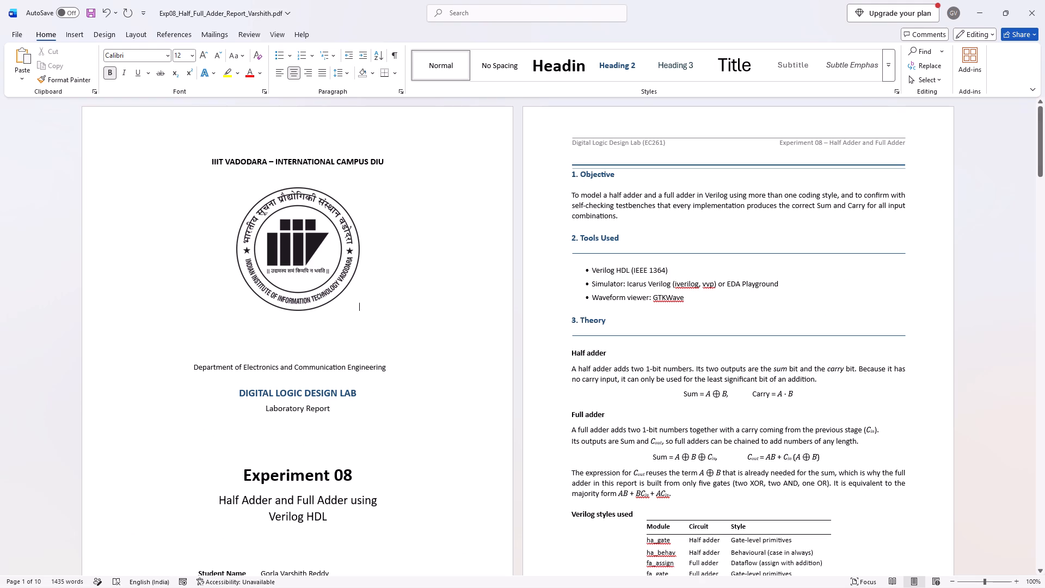
Delete the IIIT VADODARA – INTERNATIONAL CAMPUS DIU heading line above the logo on the cover page.
left_click_drag(390, 146, 217, 133)
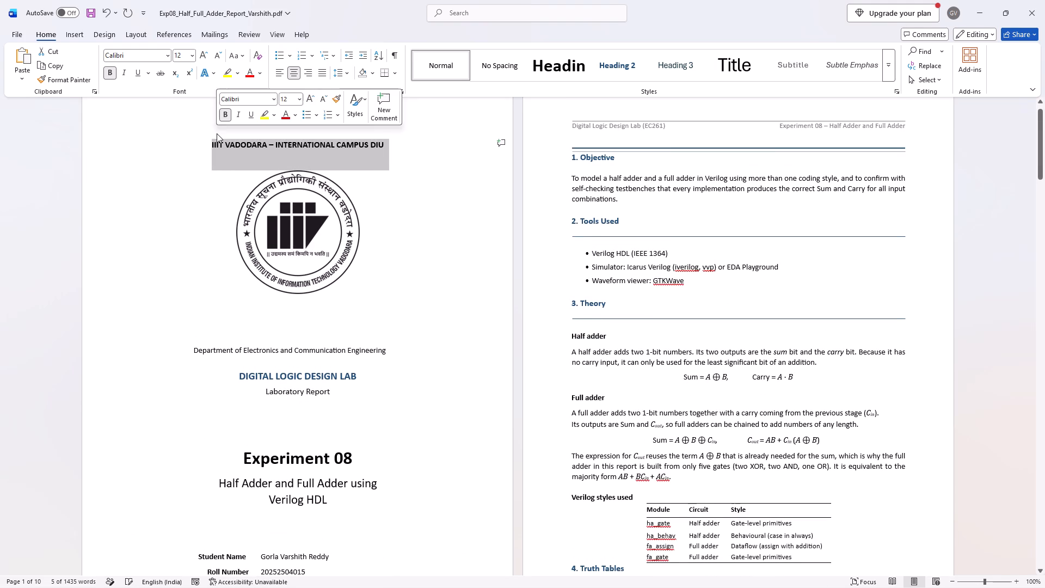
key("Delete")
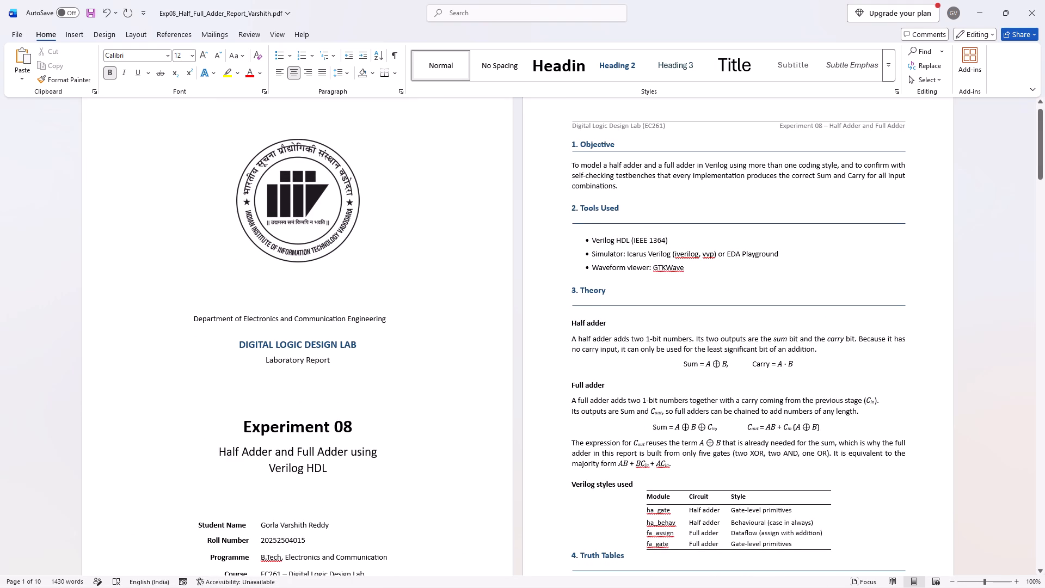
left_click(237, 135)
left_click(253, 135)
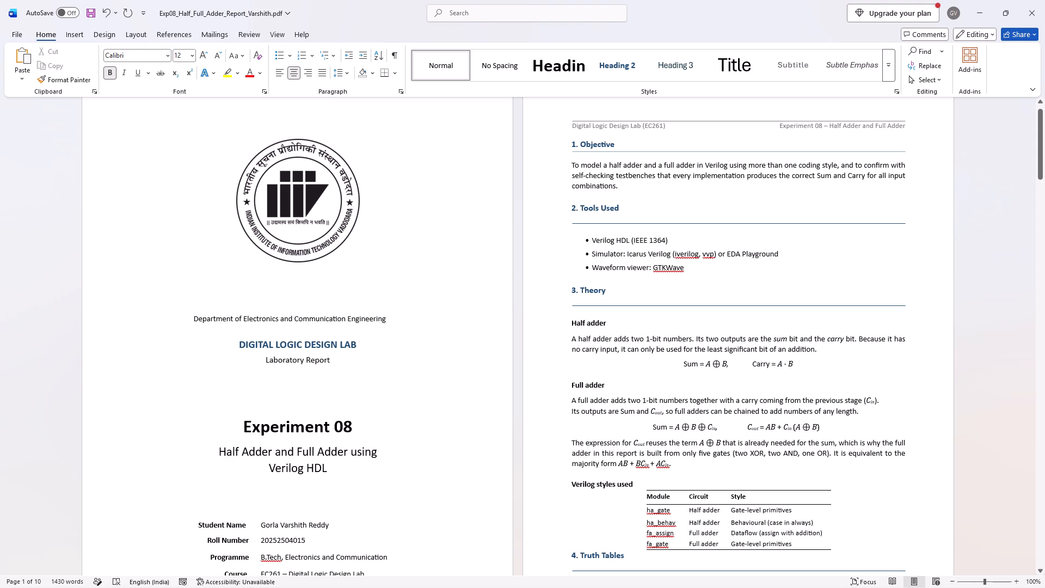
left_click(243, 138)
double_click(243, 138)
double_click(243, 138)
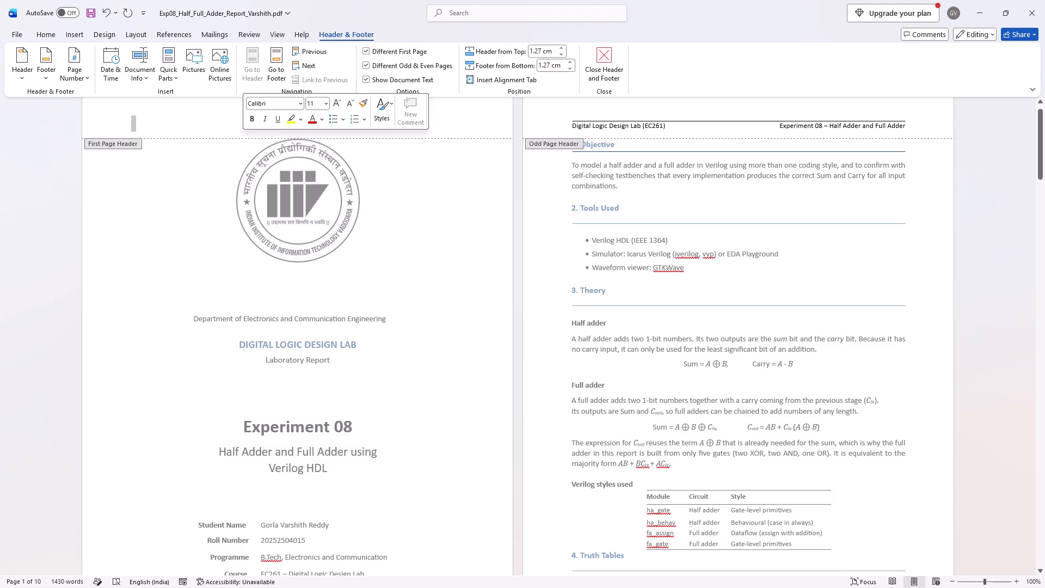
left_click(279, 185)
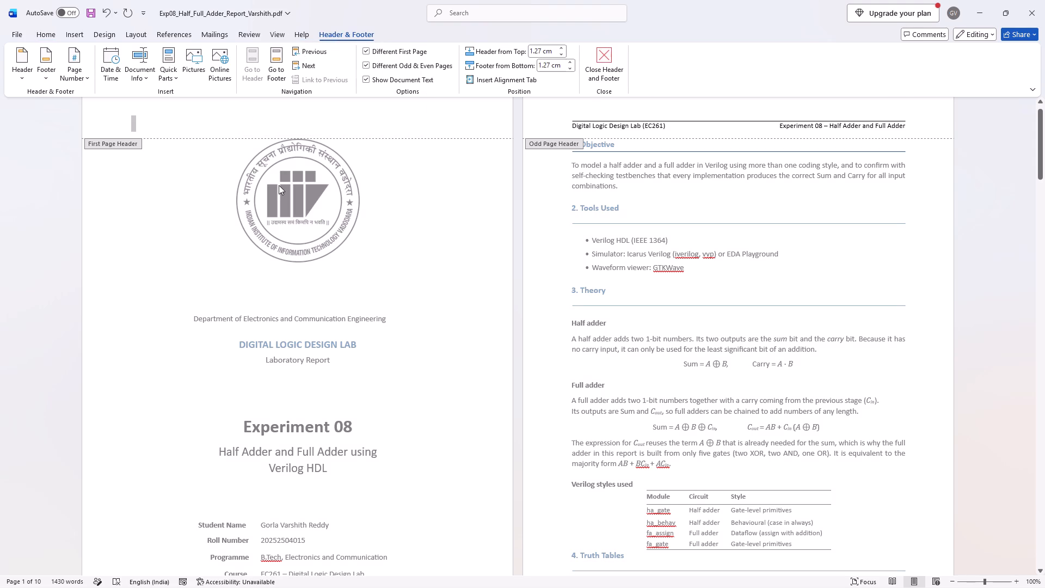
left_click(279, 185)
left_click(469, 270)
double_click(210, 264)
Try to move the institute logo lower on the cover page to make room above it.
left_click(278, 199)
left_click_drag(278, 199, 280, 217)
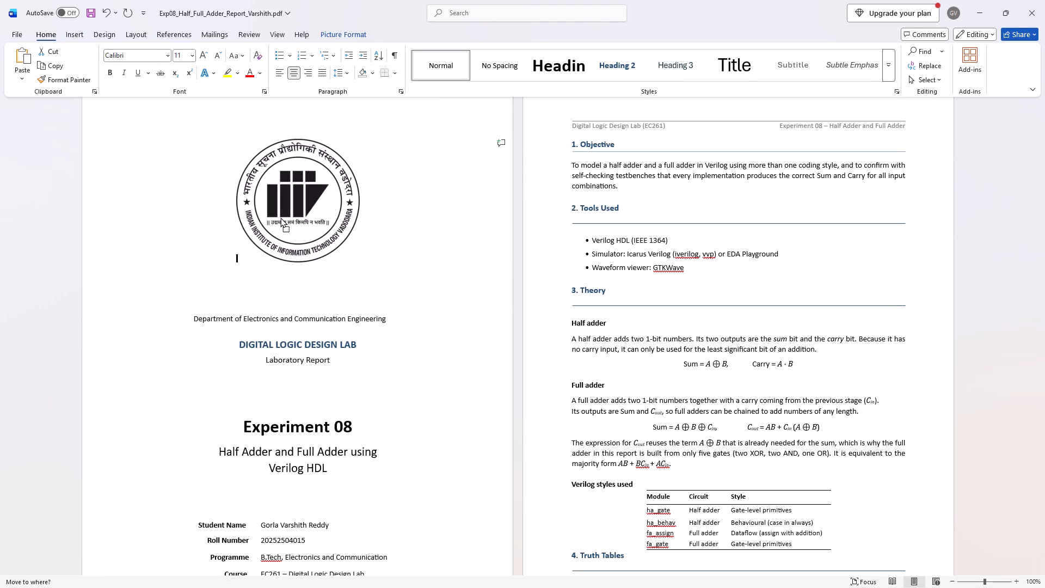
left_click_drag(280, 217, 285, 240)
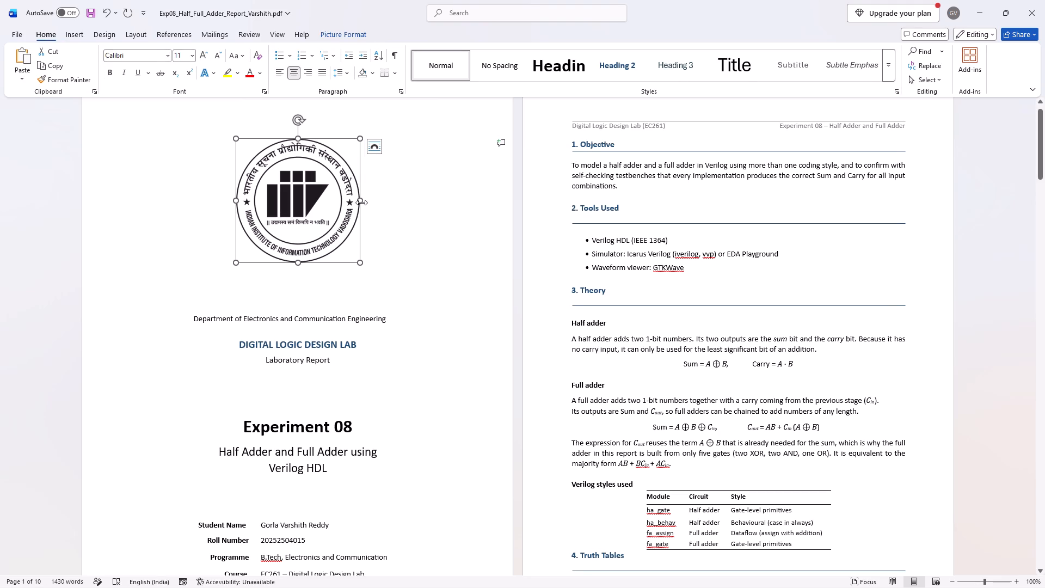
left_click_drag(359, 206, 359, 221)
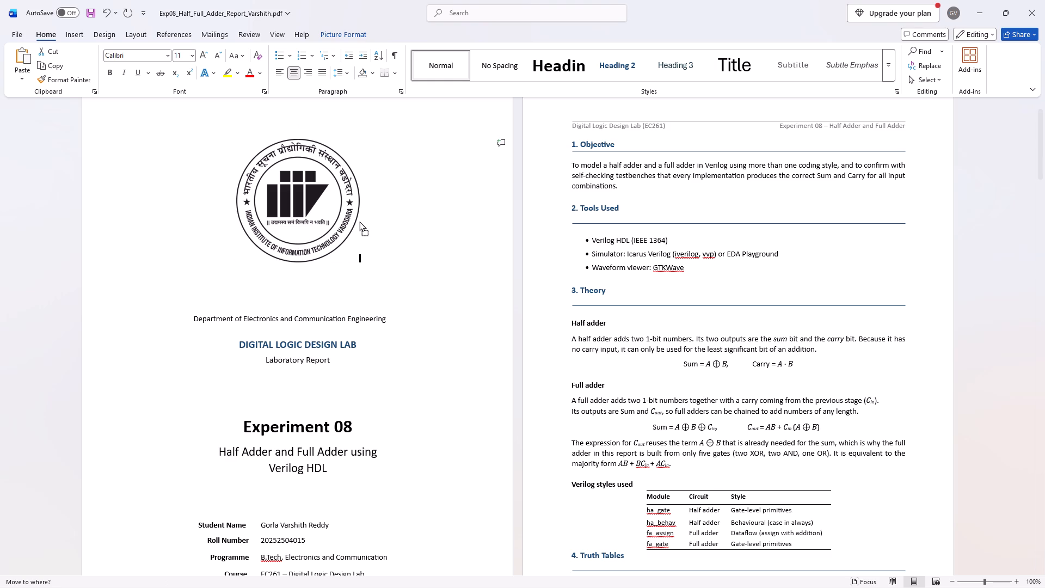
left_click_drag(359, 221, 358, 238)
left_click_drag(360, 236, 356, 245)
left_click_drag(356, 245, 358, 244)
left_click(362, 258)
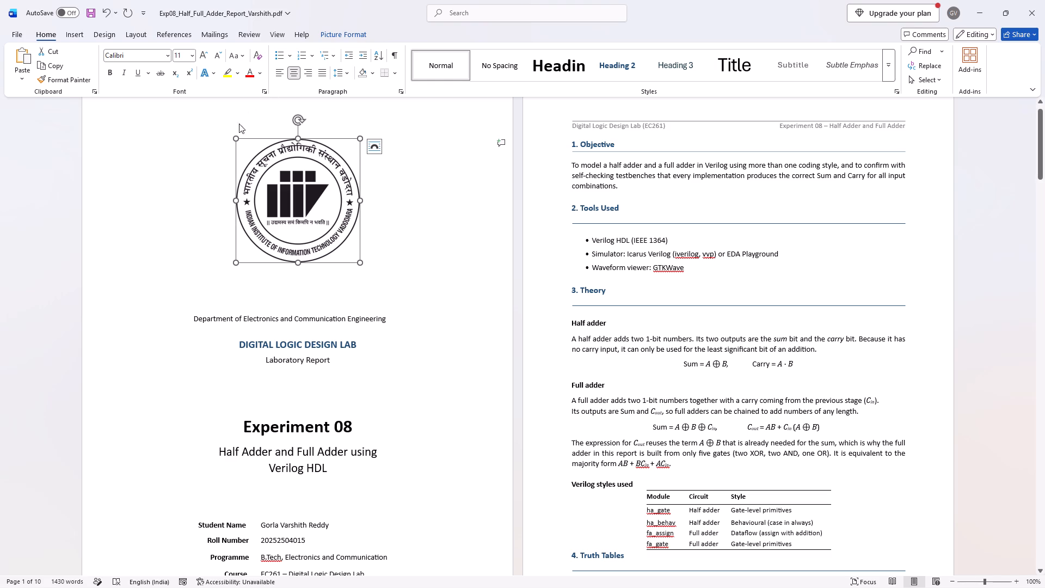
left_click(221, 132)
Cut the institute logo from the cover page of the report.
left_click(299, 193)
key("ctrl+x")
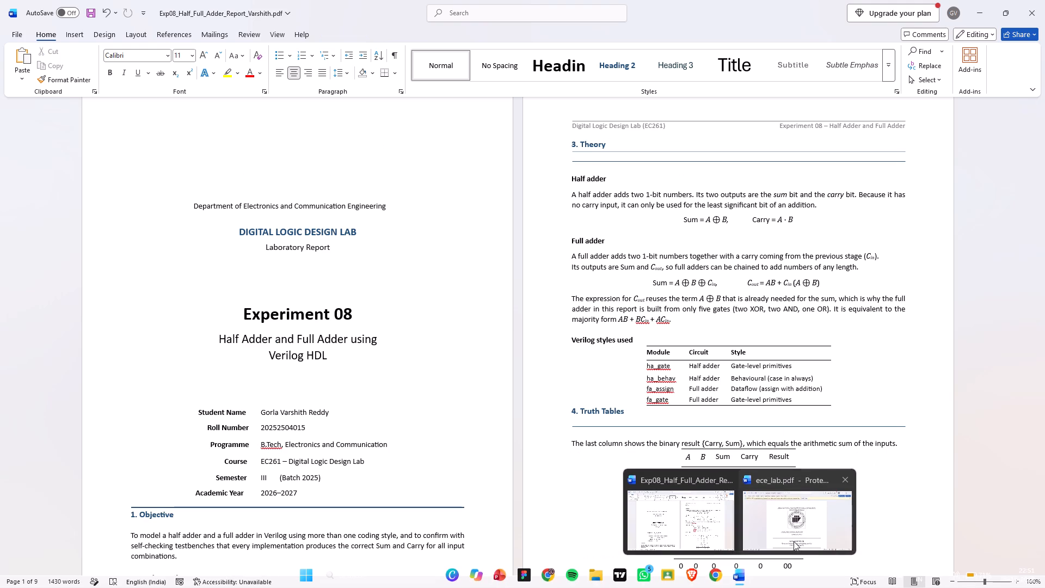
Copy the institute name and INTERNATIONAL CAMPUS DIU lines from ece_lab.pdf and paste them at the top of the report's cover page.
left_click(794, 541)
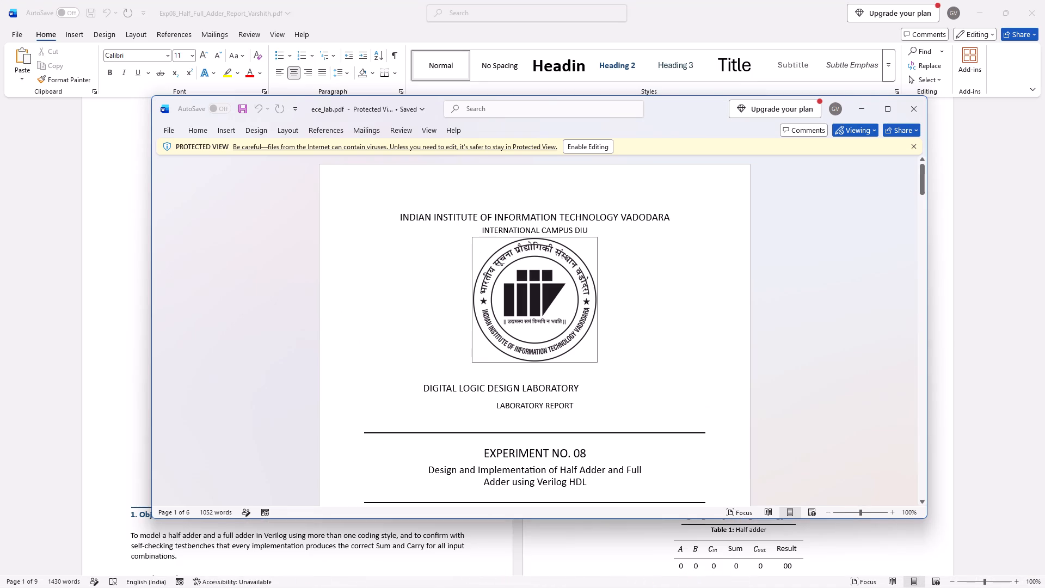
left_click(397, 213)
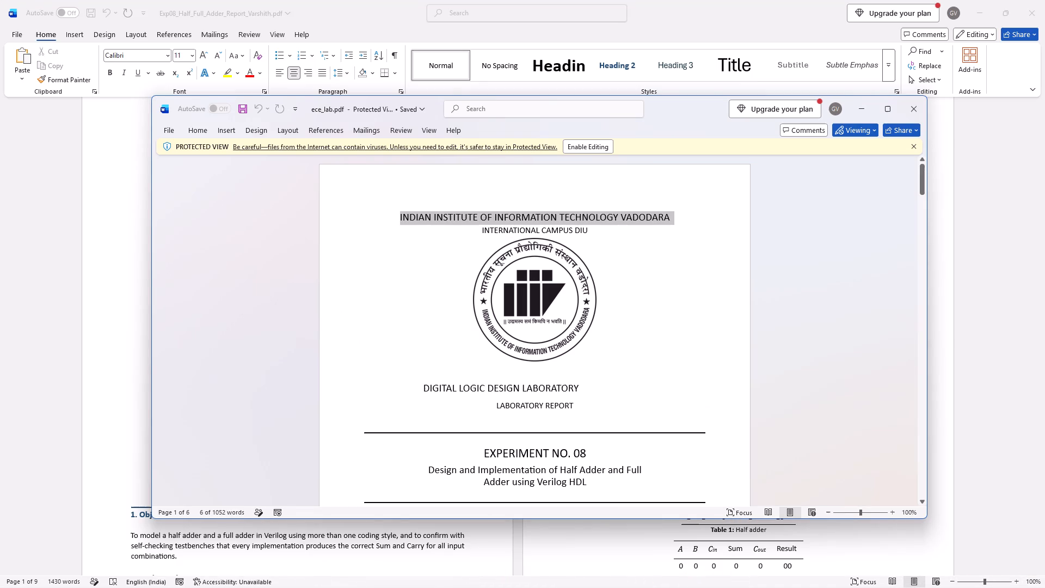
left_click(437, 226)
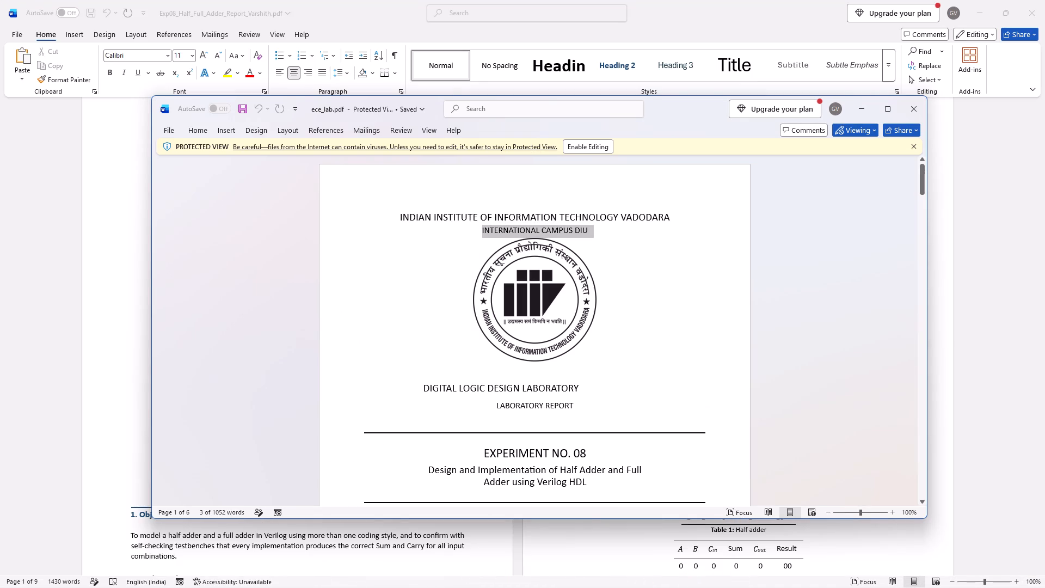
left_click_drag(398, 215, 598, 232)
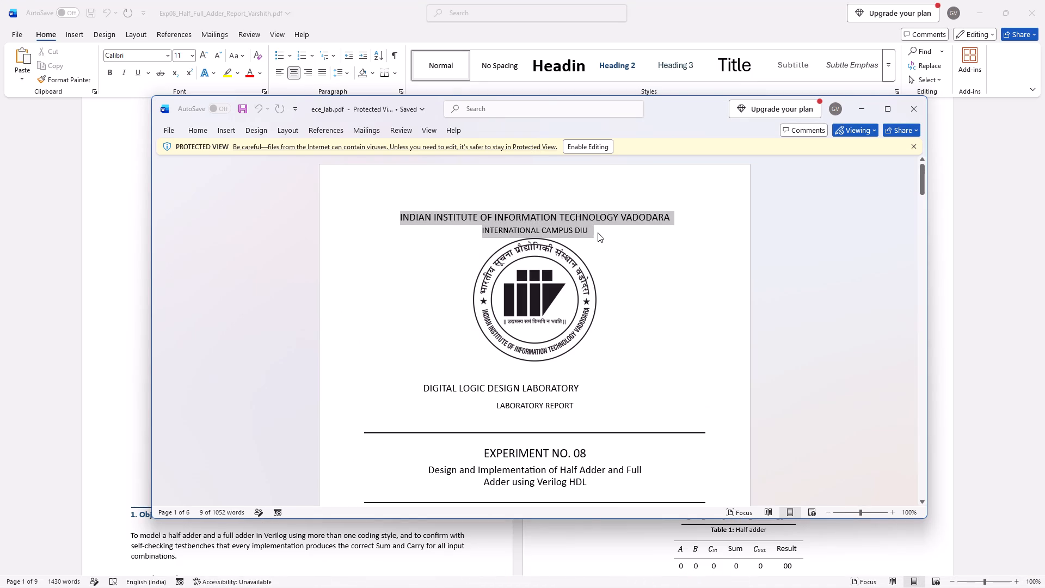
key("ctrl+c")
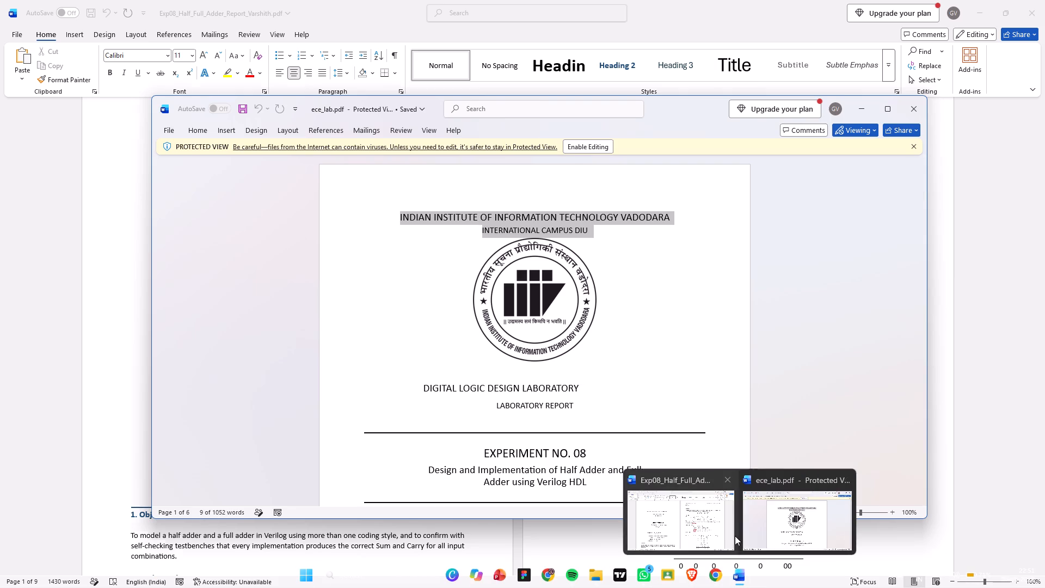
left_click(735, 536)
key("ctrl+v")
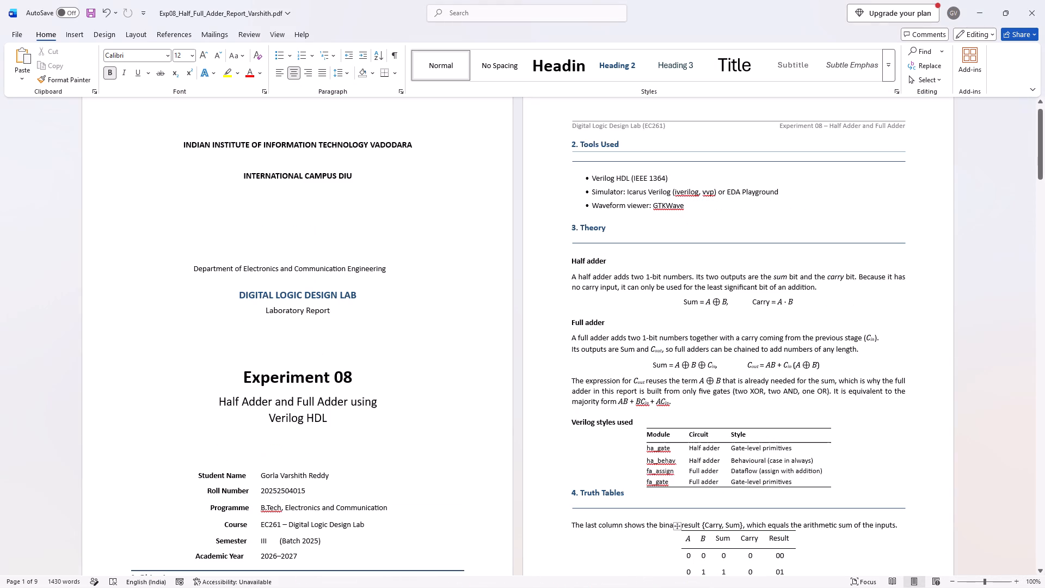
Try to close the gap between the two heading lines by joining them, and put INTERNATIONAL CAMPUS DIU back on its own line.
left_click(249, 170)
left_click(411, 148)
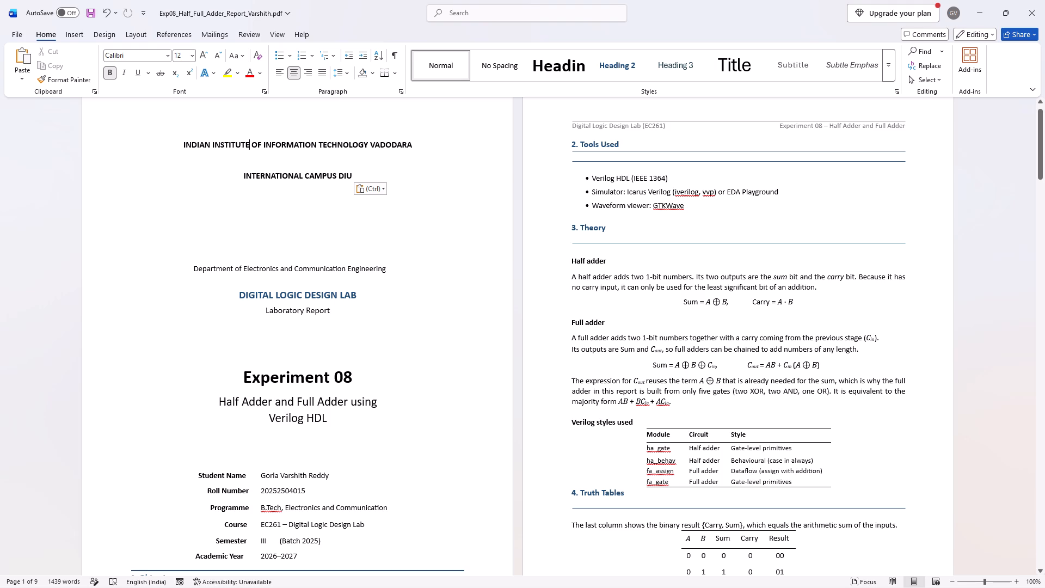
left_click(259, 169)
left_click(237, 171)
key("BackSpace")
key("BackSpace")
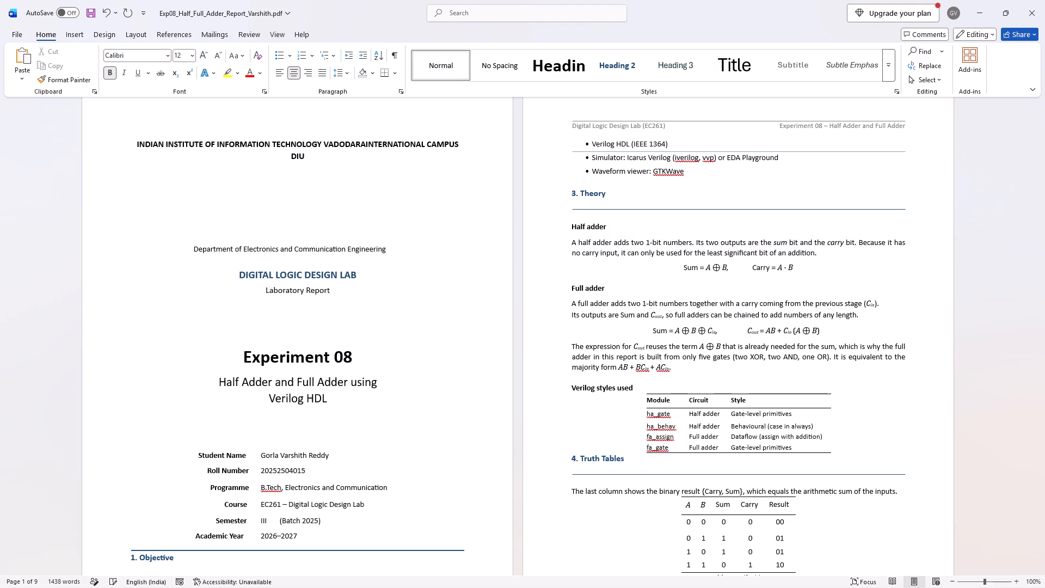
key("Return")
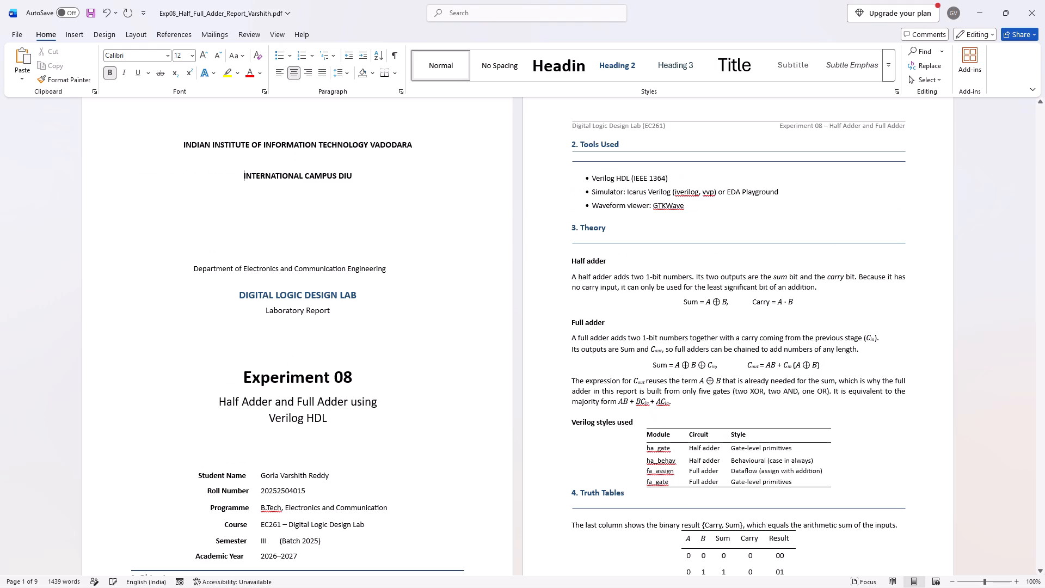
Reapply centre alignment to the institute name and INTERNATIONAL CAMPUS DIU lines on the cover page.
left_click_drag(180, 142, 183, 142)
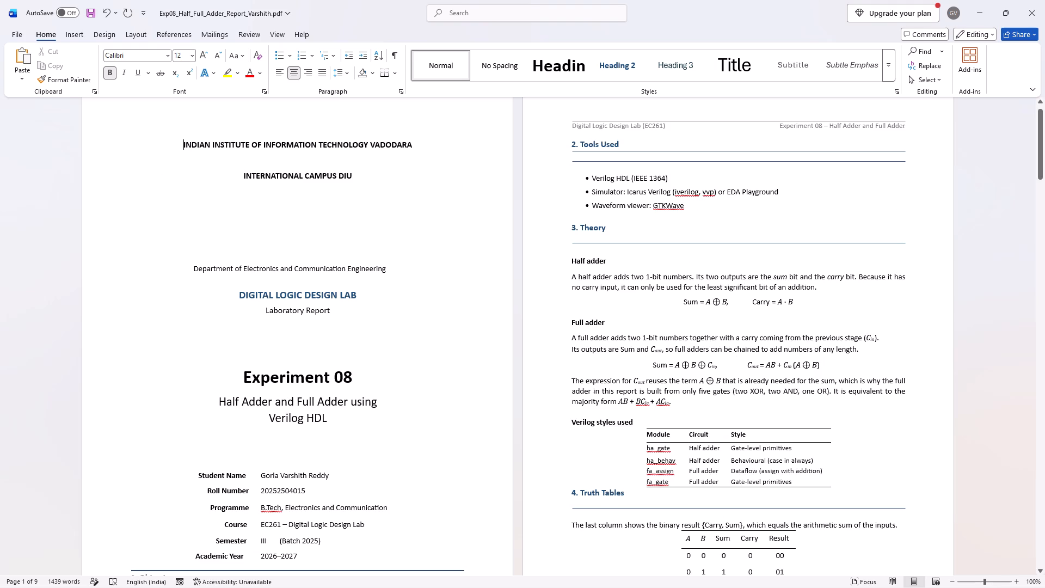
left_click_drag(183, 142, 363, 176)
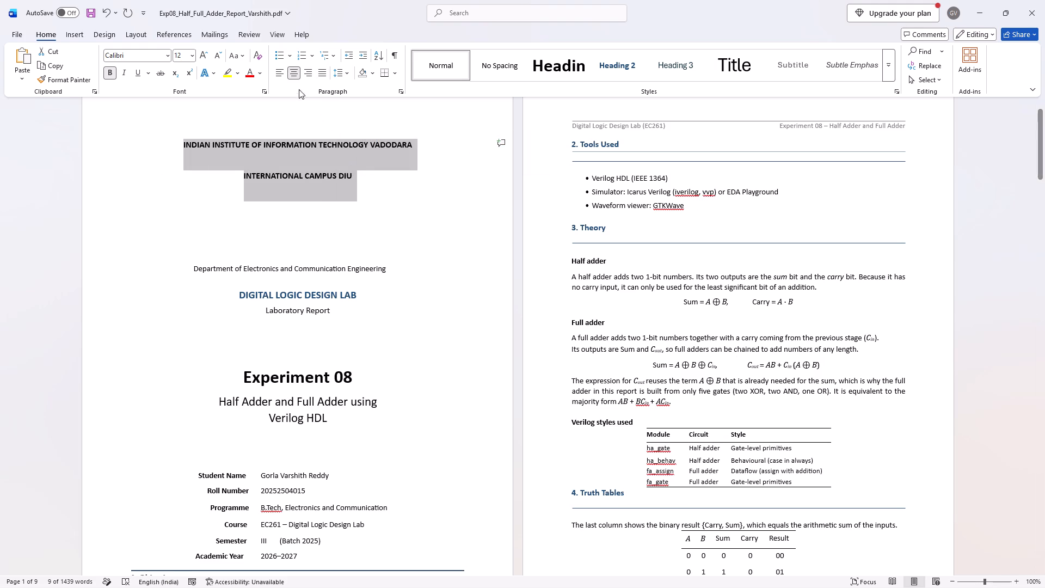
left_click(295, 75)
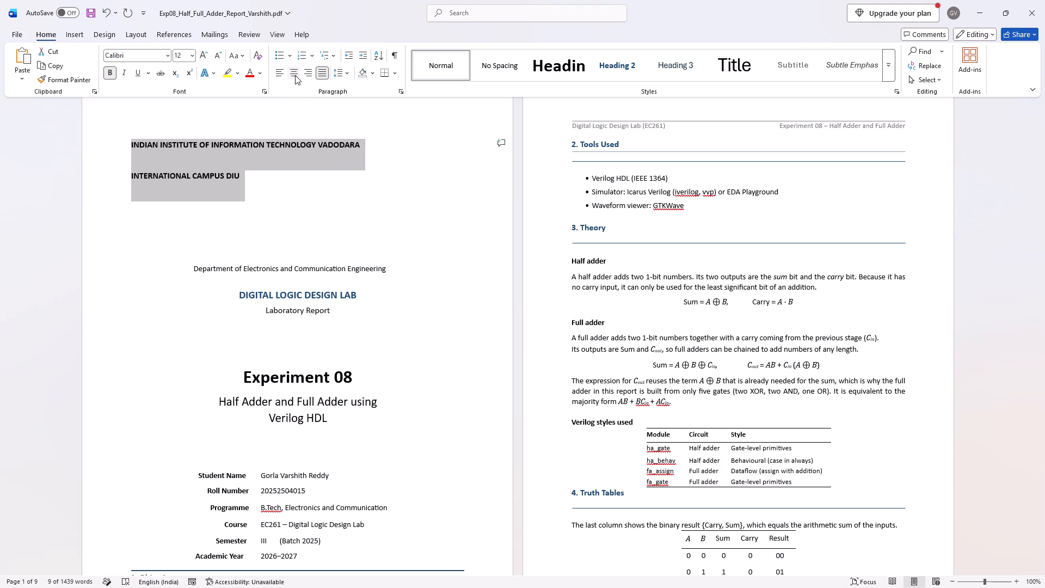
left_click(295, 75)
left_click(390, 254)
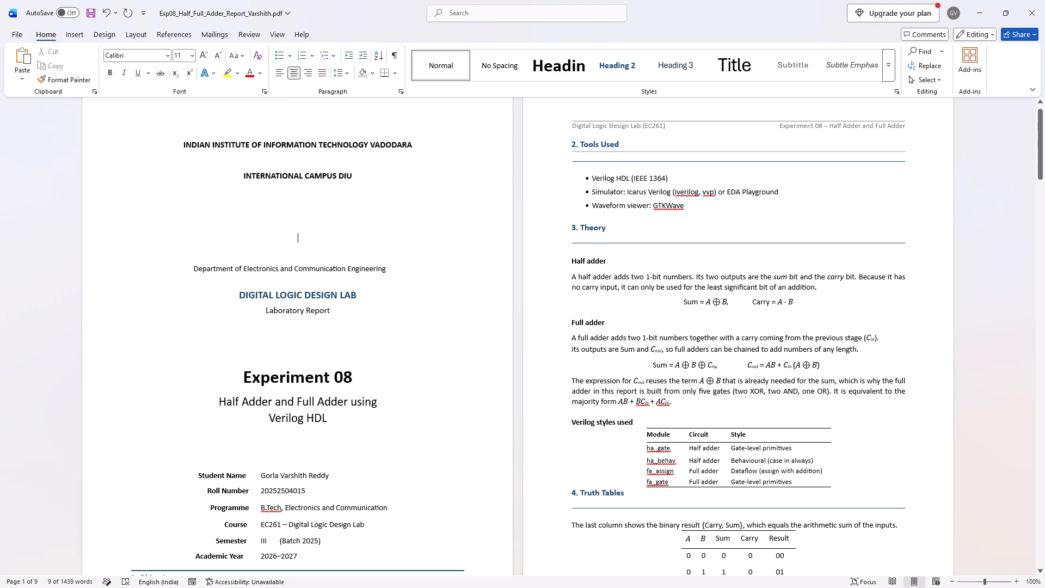
Copy the institute logo from ece_lab.pdf and paste it below INTERNATIONAL CAMPUS DIU on the report's cover page.
left_click(309, 202)
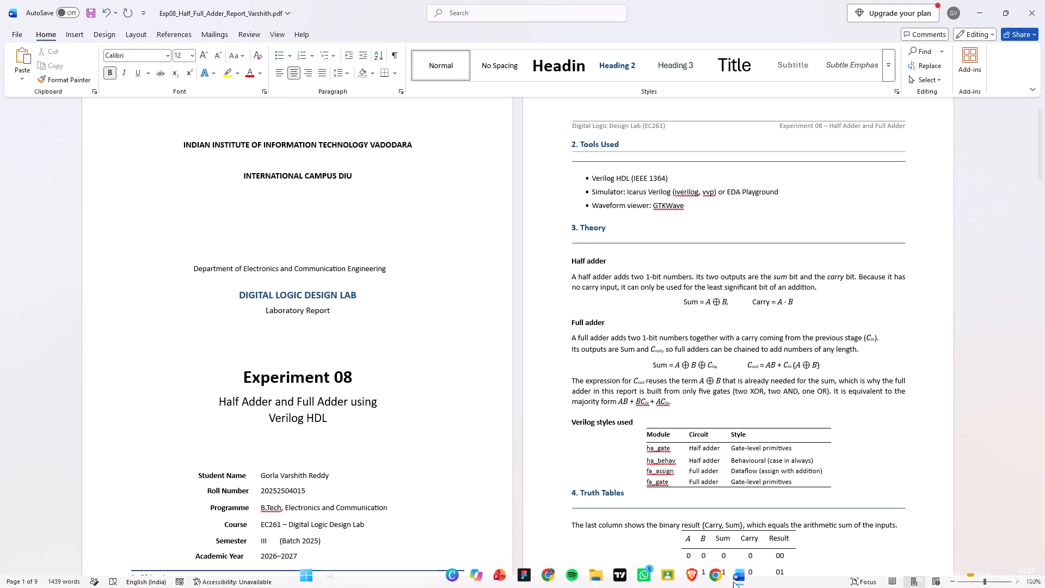
left_click(788, 520)
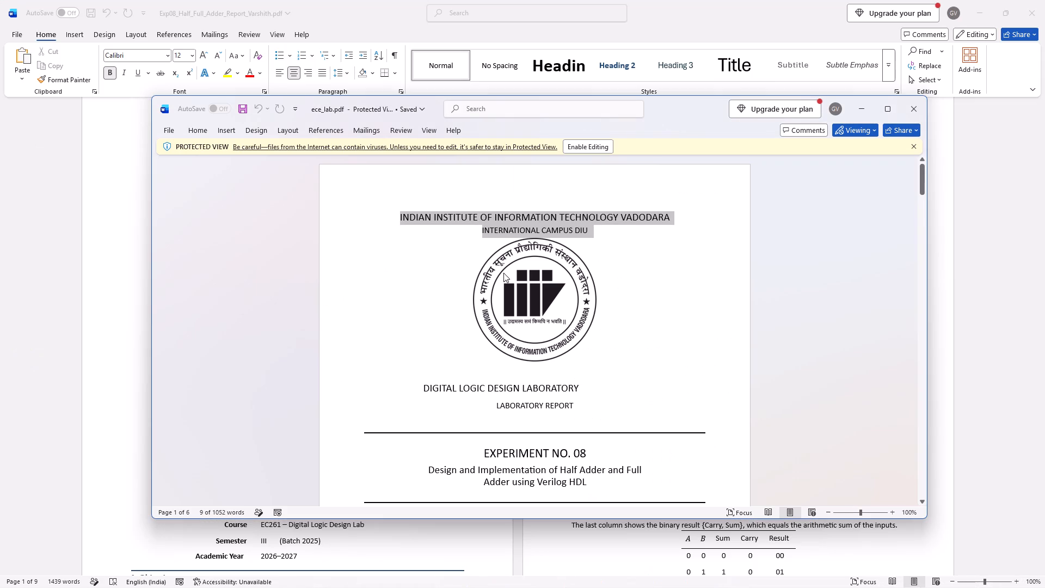
left_click(500, 271)
key("ctrl+c")
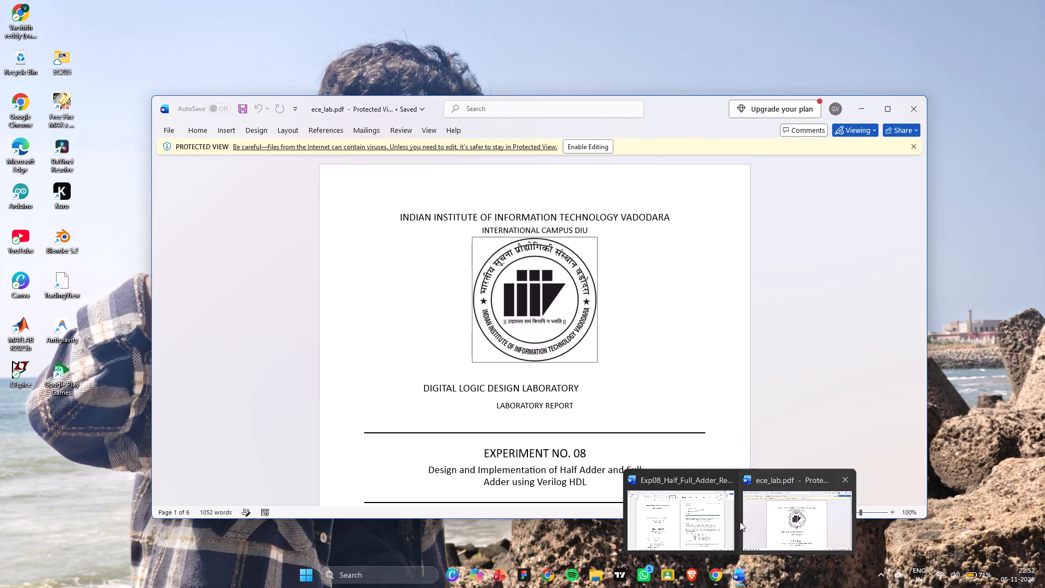
left_click(701, 508)
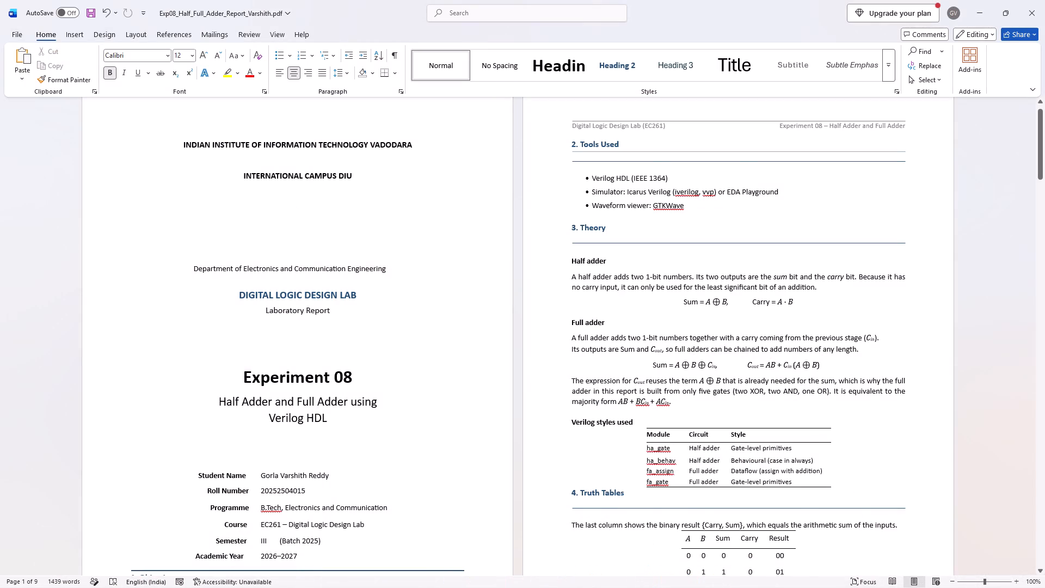
key("ctrl+v")
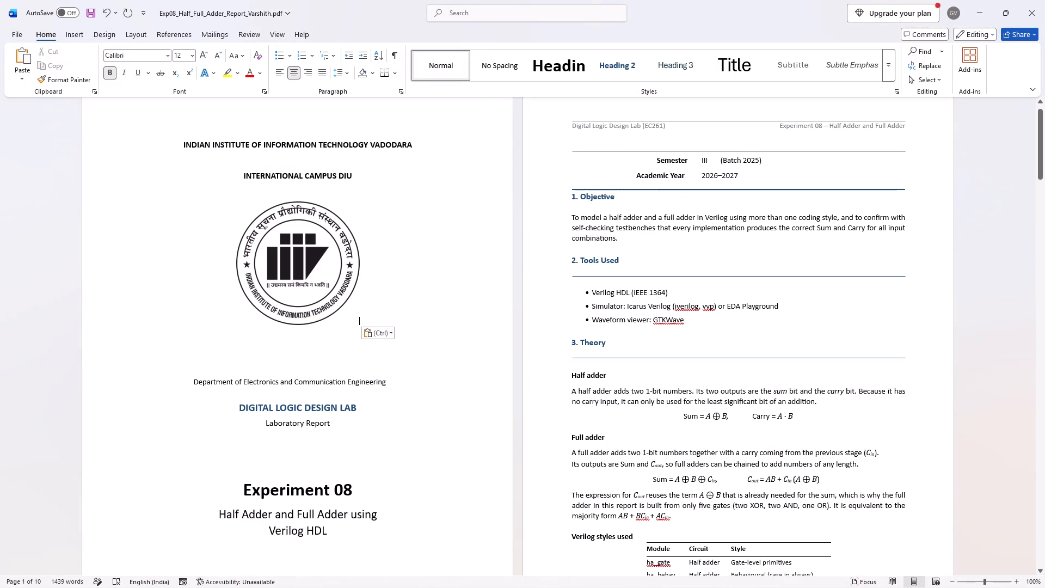
Remove the extra blank line between the institute logo and the Department of Electronics and Communication Engineering line.
left_click(203, 367)
double_click(203, 367)
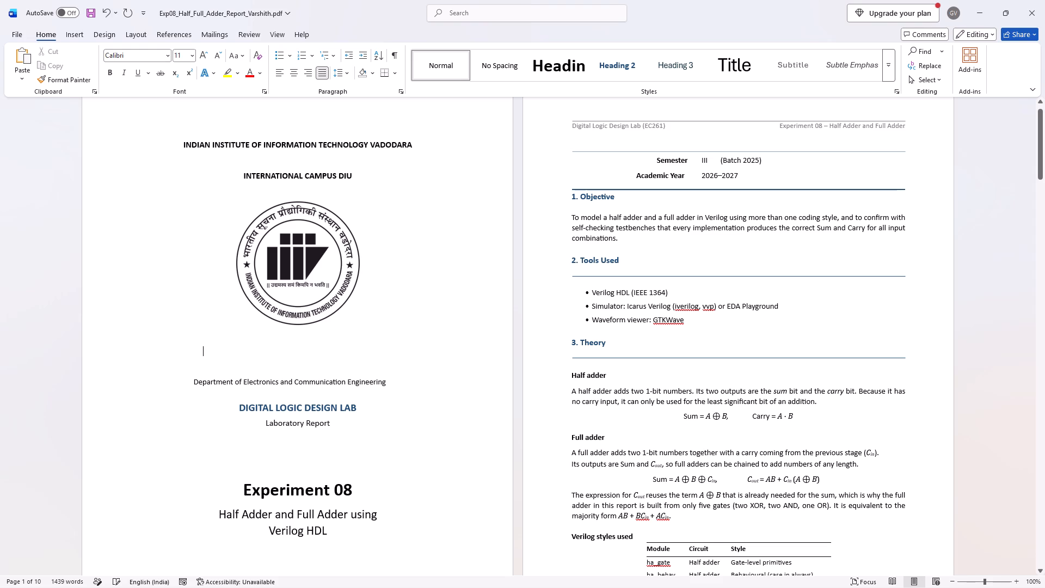
key("BackSpace")
key("BackSpace")
key("BackSpace")
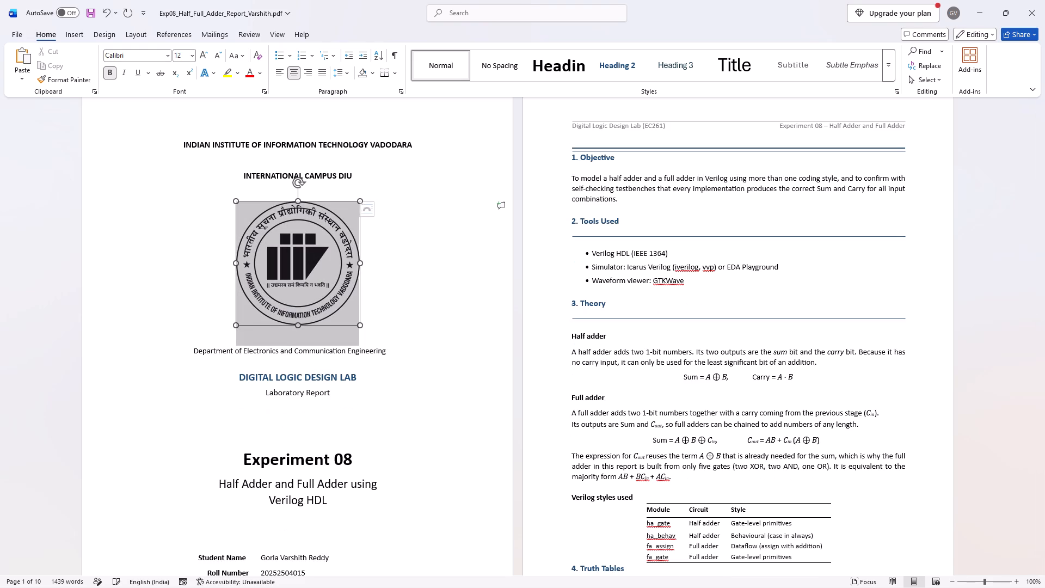
left_click(460, 341)
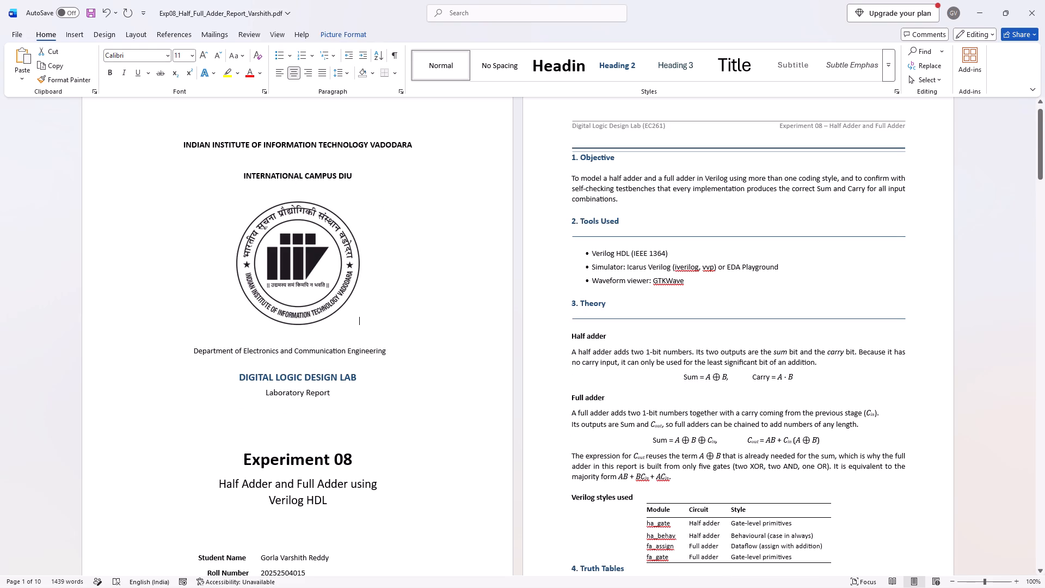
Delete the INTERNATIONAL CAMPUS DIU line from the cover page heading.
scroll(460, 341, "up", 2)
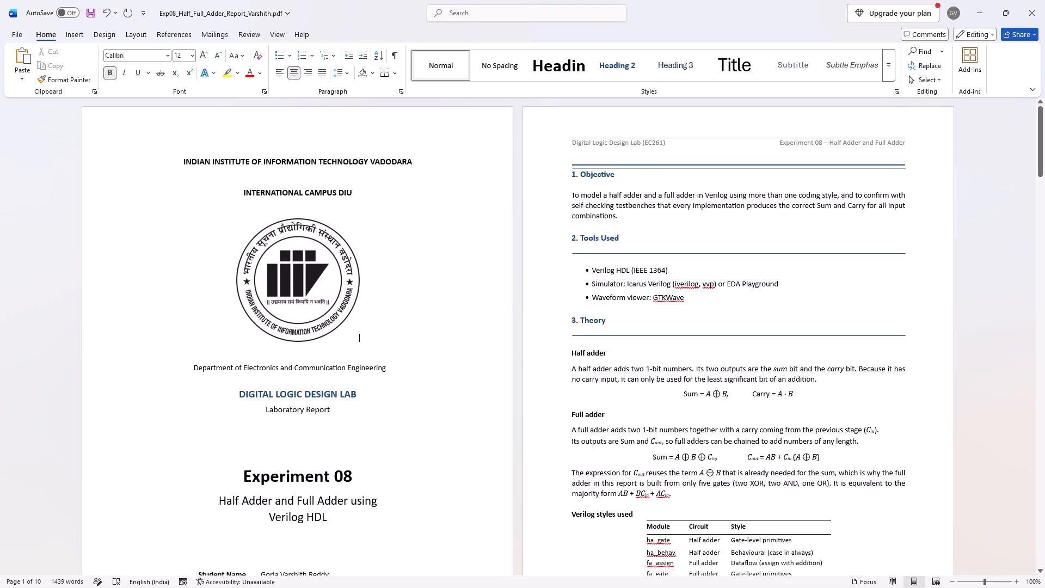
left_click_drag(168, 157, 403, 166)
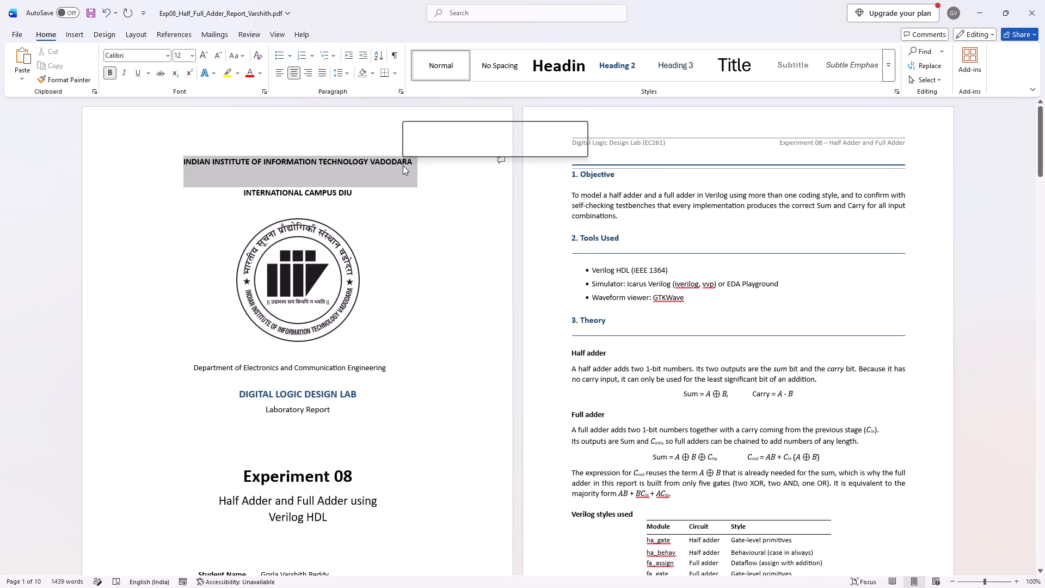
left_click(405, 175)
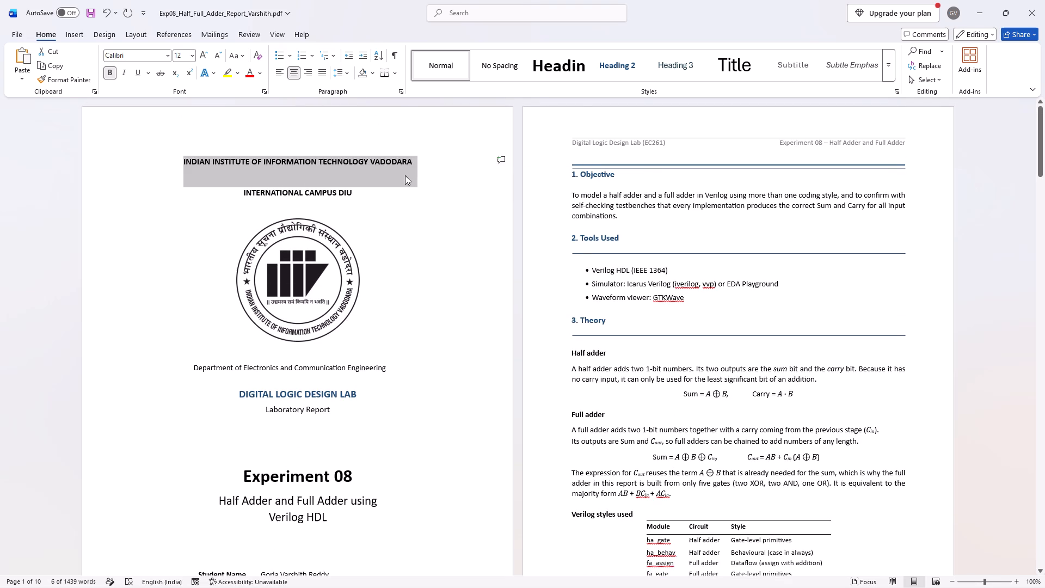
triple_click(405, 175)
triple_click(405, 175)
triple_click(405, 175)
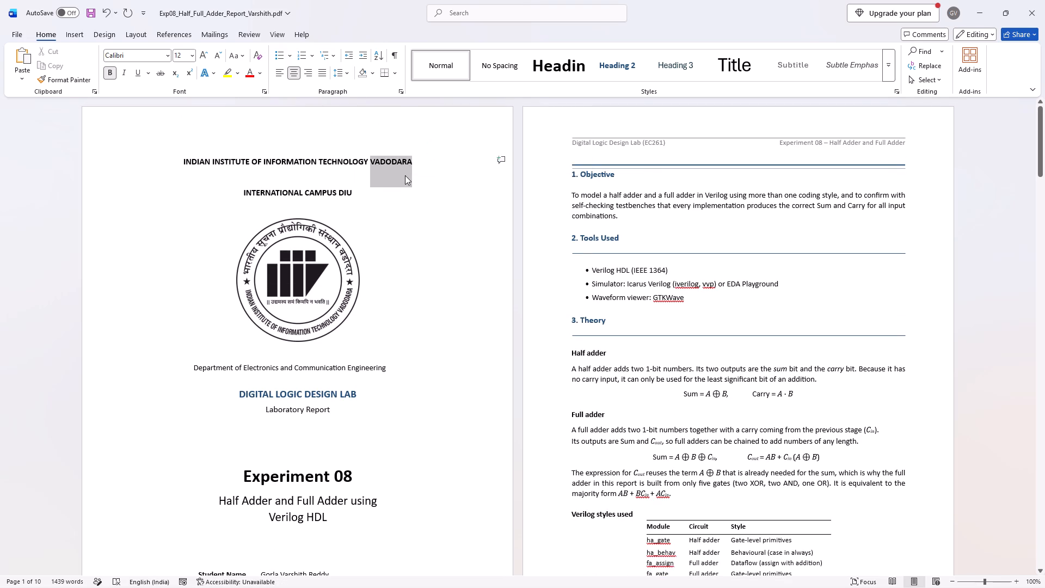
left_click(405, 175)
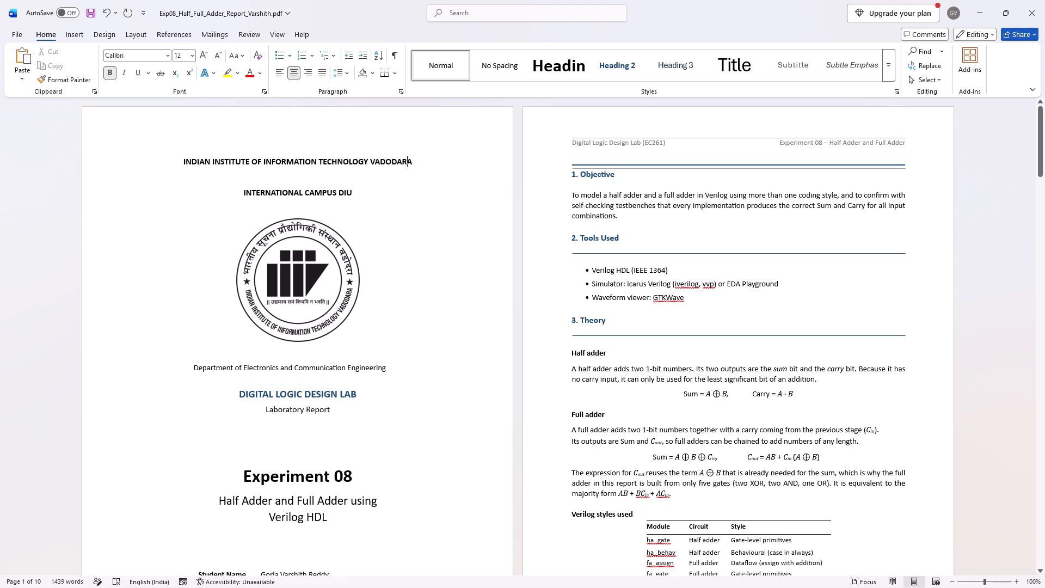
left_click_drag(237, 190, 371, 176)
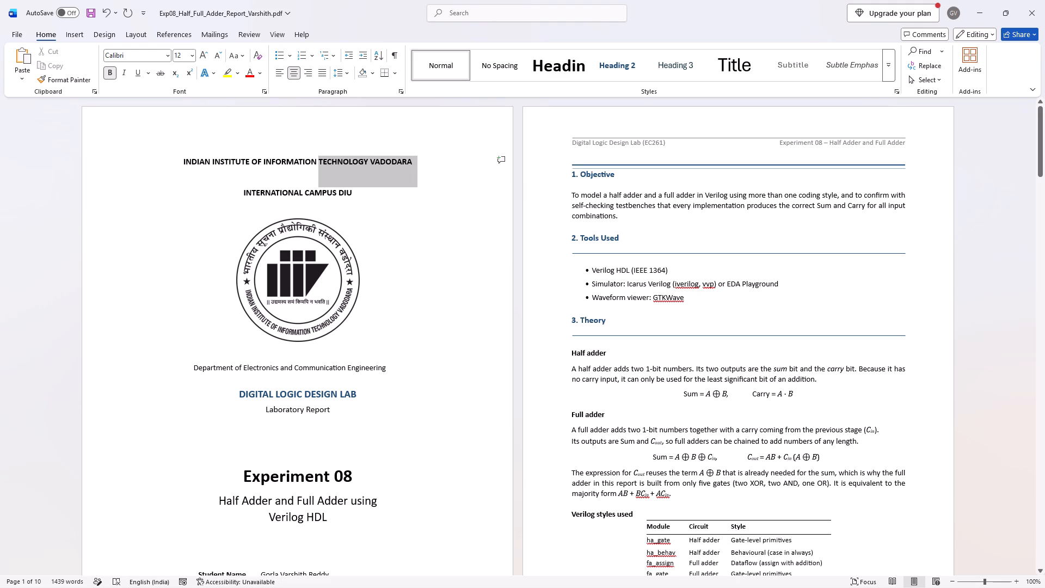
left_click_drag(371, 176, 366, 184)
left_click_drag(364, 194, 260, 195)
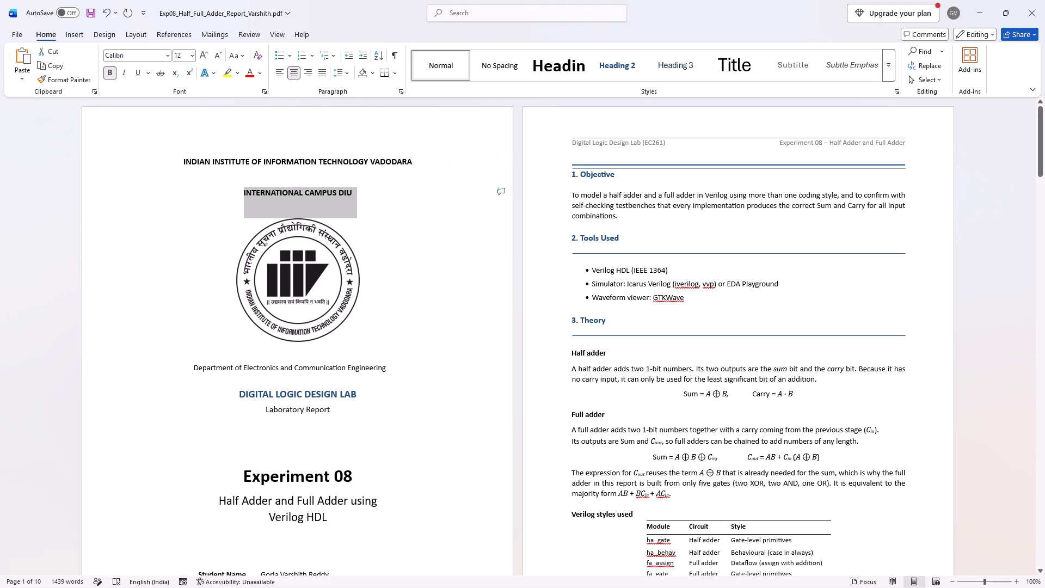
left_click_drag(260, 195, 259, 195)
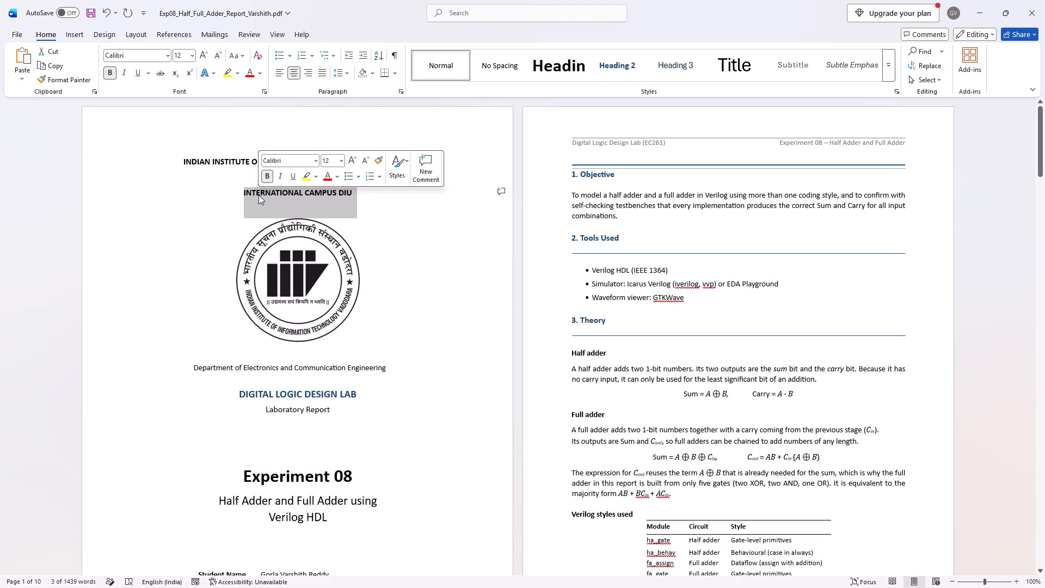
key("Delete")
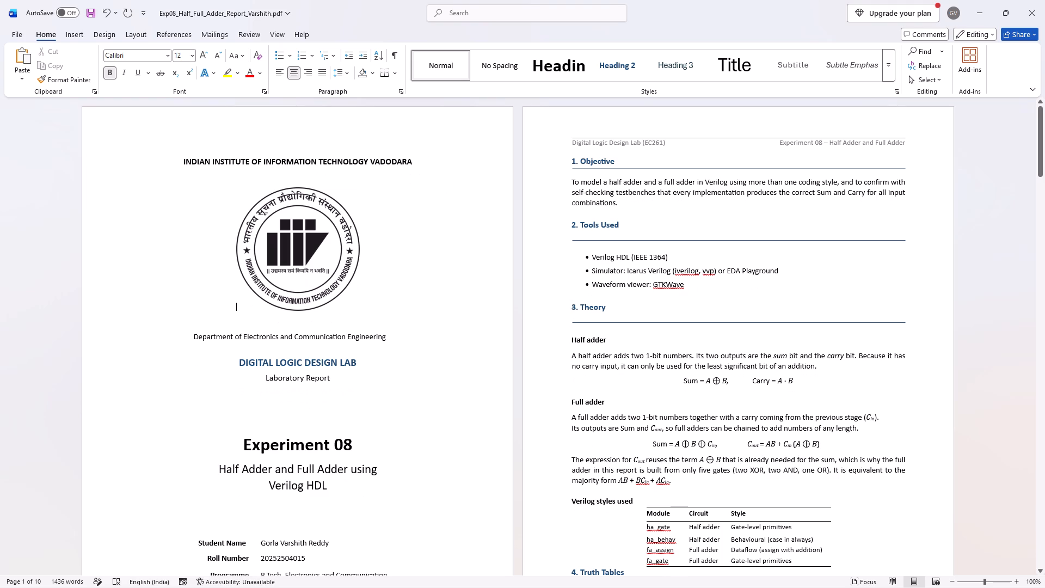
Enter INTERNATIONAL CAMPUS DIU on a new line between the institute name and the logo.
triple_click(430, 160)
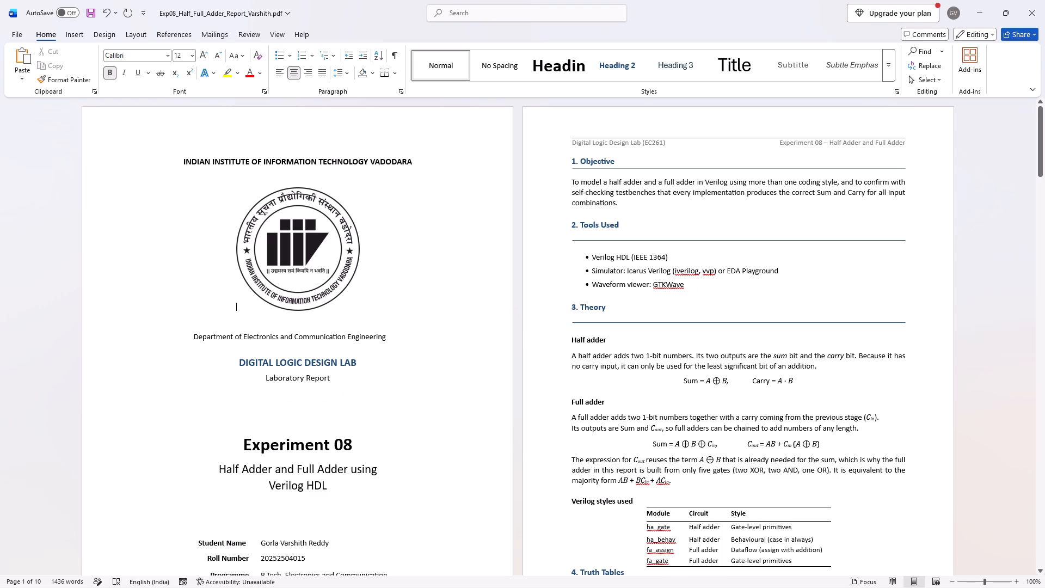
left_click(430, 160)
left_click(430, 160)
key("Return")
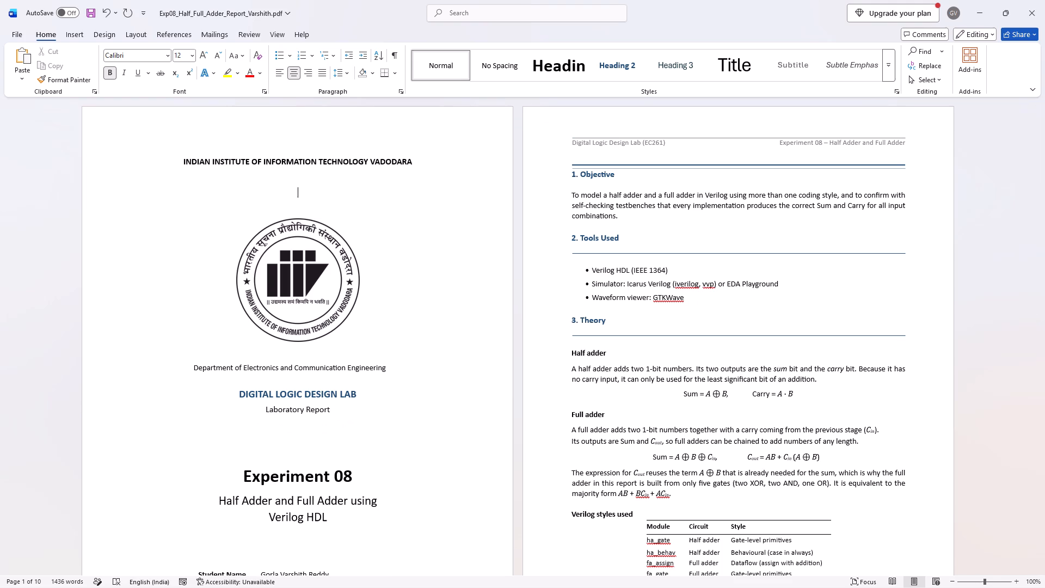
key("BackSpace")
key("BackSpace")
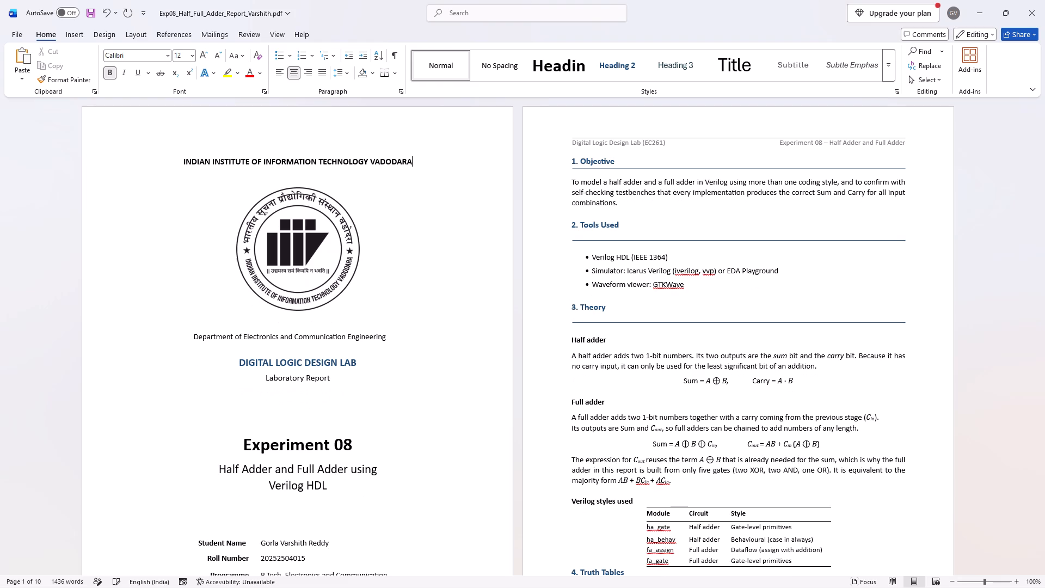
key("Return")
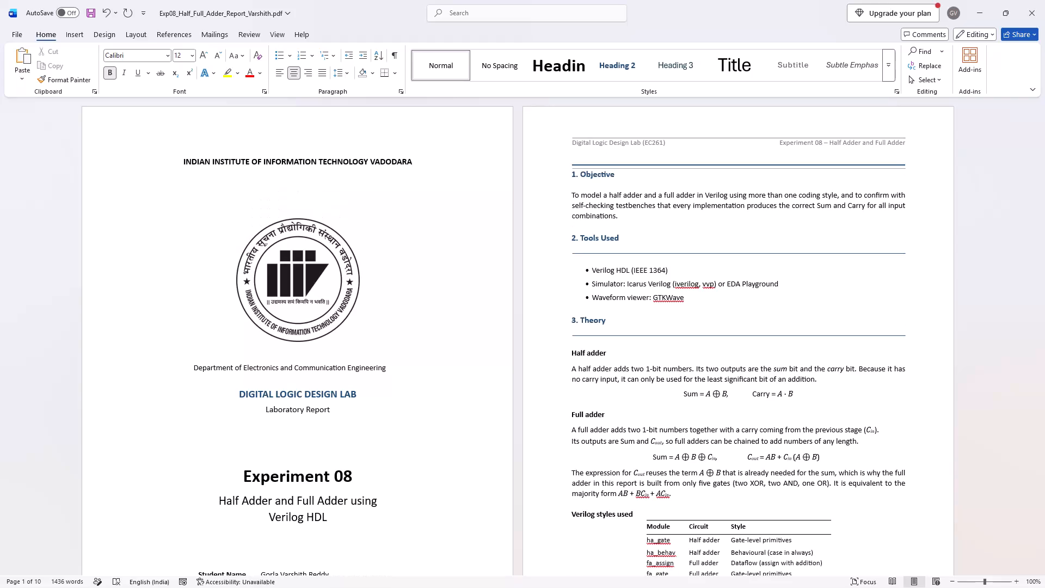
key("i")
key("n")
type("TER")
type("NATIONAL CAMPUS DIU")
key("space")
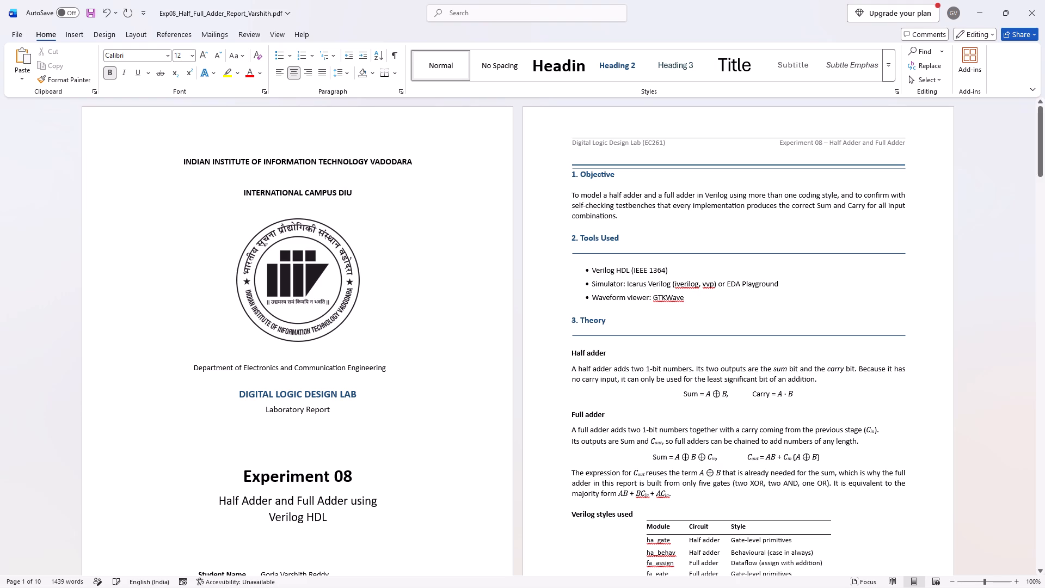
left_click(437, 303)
Cut the Department of Electronics and Communication Engineering line from the cover page.
left_click_drag(187, 366, 370, 376)
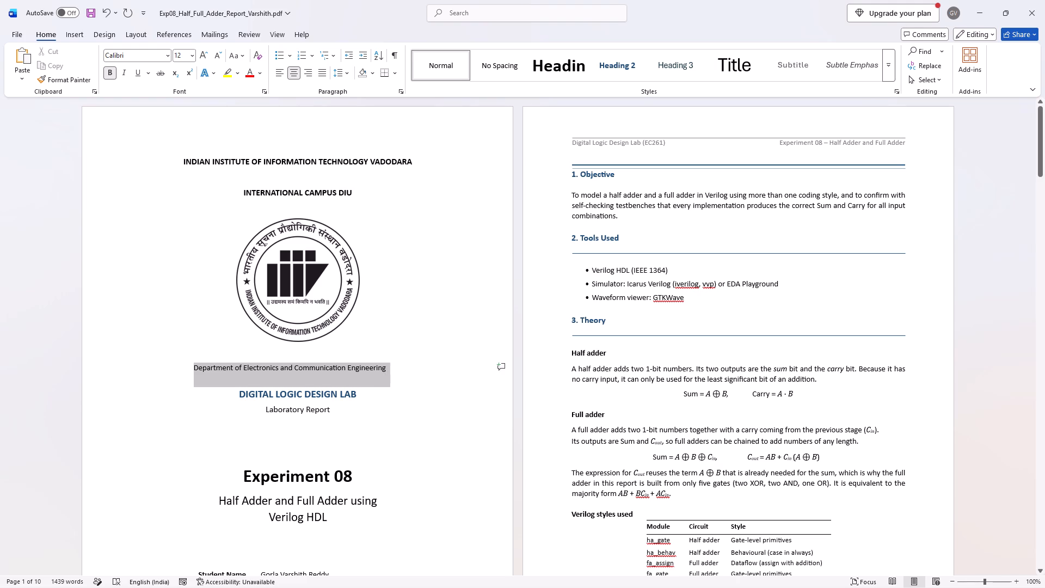
left_click_drag(370, 376, 377, 375)
key("ctrl+x")
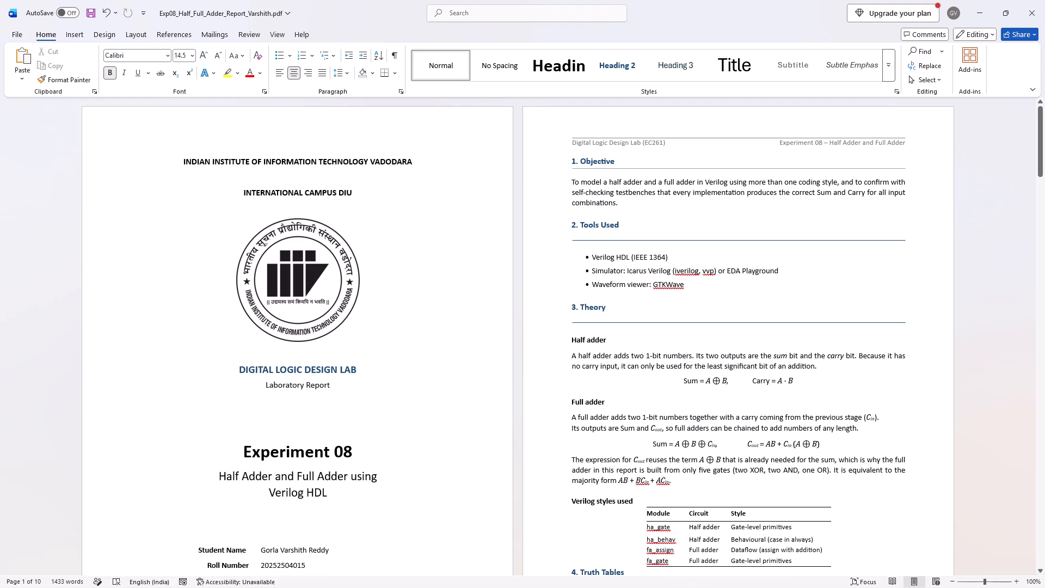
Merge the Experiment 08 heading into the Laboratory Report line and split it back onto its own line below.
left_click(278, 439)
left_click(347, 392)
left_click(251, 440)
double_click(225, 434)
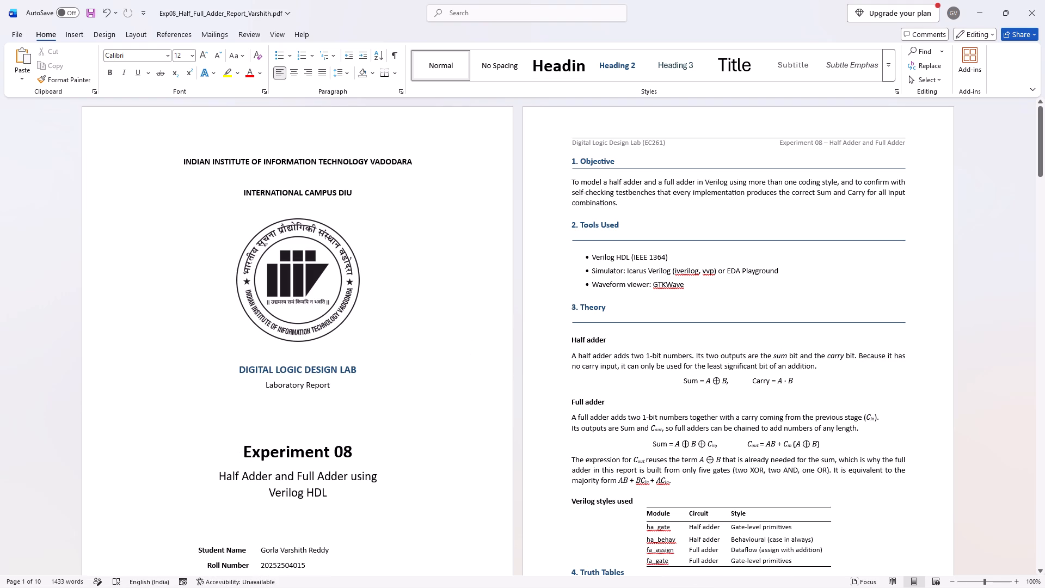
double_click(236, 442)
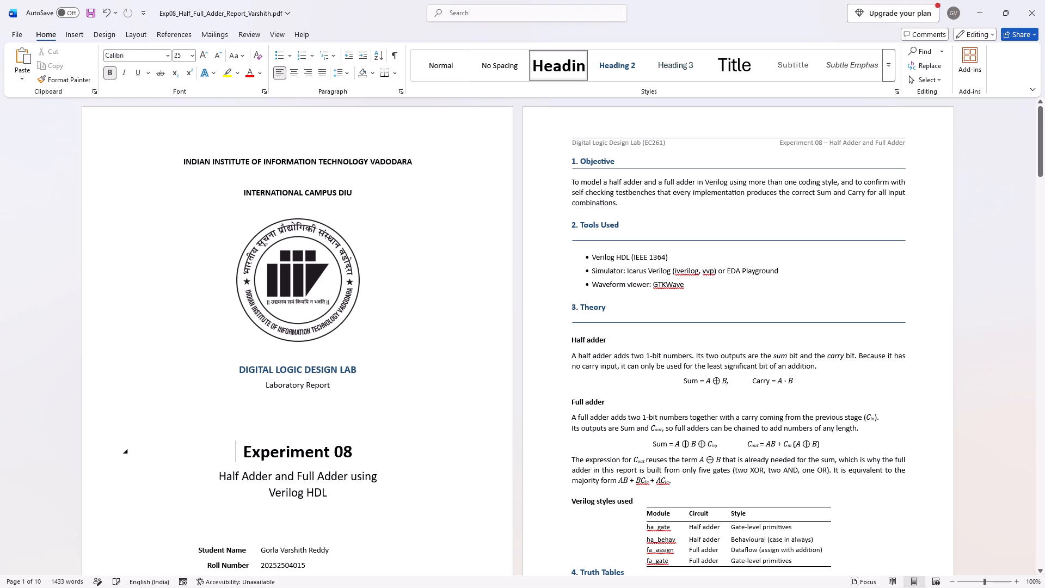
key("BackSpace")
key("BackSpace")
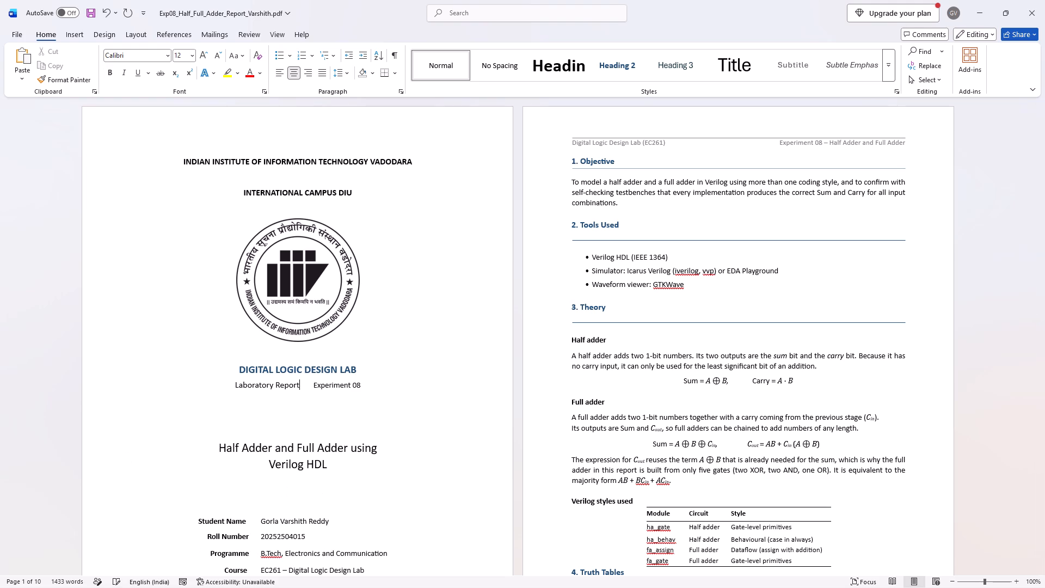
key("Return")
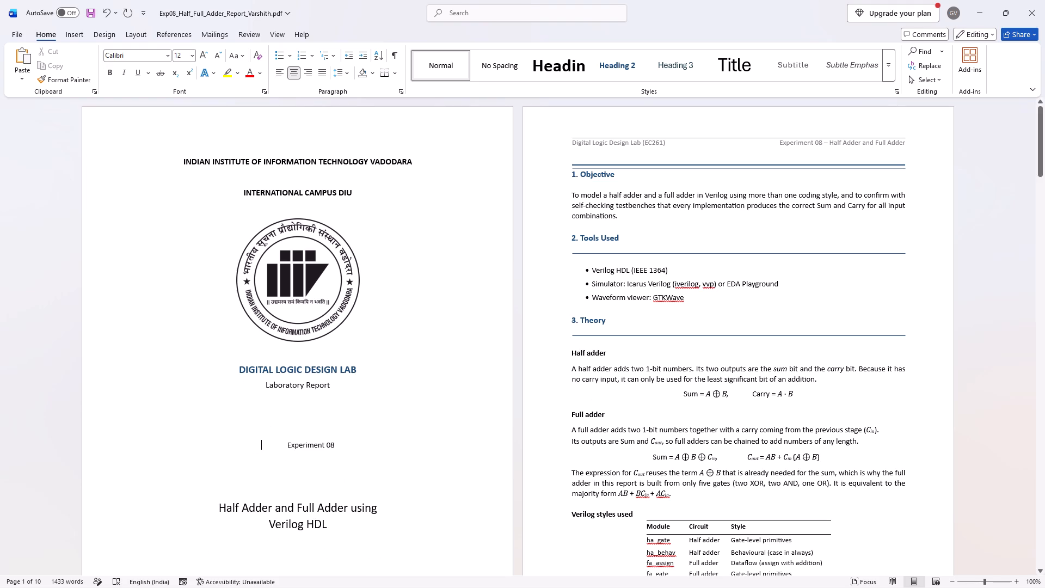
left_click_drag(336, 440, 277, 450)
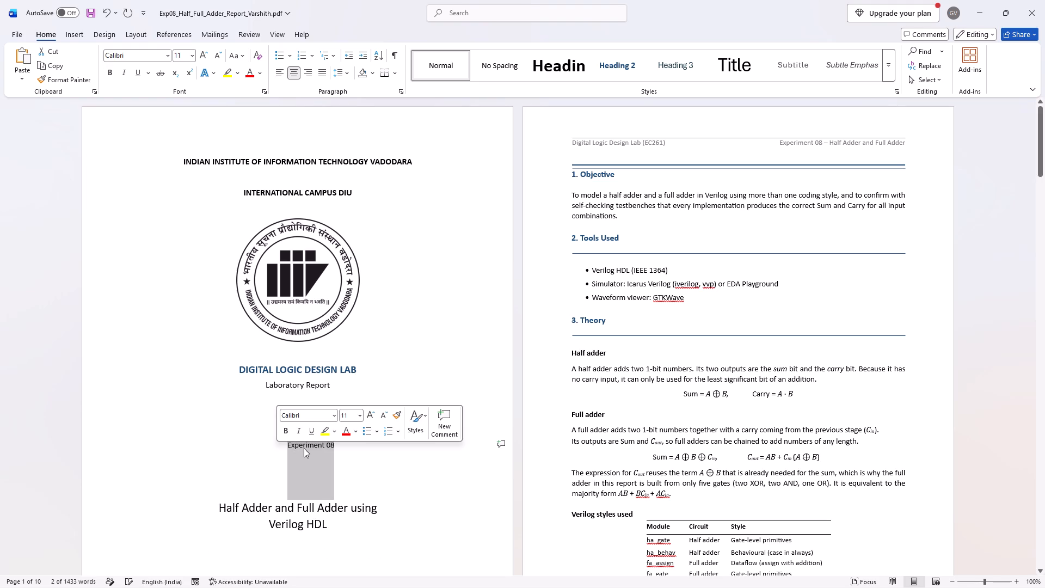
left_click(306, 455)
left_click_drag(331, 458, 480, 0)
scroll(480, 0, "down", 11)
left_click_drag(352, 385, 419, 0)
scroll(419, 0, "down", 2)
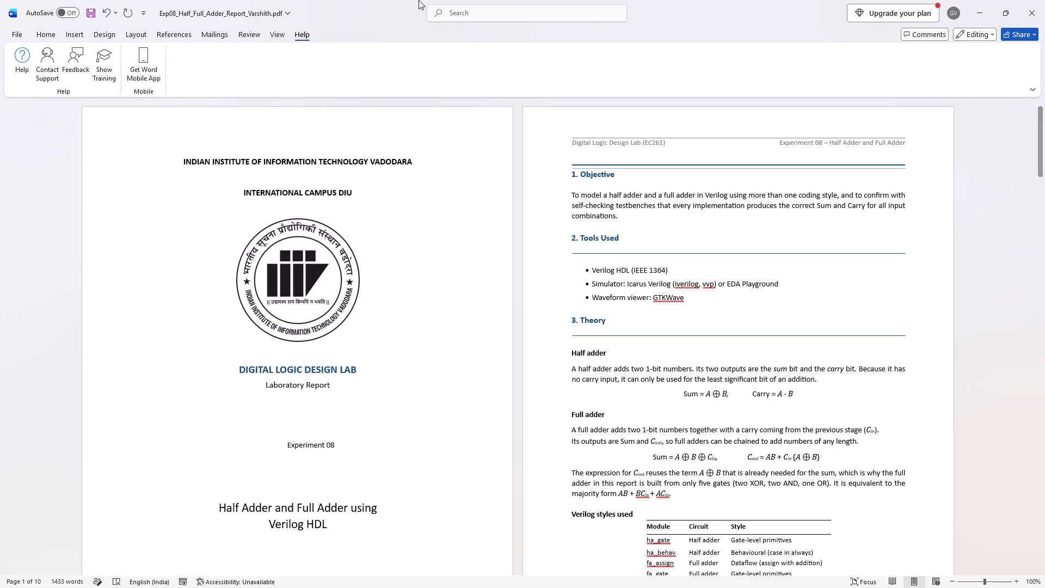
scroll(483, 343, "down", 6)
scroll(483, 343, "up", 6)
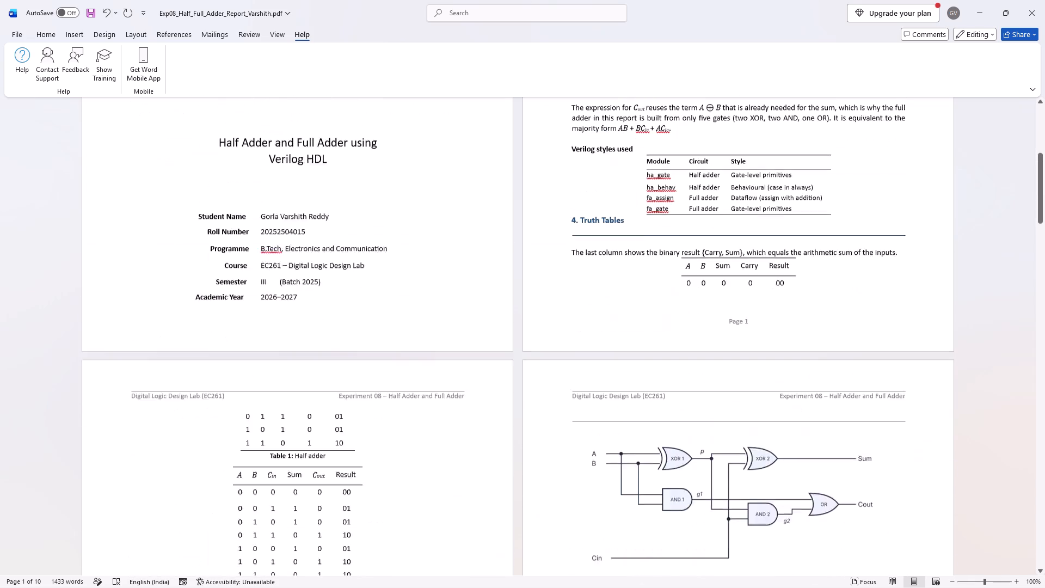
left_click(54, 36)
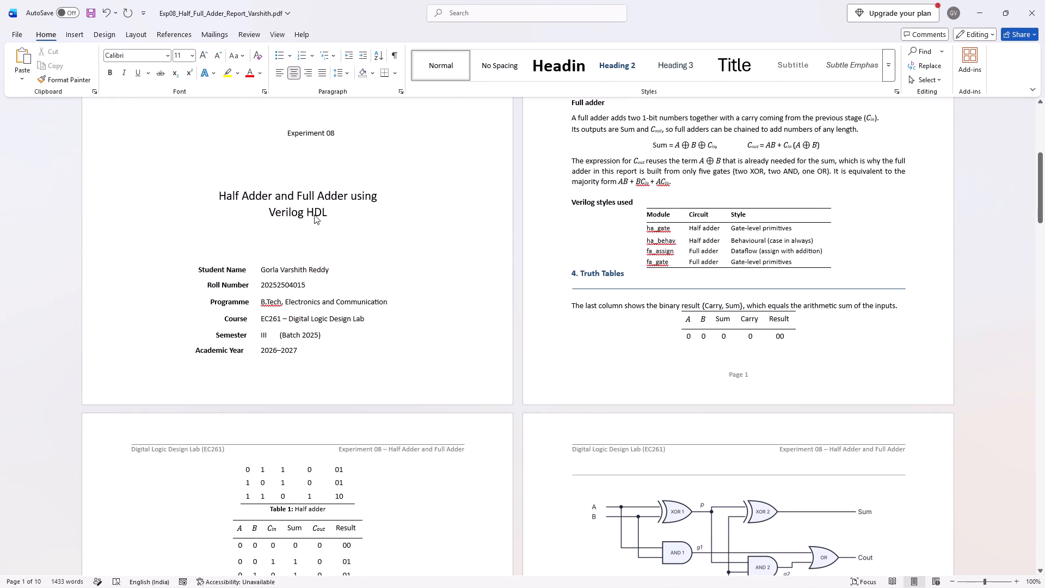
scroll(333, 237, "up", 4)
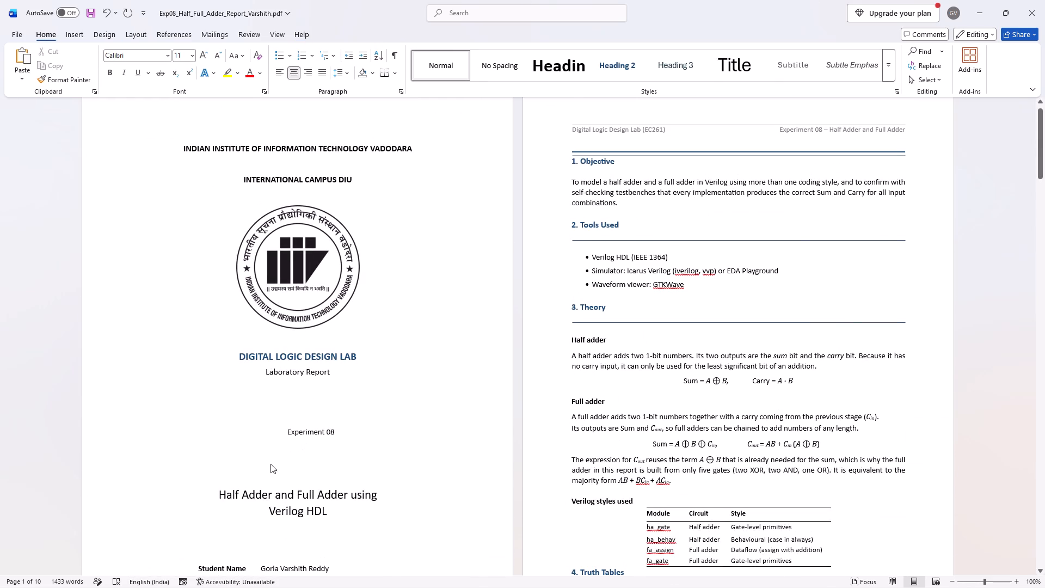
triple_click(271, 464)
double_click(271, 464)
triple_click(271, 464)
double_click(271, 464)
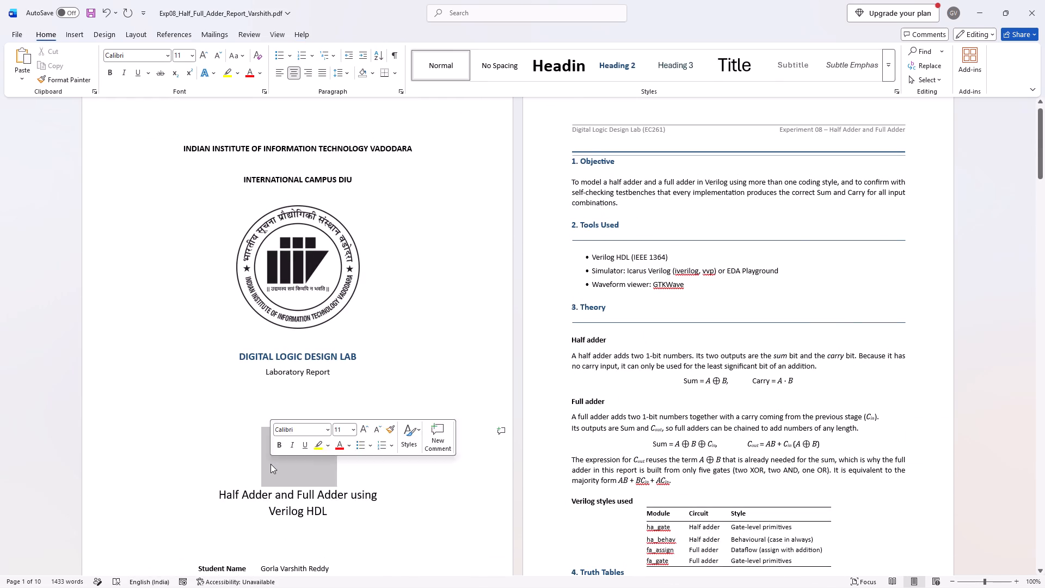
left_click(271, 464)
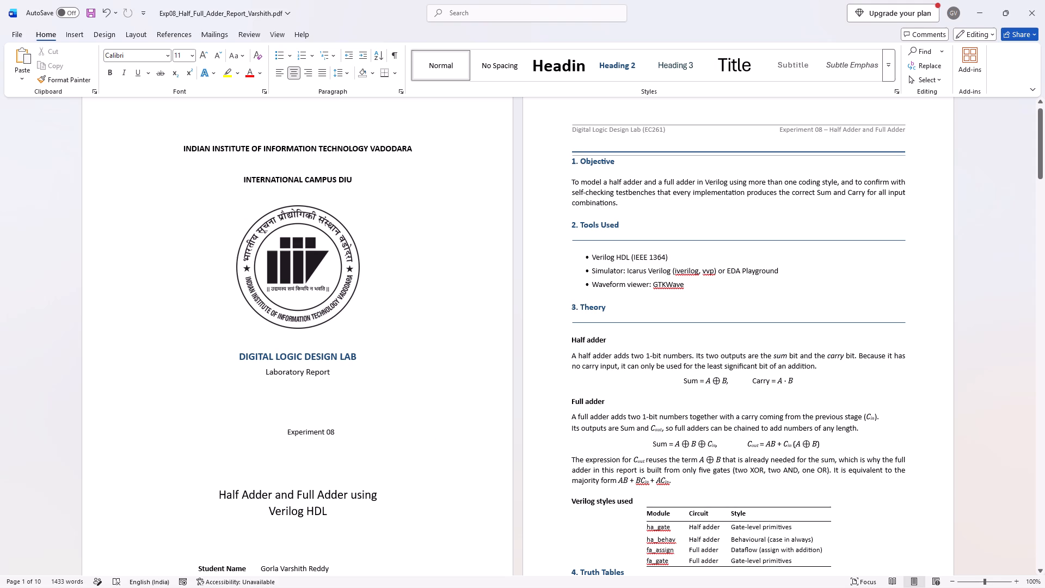
Cut the Experiment 08 text and the Laboratory Report line from the cover page.
left_click_drag(338, 430, 281, 431)
key("ctrl+x")
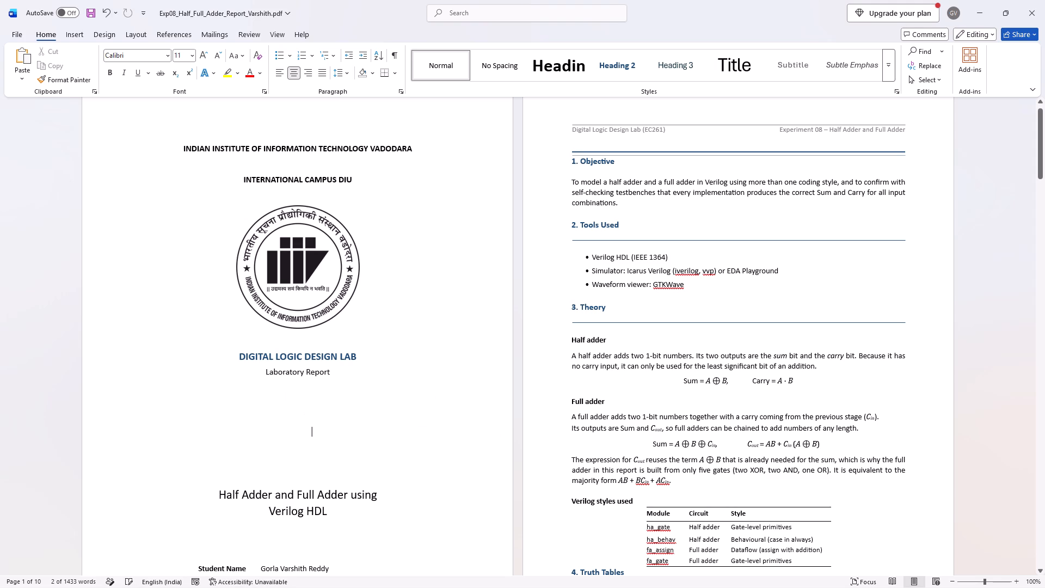
left_click_drag(340, 374, 268, 371)
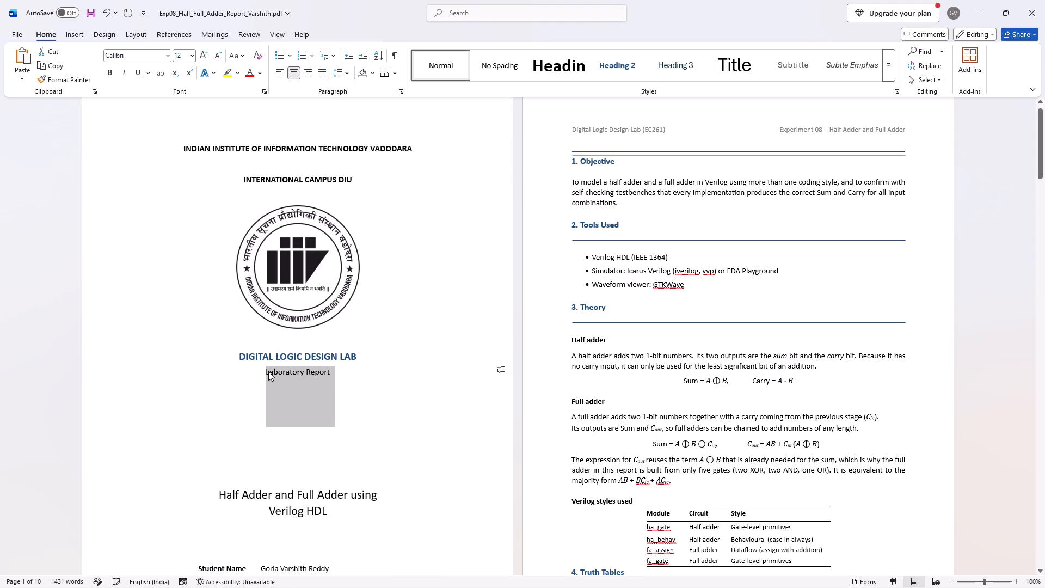
key("ctrl+x")
Remove the blank lines between DIGITAL LOGIC DESIGN LAB and the Half Adder and Full Adder title.
left_click(223, 422)
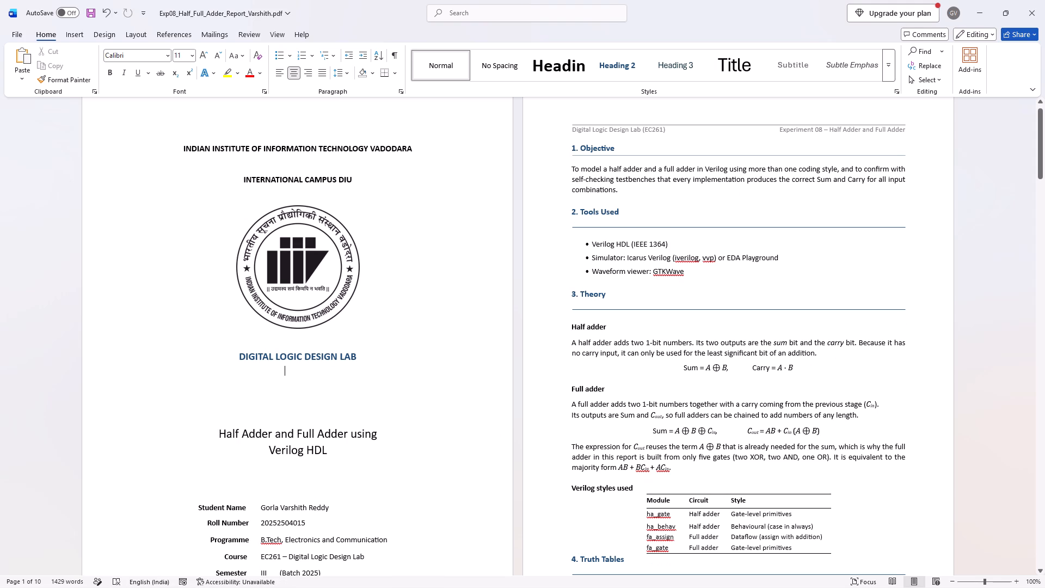
triple_click(223, 422)
left_click(223, 422)
key("BackSpace")
key("BackSpace")
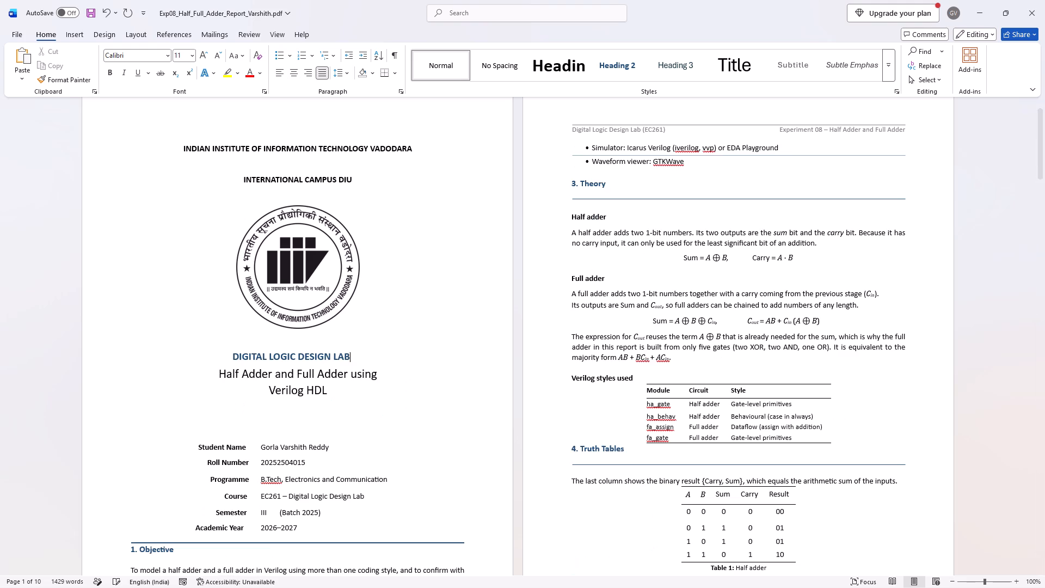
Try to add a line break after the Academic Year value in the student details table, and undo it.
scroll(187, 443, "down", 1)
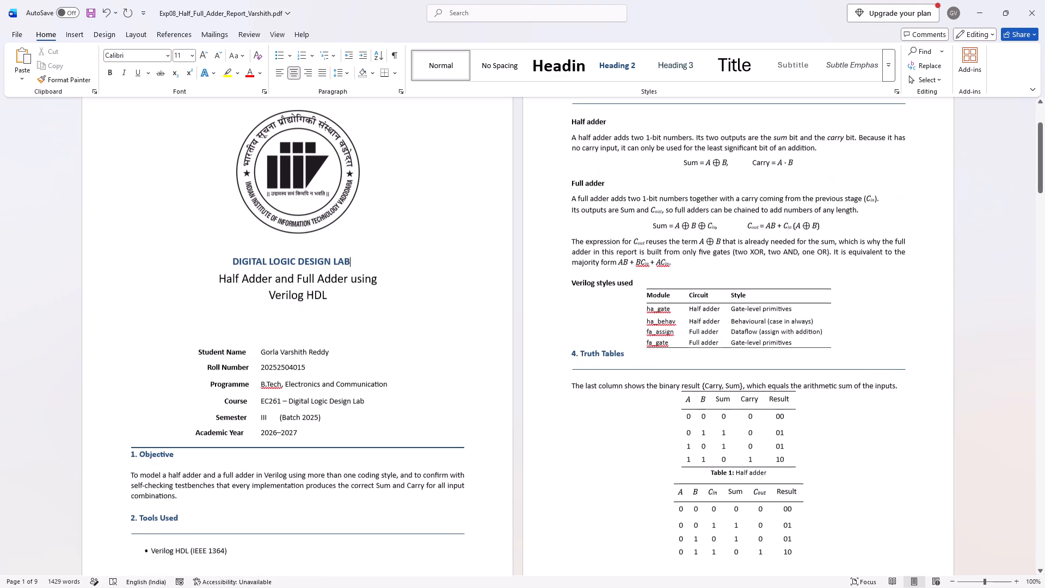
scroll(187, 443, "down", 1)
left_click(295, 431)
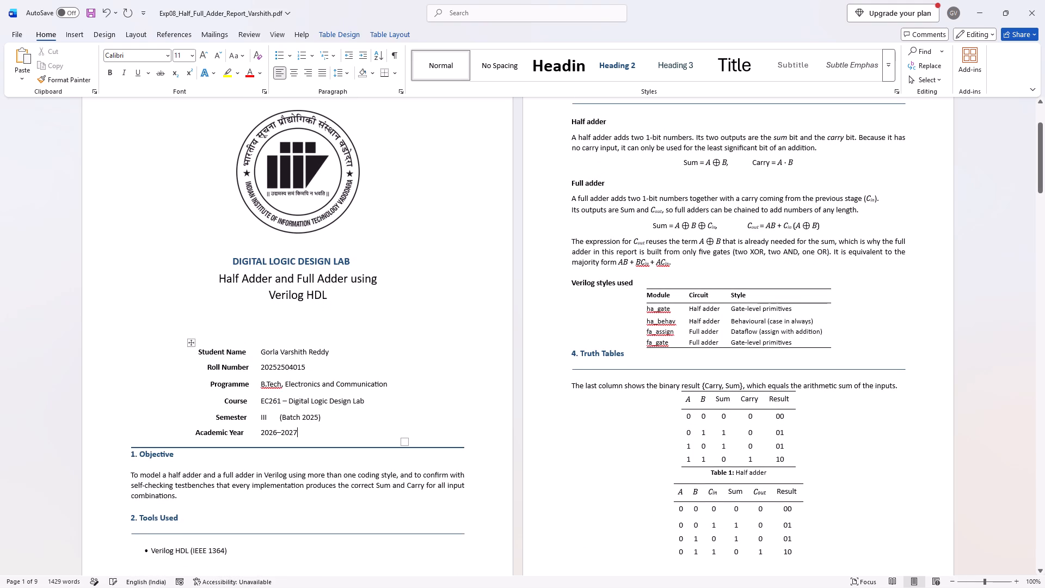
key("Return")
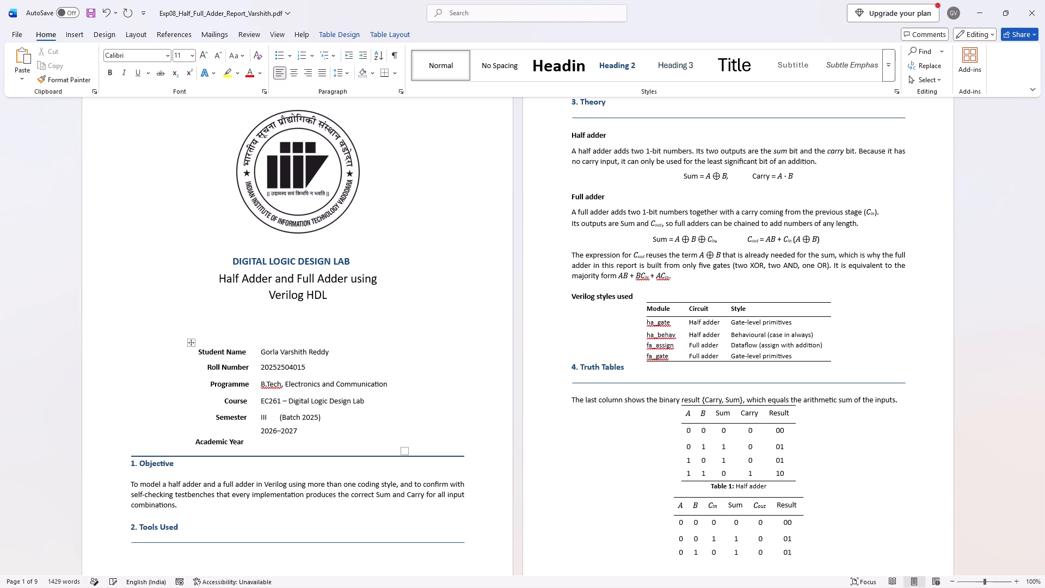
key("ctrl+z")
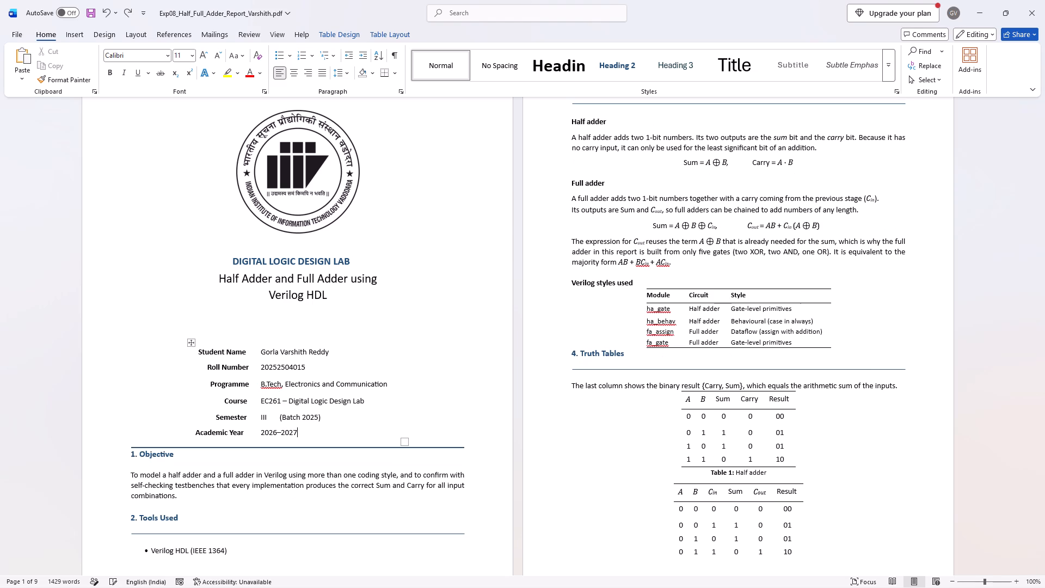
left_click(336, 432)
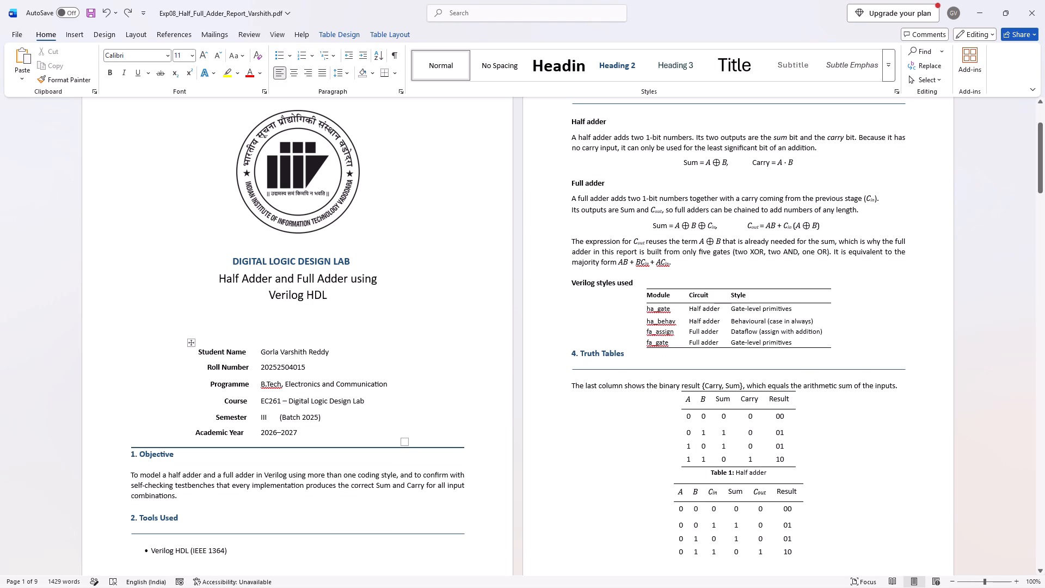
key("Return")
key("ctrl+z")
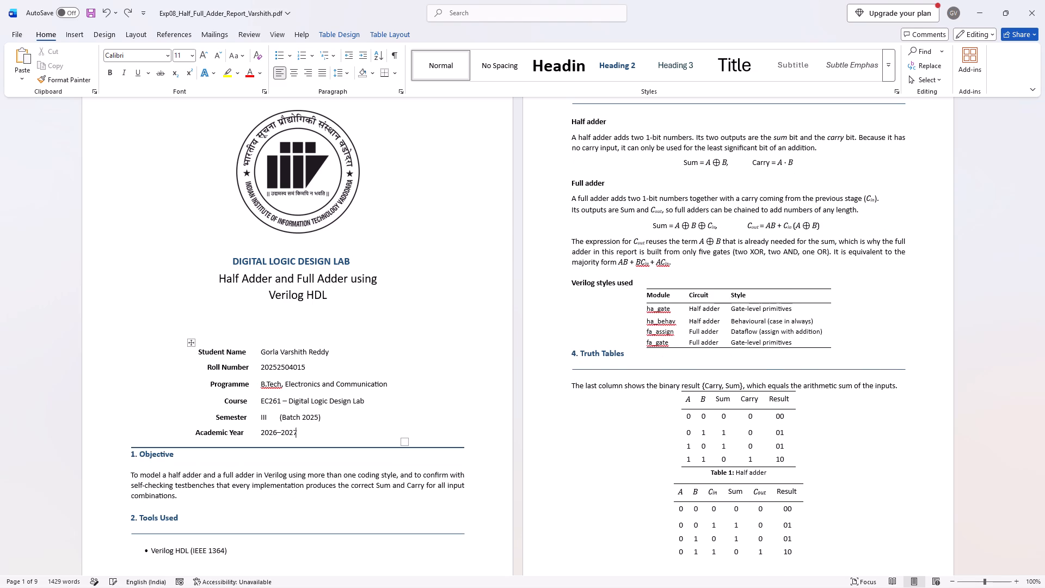
Delete the horizontal rules above the 1. Objective heading and below the 2. Tools Used heading.
triple_click(177, 447)
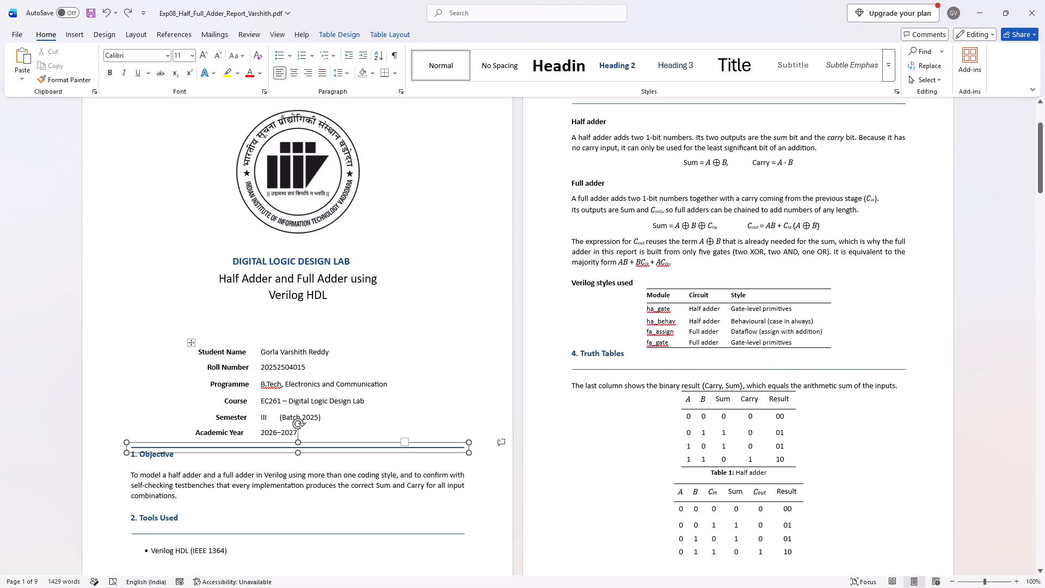
double_click(177, 447)
key("Delete")
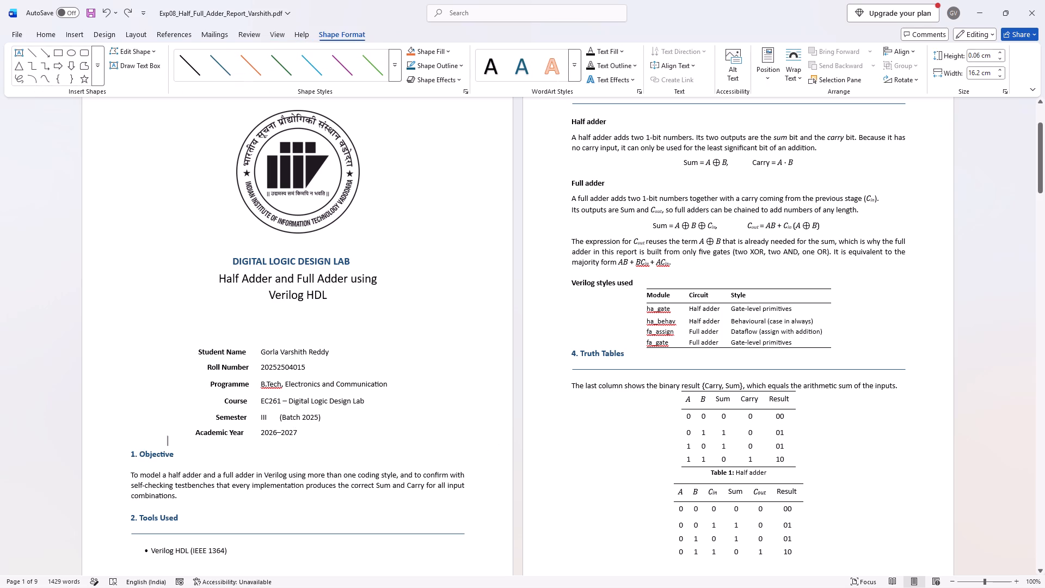
left_click(149, 534)
key("Delete")
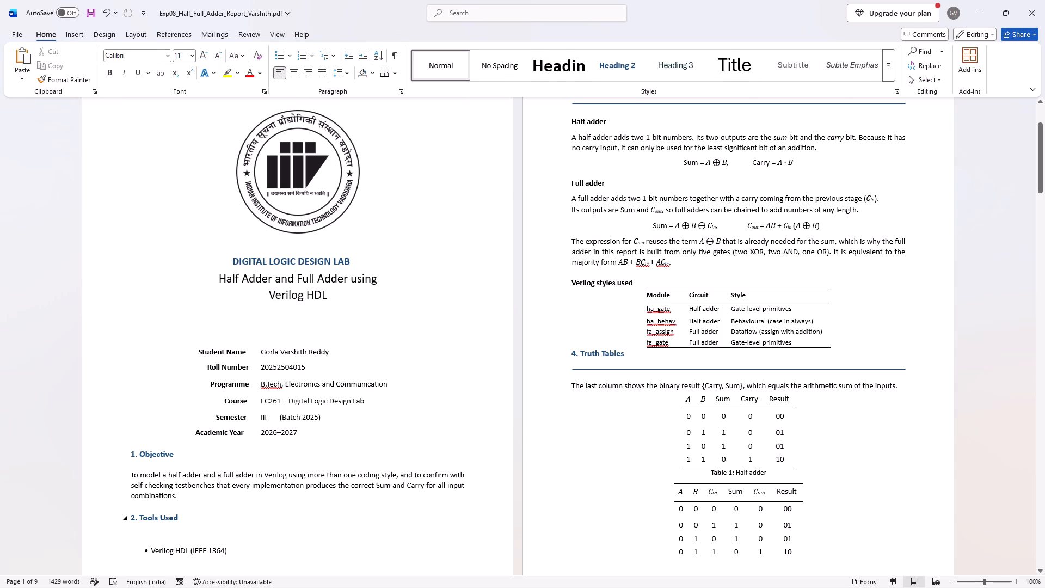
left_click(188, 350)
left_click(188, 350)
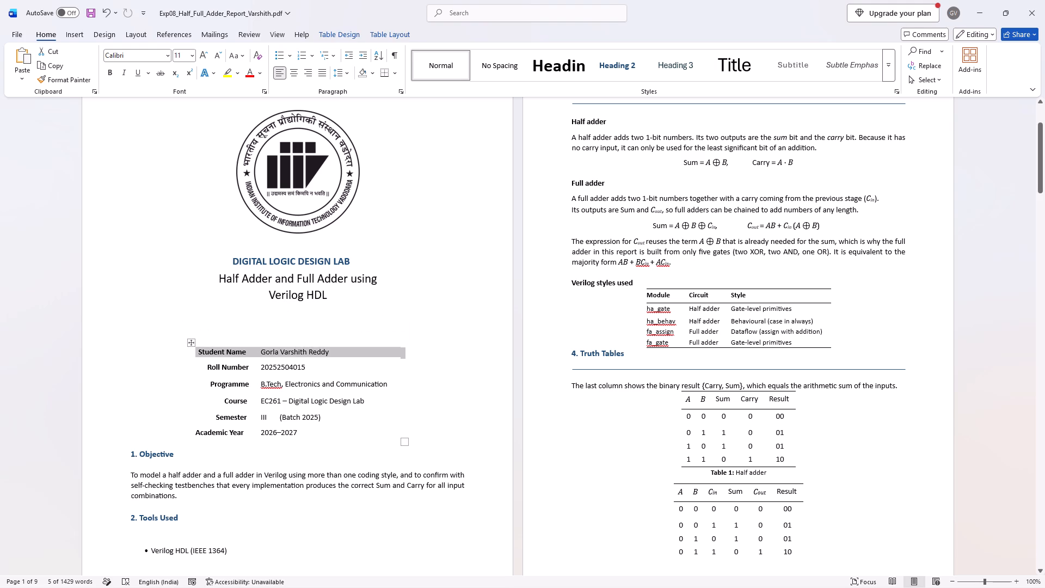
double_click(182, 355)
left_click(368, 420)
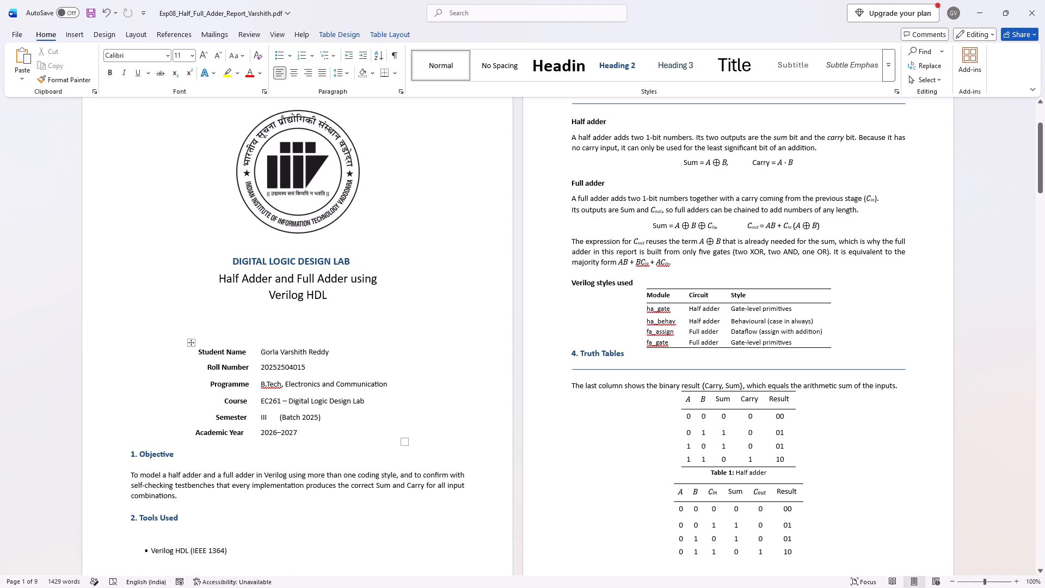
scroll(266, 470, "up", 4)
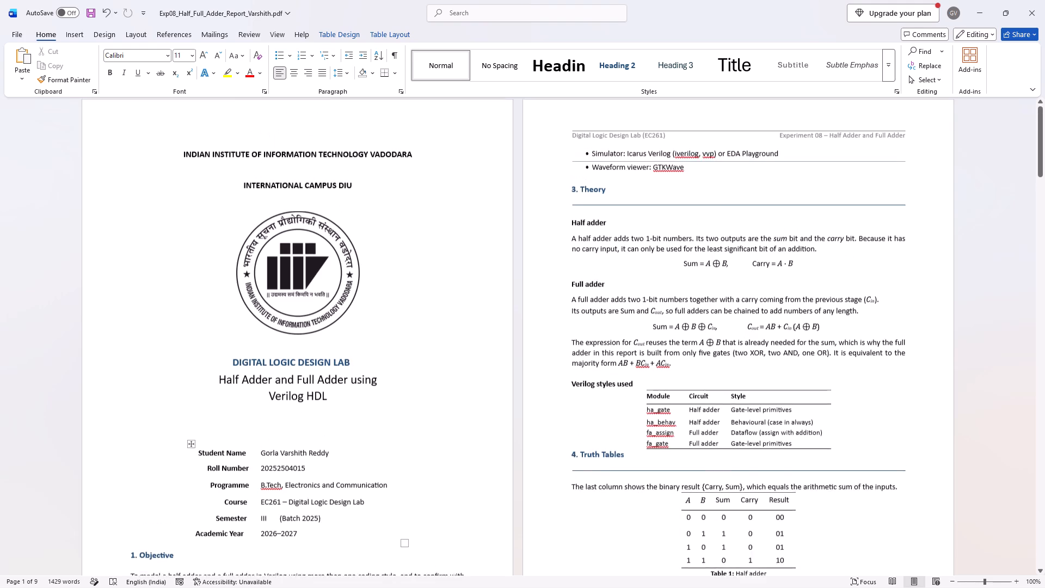
Add line breaks after the Objective paragraph to push the 2. Tools Used section onto the second page.
scroll(266, 470, "down", 2)
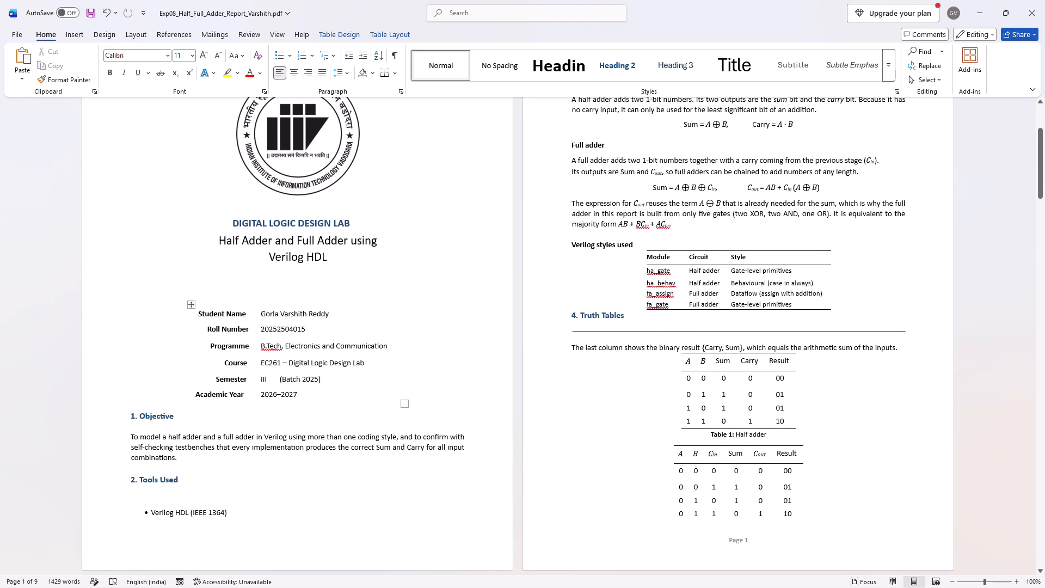
left_click(143, 471)
left_click(182, 461)
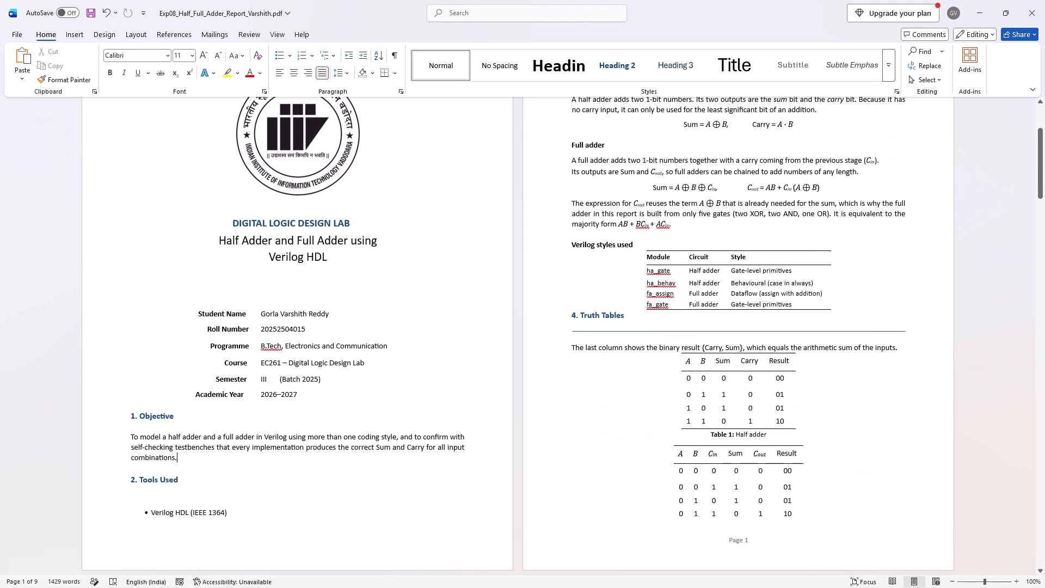
key("Return")
key("Return")
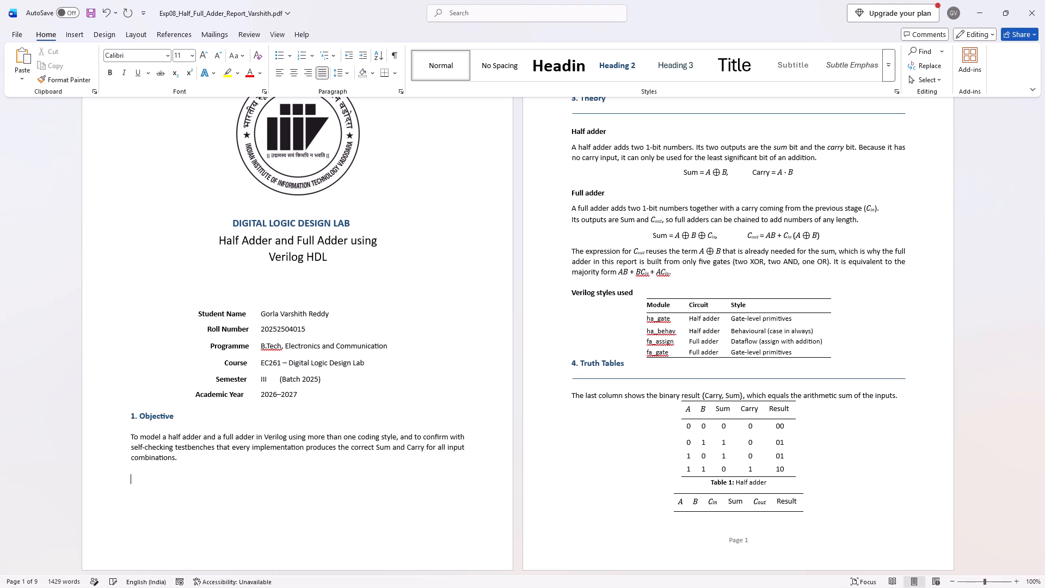
scroll(773, 226, "up", 3)
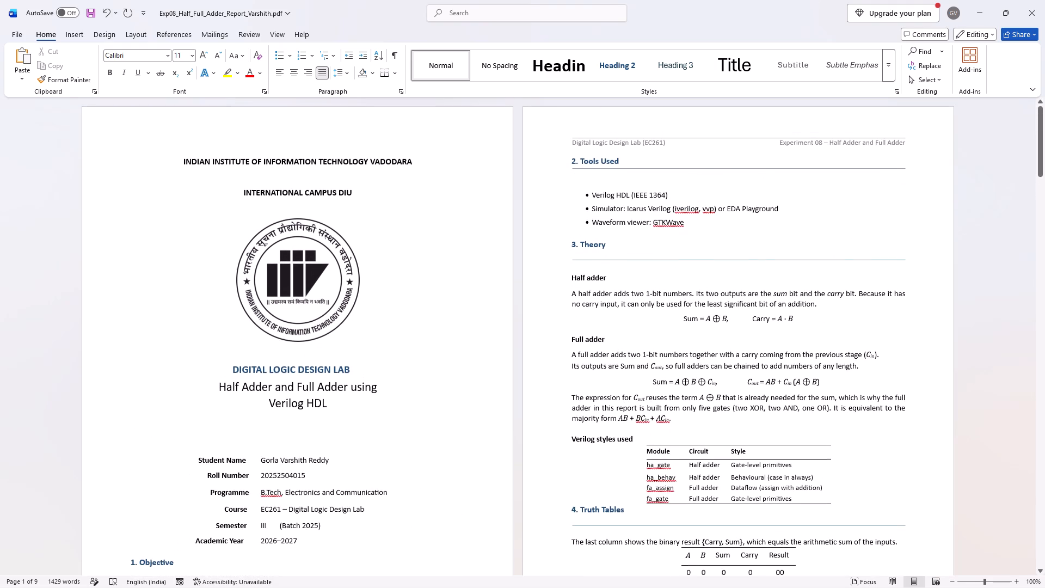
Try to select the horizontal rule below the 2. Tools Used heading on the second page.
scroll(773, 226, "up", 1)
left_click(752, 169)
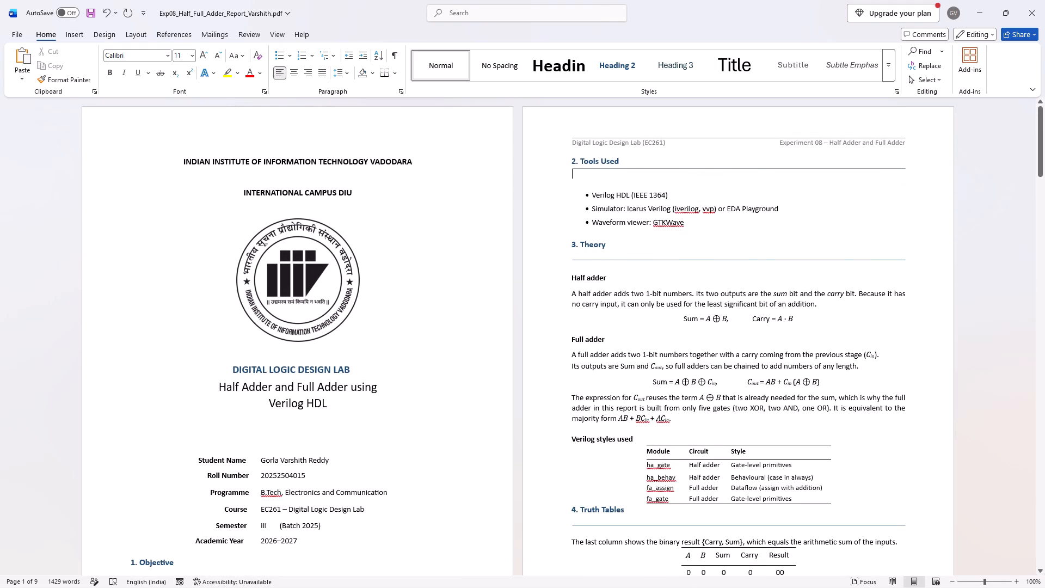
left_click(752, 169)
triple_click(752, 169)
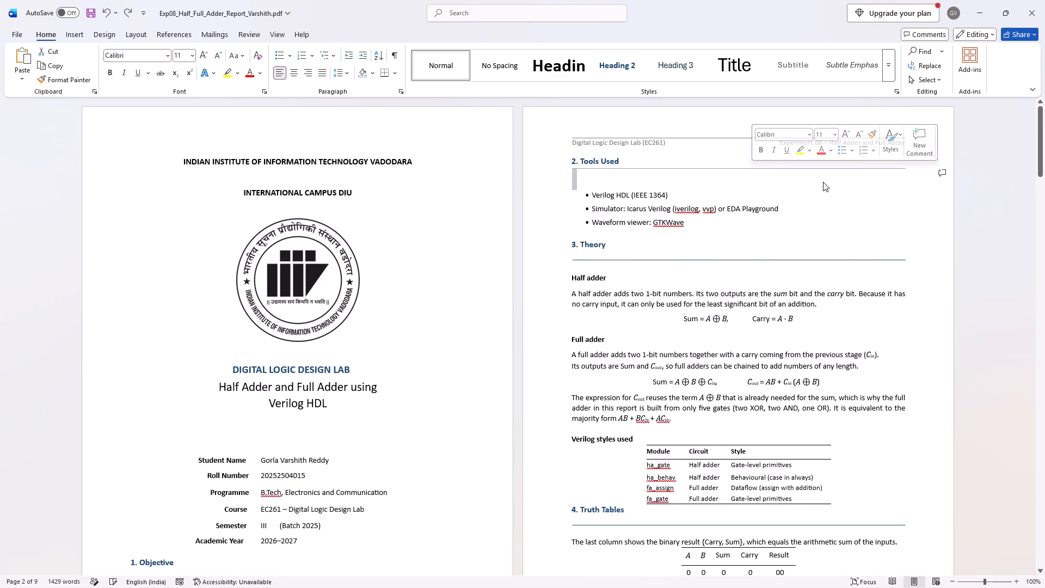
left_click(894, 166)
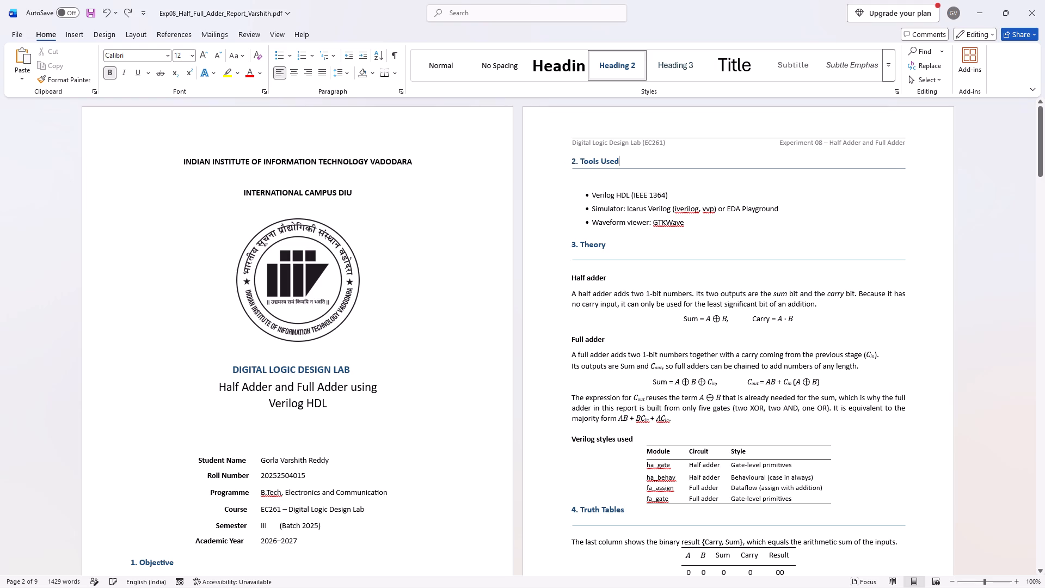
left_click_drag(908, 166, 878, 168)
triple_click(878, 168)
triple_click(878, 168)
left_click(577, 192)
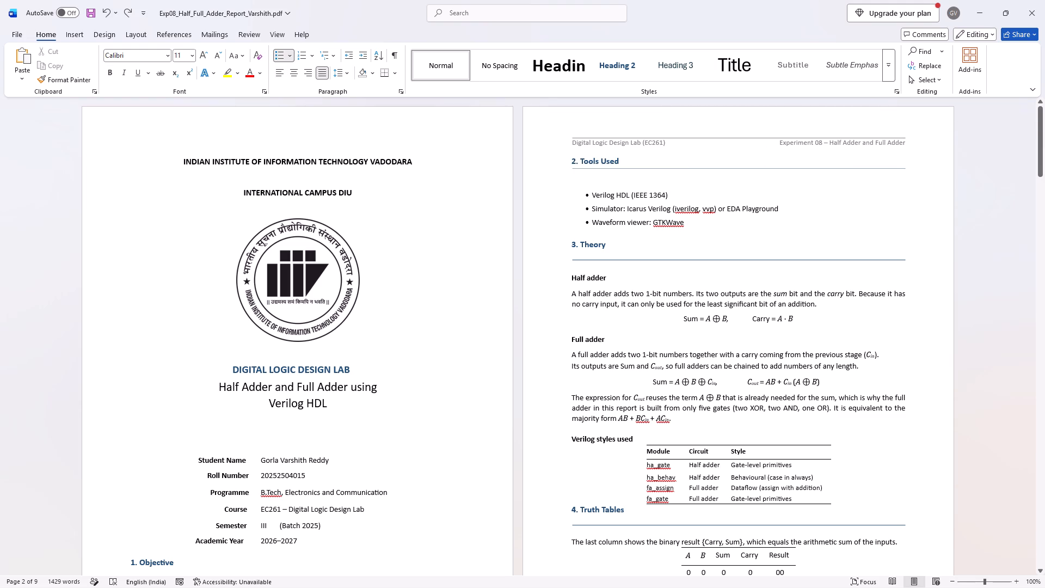
Delete the horizontal rule below the 3. Theory heading.
left_click(618, 260)
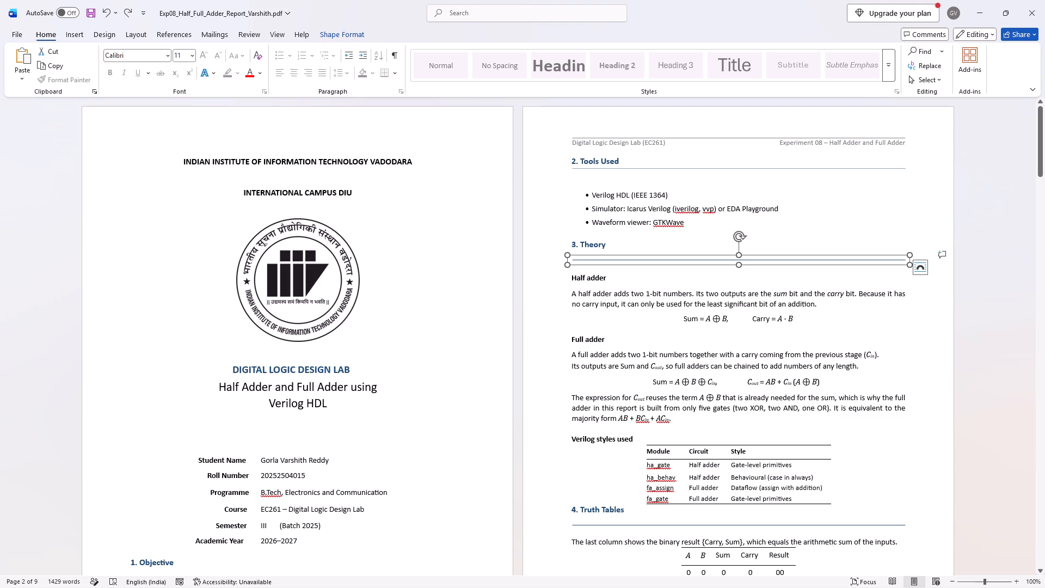
key("Delete")
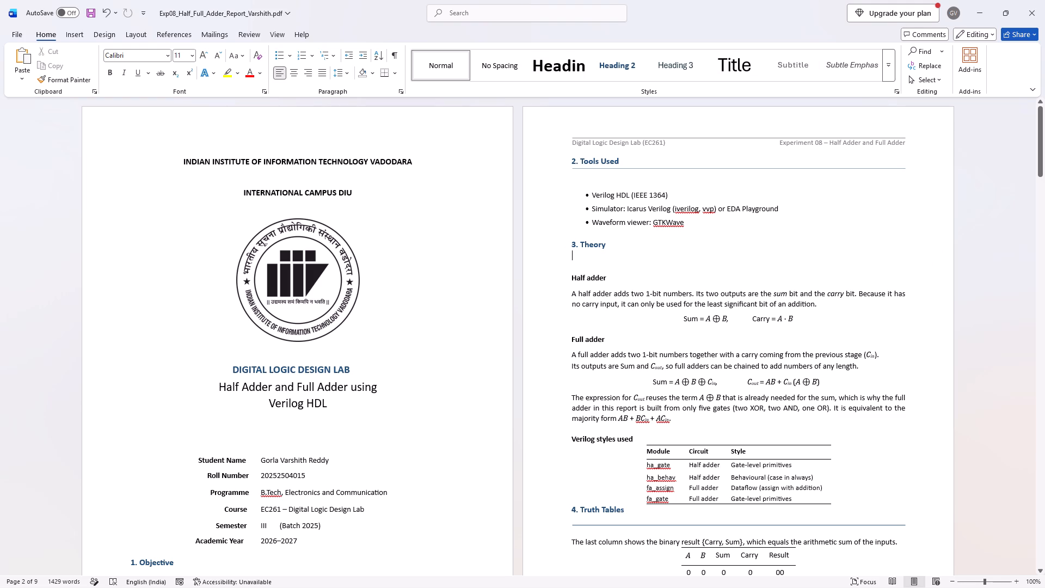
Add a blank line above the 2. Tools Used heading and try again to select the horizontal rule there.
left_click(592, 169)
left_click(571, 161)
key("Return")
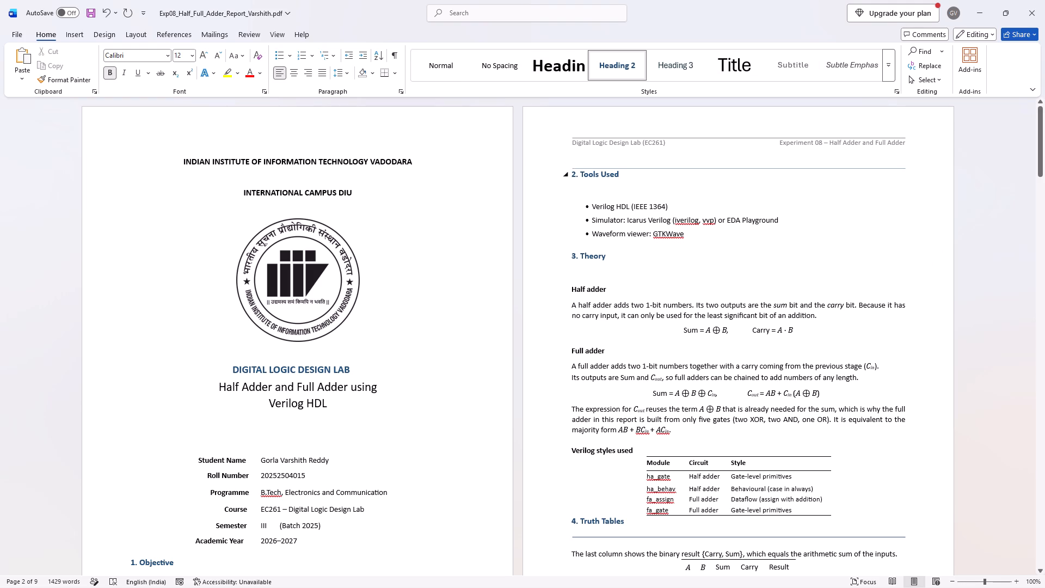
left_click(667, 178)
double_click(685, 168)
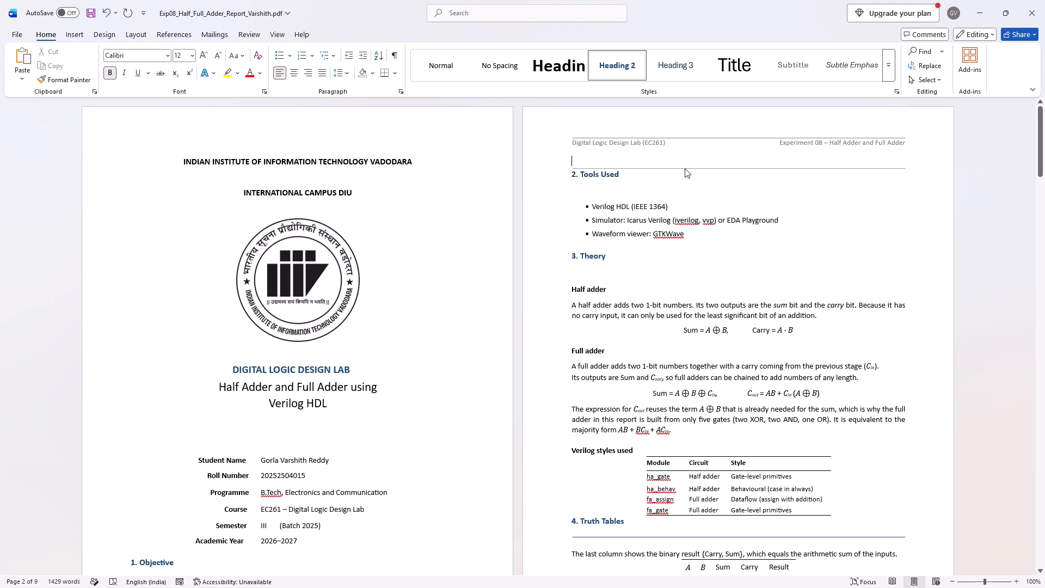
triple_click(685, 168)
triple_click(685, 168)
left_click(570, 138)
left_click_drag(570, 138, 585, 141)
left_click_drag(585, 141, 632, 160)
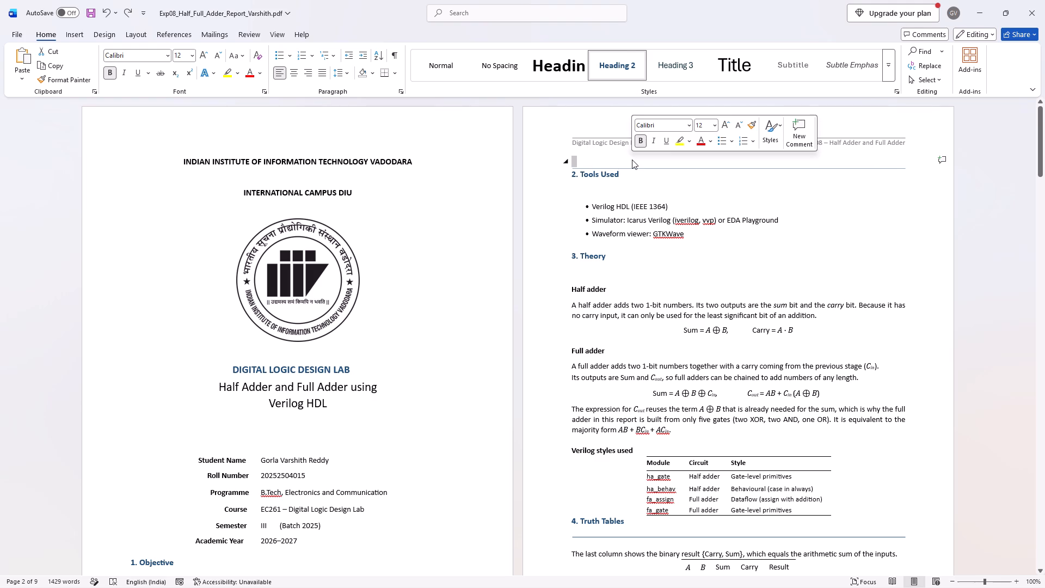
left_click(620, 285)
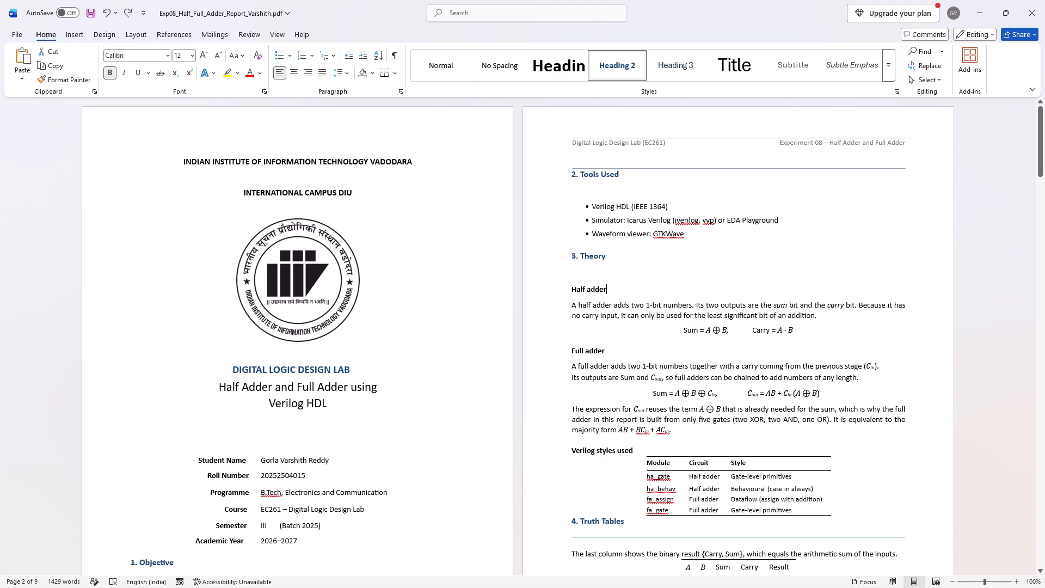
Delete the 2. Tools Used heading with its whole bullet list, and clear the leftover empty bullet line.
left_click_drag(691, 235, 592, 238)
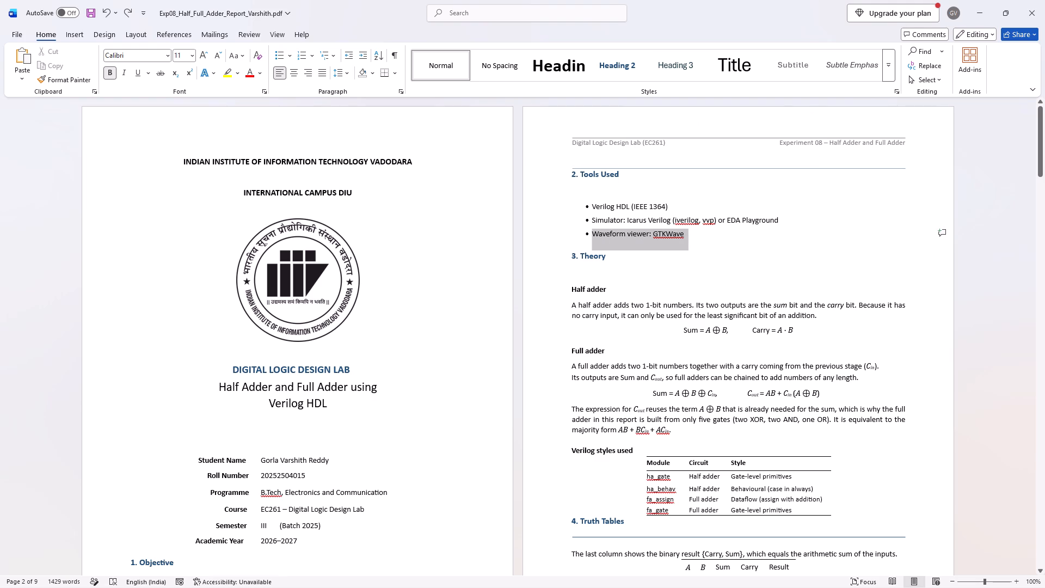
left_click_drag(592, 238, 577, 240)
left_click_drag(577, 240, 577, 238)
left_click_drag(577, 238, 578, 237)
left_click_drag(578, 237, 578, 238)
left_click(549, 238)
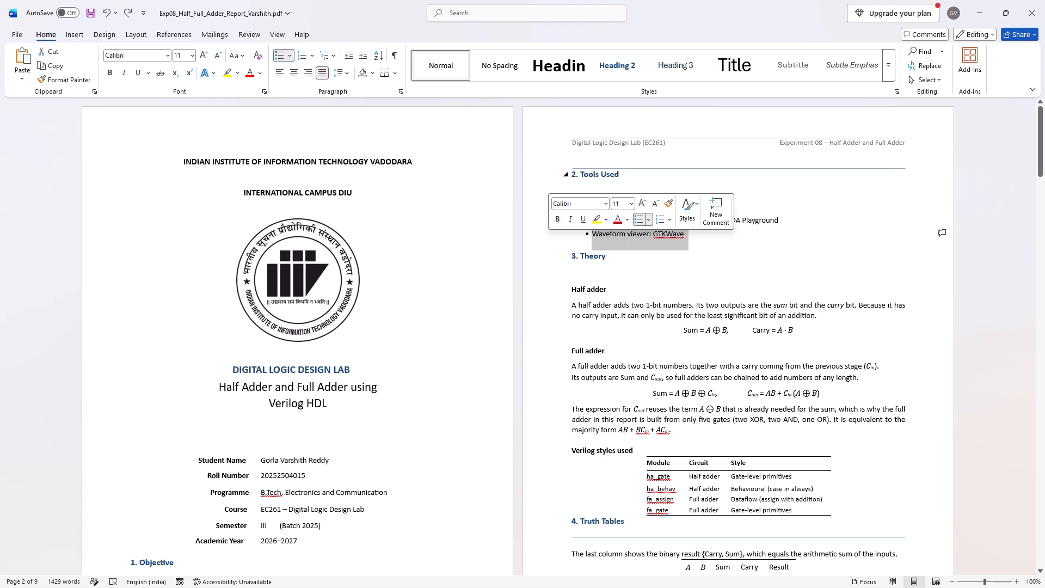
left_click(571, 174)
left_click_drag(571, 174, 682, 231)
key("Delete")
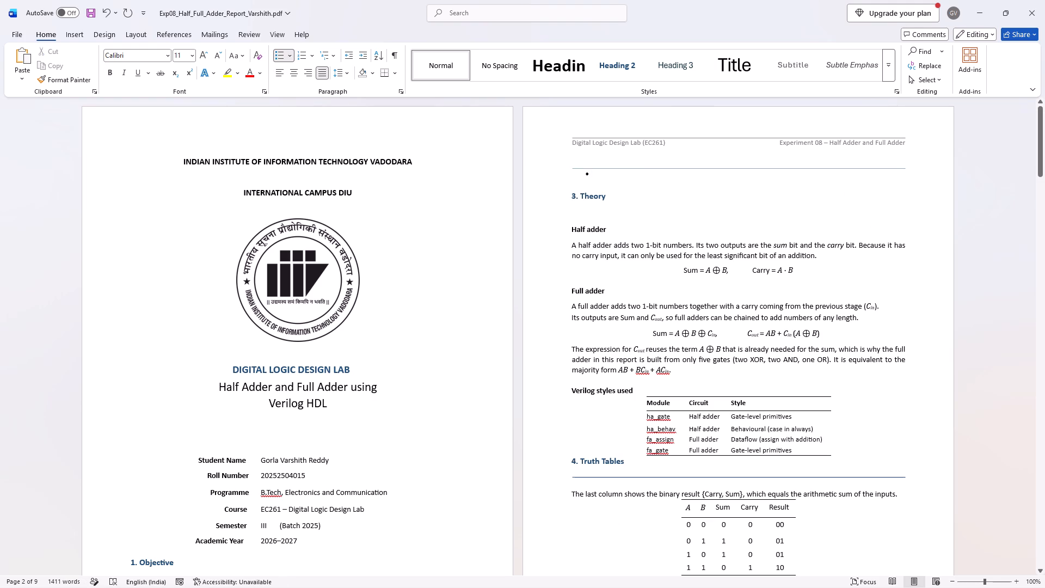
key("BackSpace")
key("BackSpace")
key("BackSpace")
key("BackSpace")
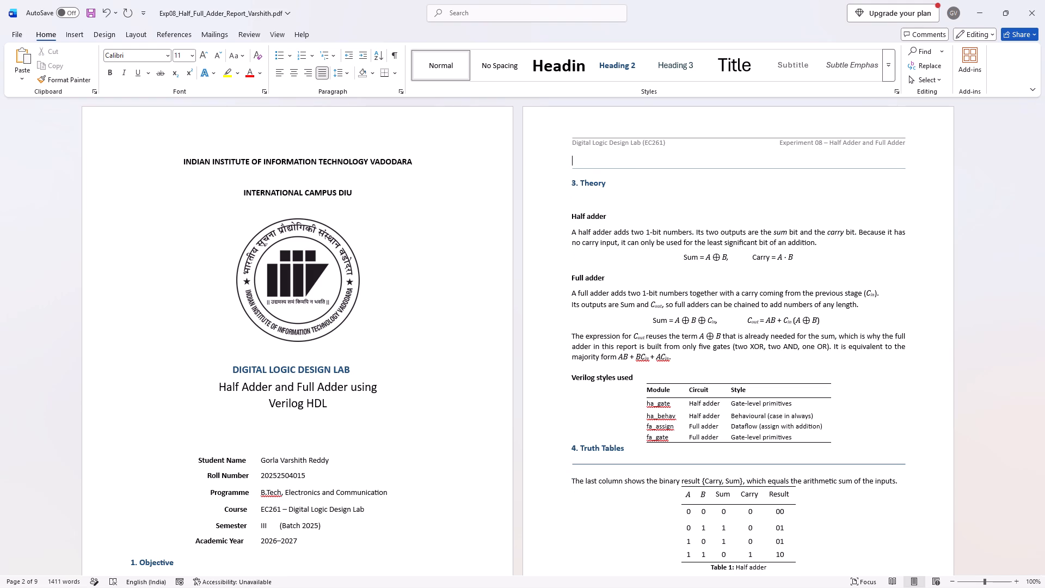
Switch to the reference ece_lab.pdf and examine its section order and content, from Aim through Logic Diagrams.
scroll(640, 357, "down", 1)
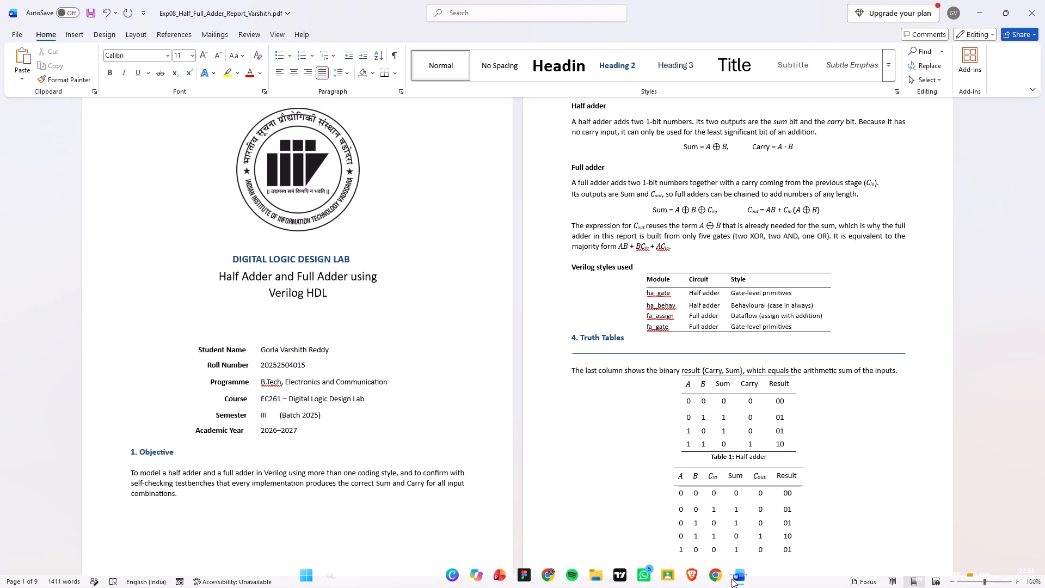
left_click(758, 527)
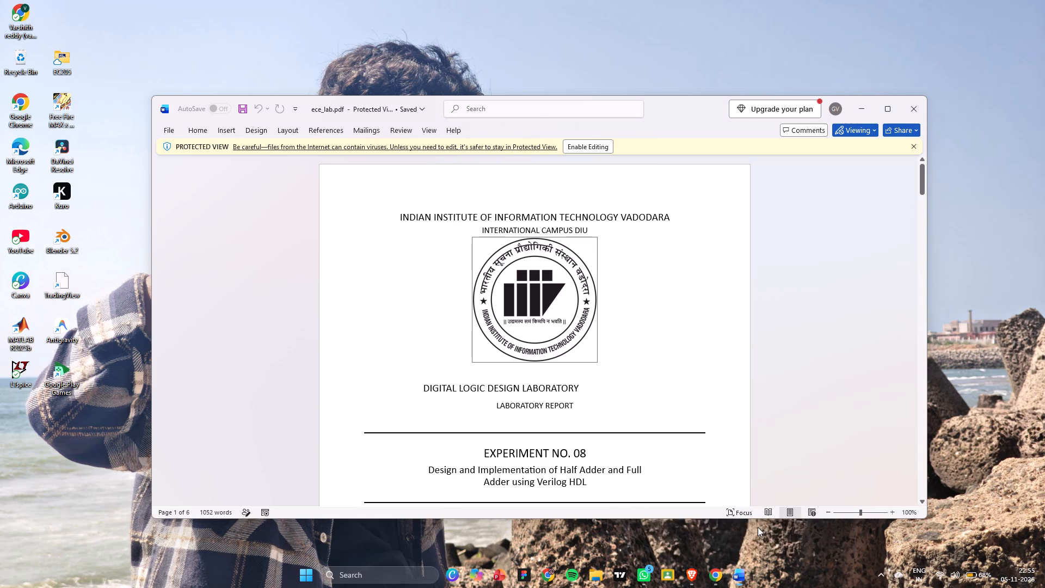
scroll(623, 354, "down", 7)
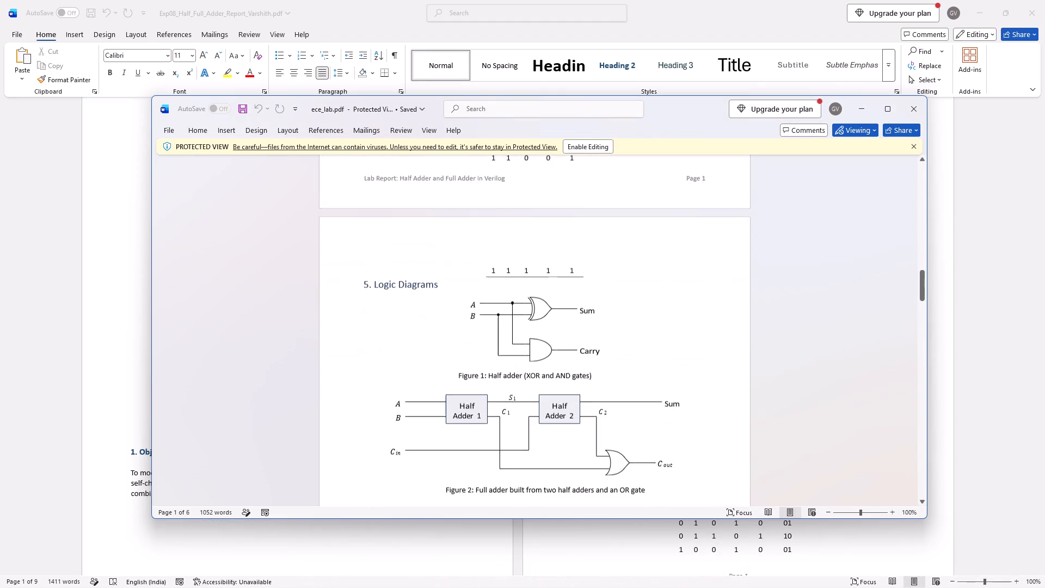
scroll(623, 354, "up", 5)
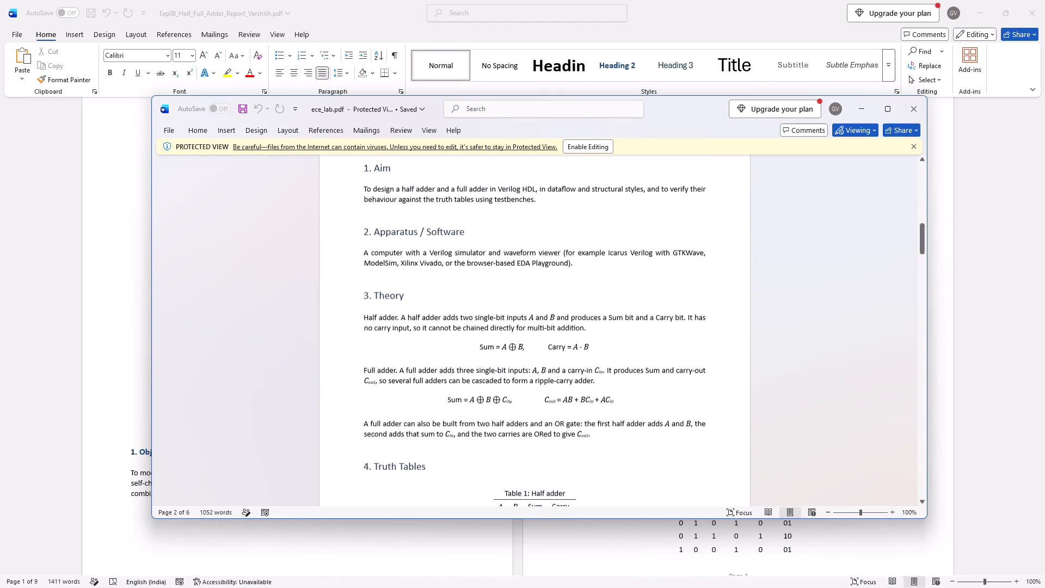
scroll(623, 354, "down", 2)
scroll(623, 354, "up", 3)
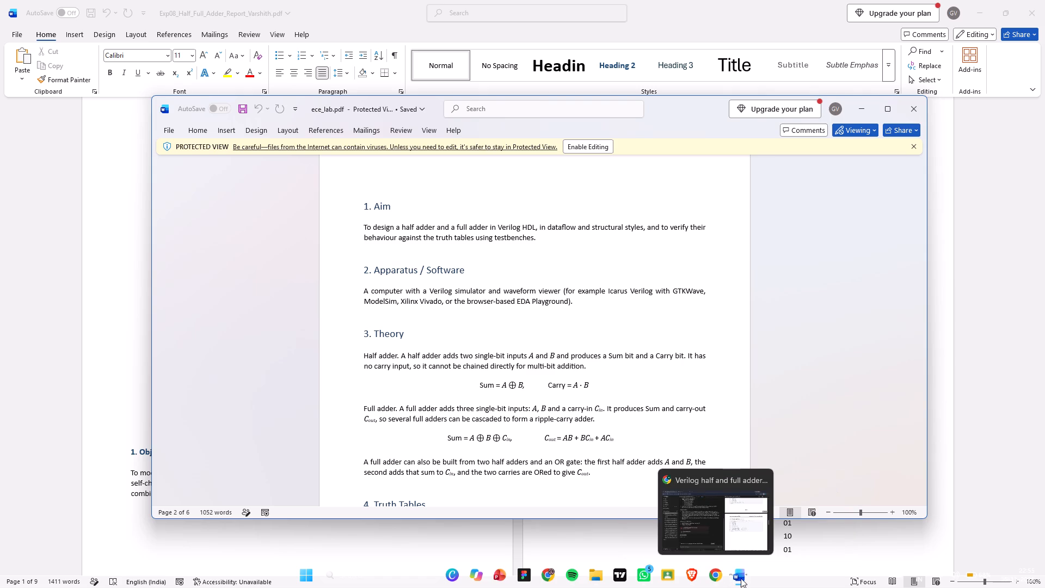
Switch back to the Exp08 adder report and delete the Verilog styles used subheading together with its table.
left_click(674, 537)
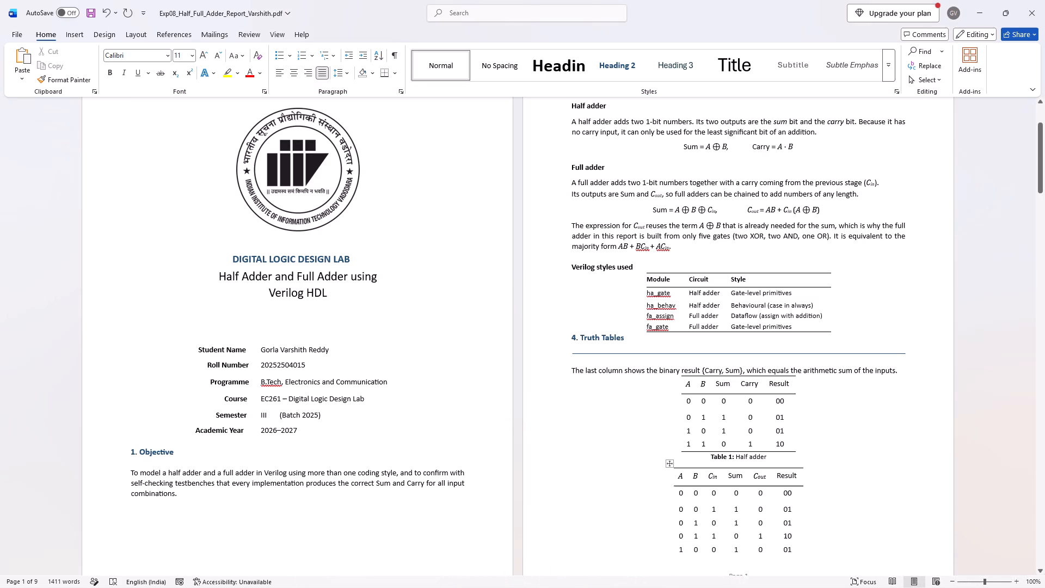
left_click(573, 266)
left_click_drag(573, 266, 763, 328)
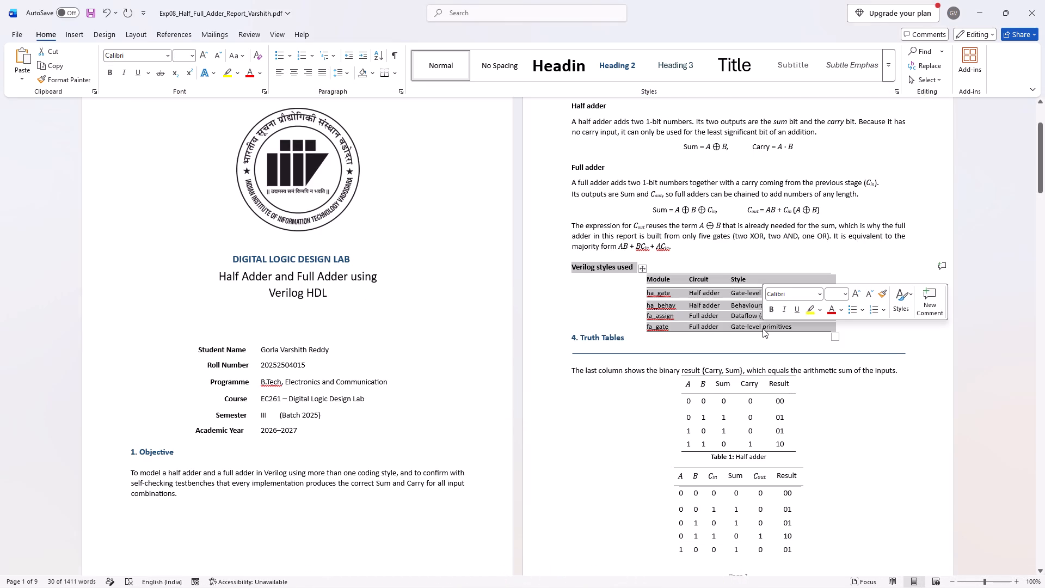
key("Delete")
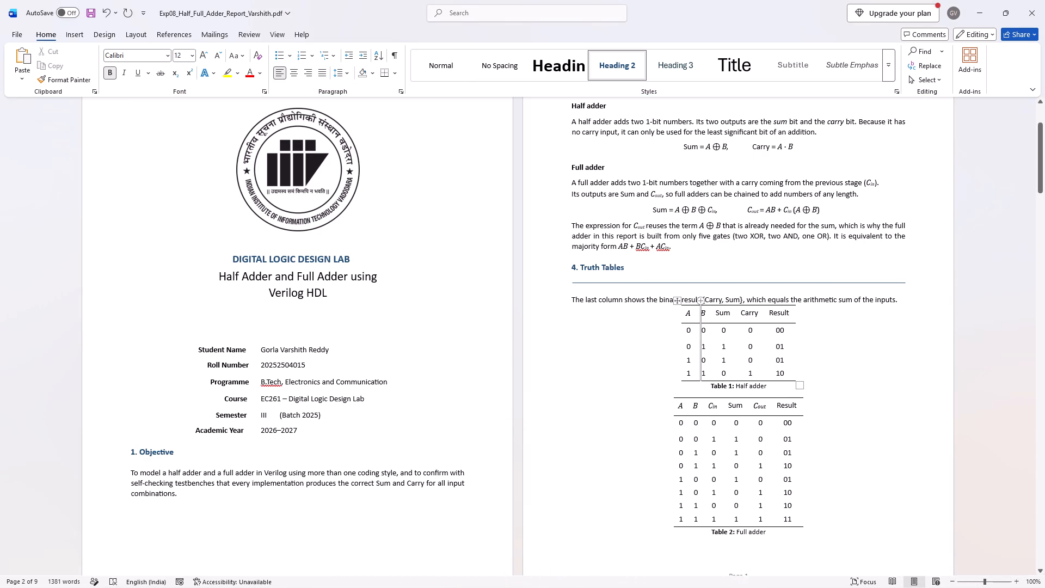
Delete the horizontal rule below the 4. Truth Tables heading.
double_click(690, 284)
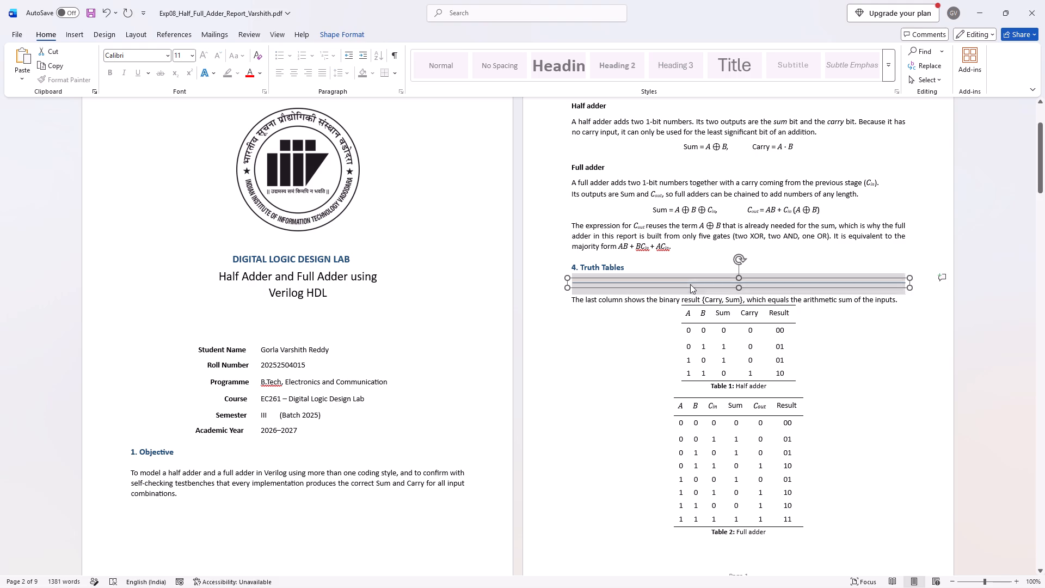
key("Delete")
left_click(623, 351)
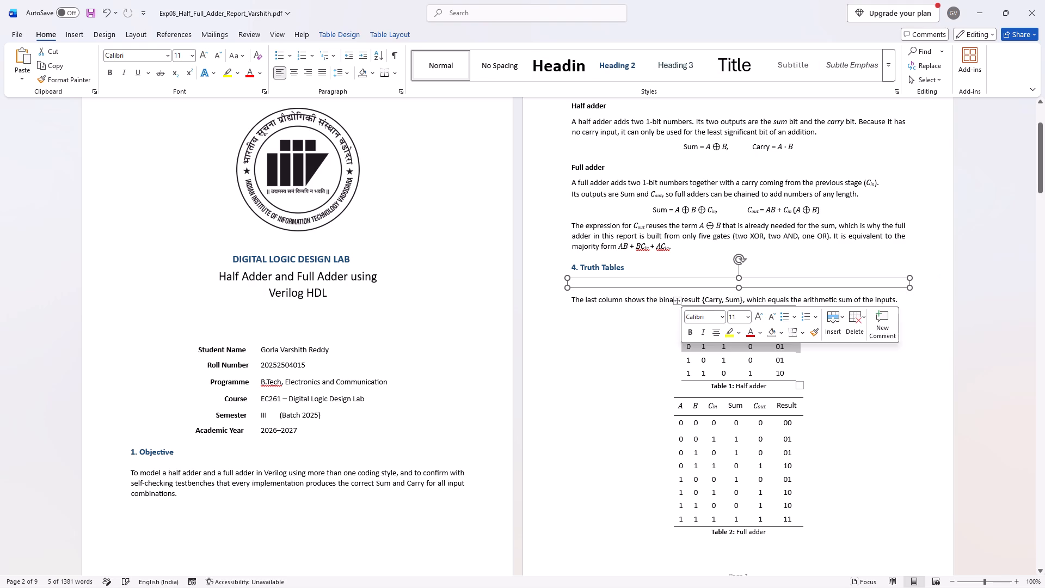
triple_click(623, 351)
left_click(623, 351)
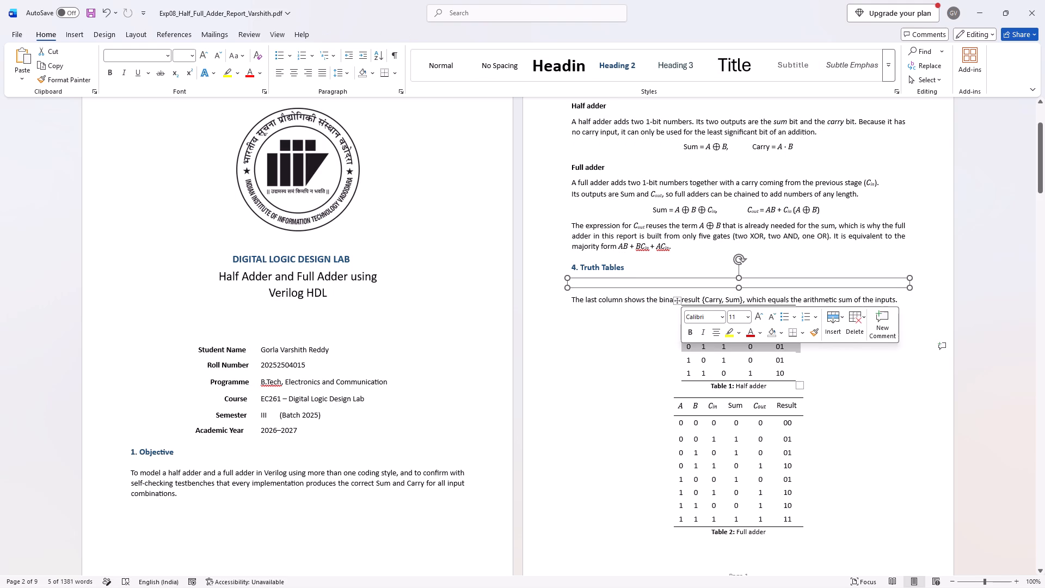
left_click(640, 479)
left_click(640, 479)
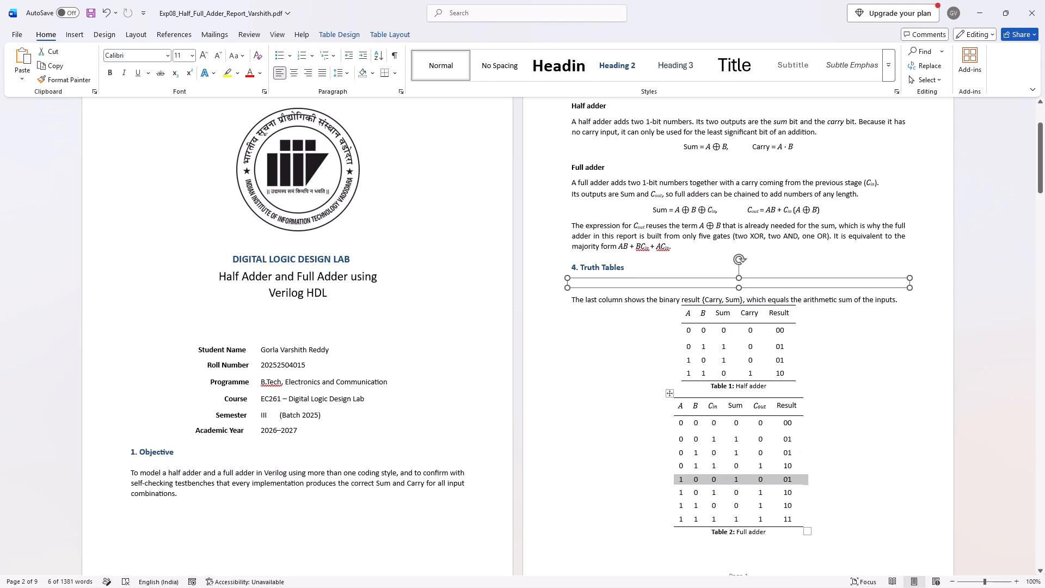
Remove the empty line between the 4. Truth Tables heading and the paragraph below it.
left_click_drag(907, 289, 907, 238)
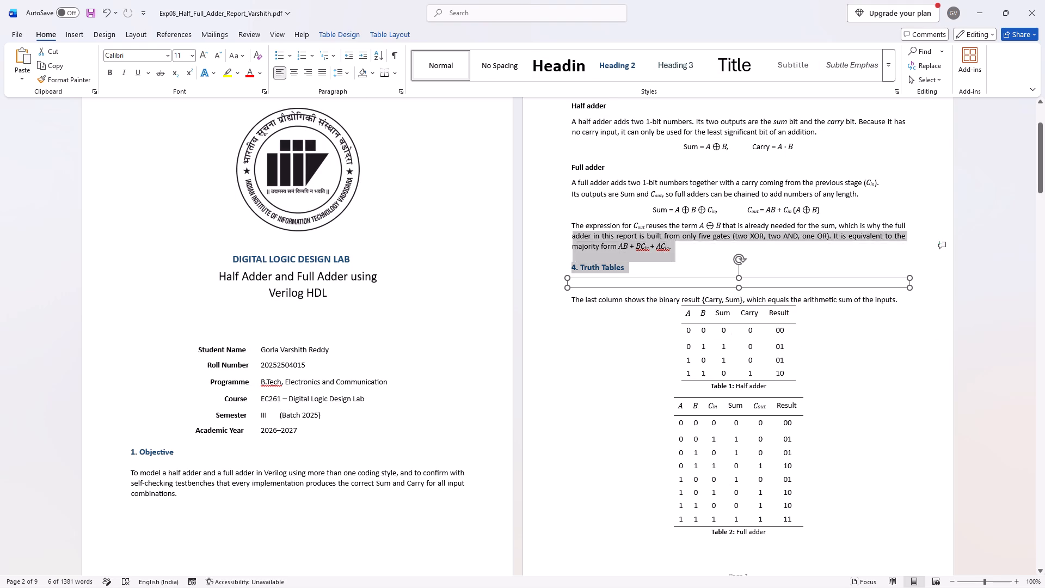
left_click_drag(907, 238, 924, 299)
left_click(898, 405)
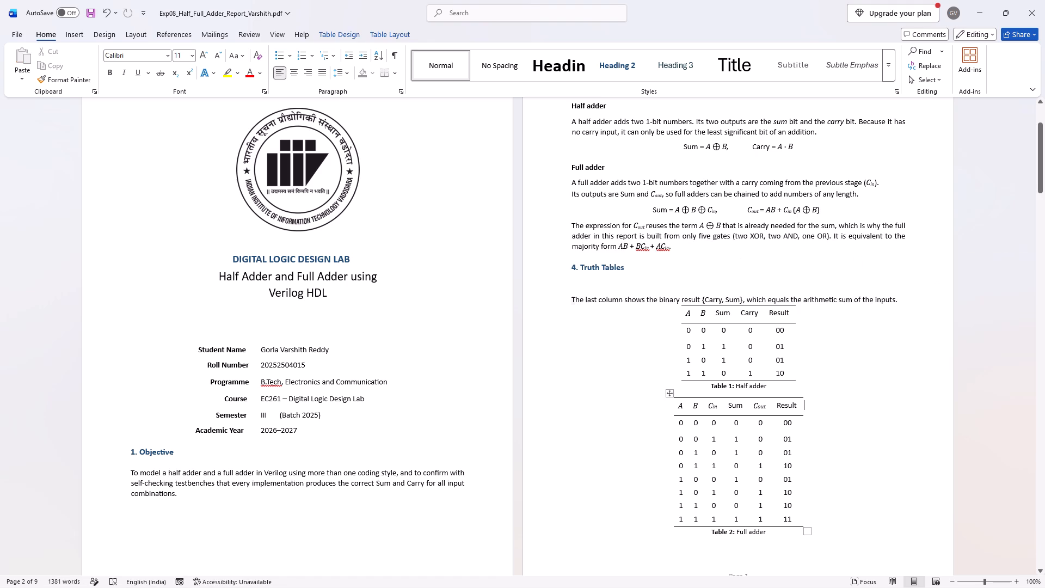
left_click(600, 291)
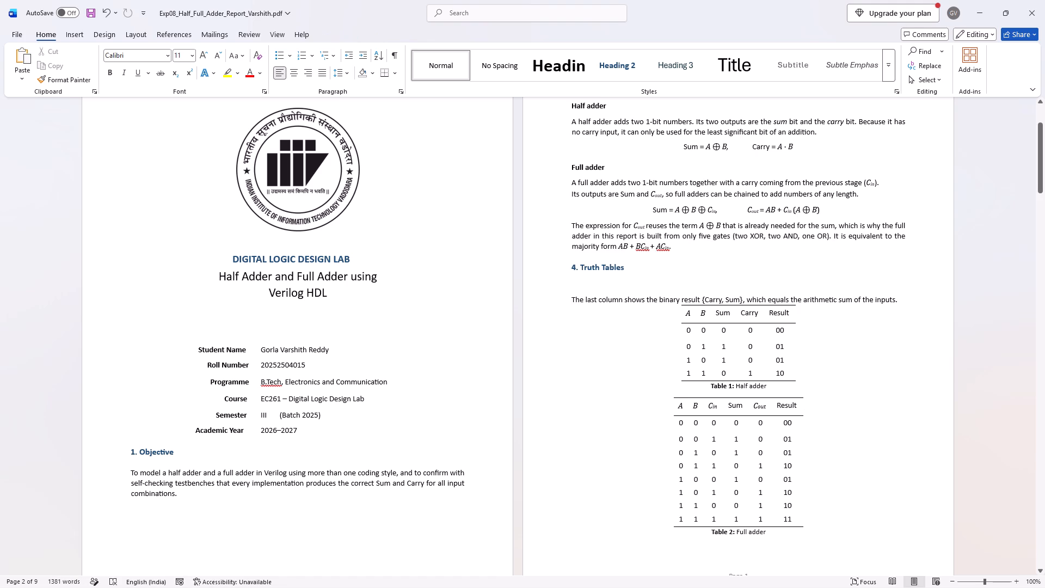
key("BackSpace")
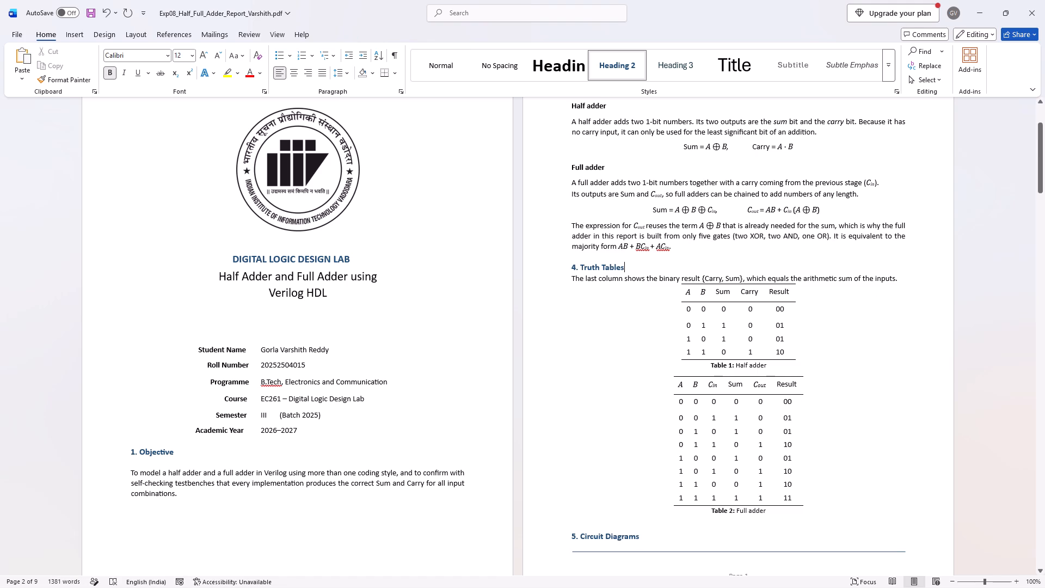
Delete the horizontal rule below the 5. Circuit Diagrams heading.
scroll(599, 354, "down", 2)
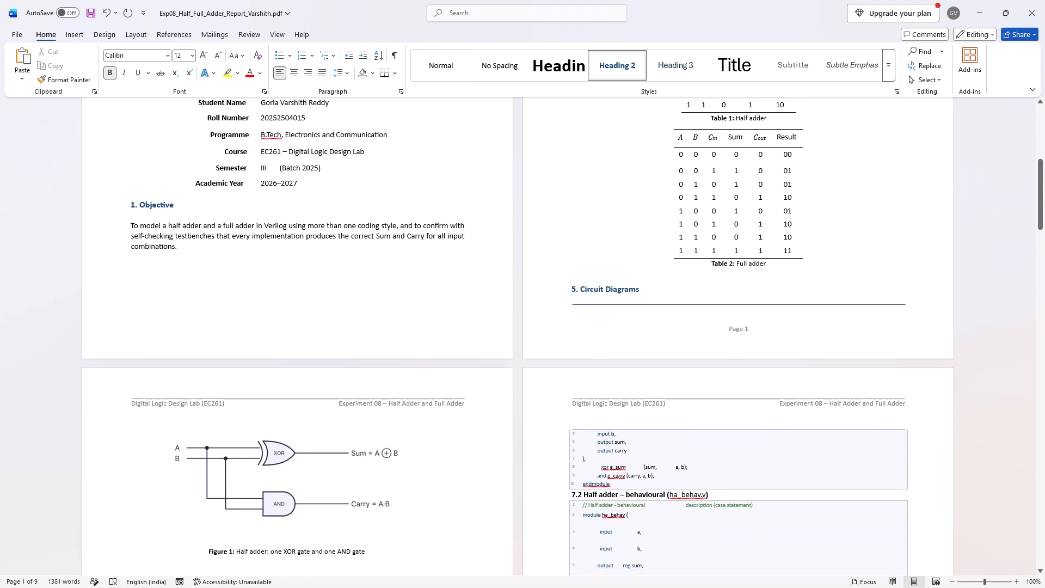
left_click(587, 304)
key("Delete")
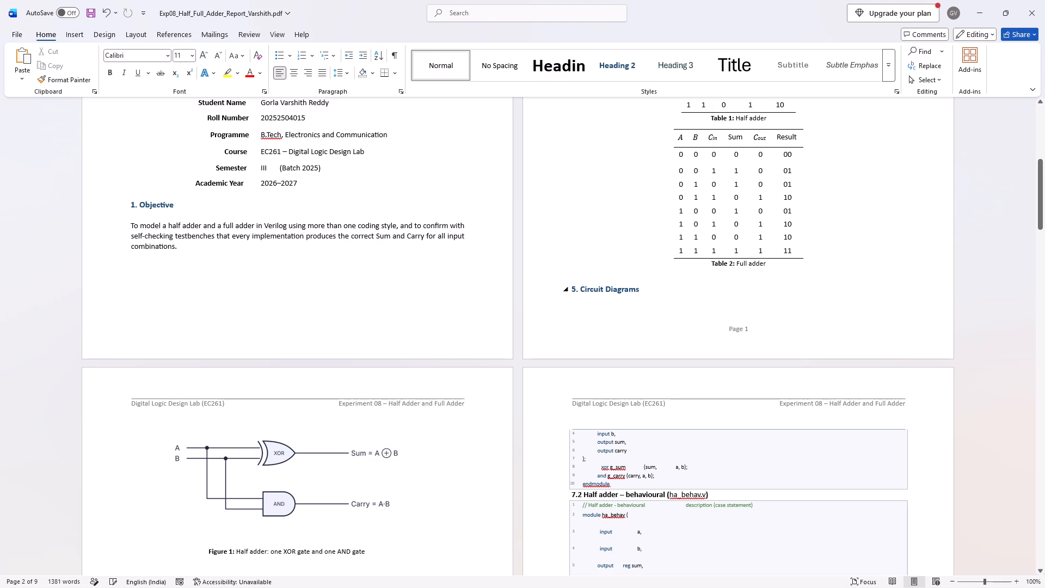
Push the 5. Circuit Diagrams heading onto the next page by adding an empty line before it.
left_click(572, 284)
key("Return")
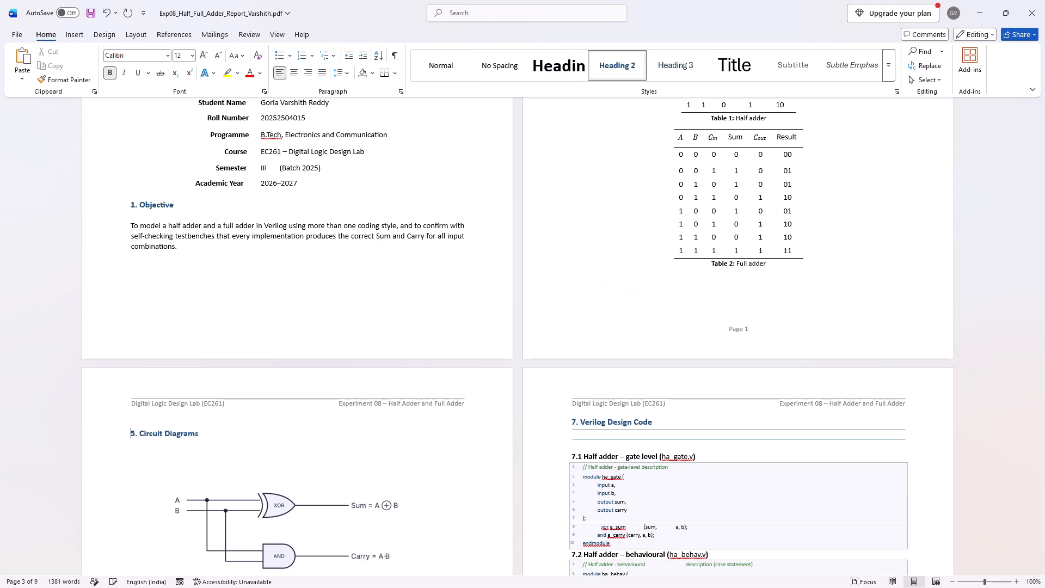
Delete the 6. Procedure heading with its whole numbered list, and clear the leftover characters on that line.
scroll(386, 406, "down", 3)
scroll(386, 406, "up", 1)
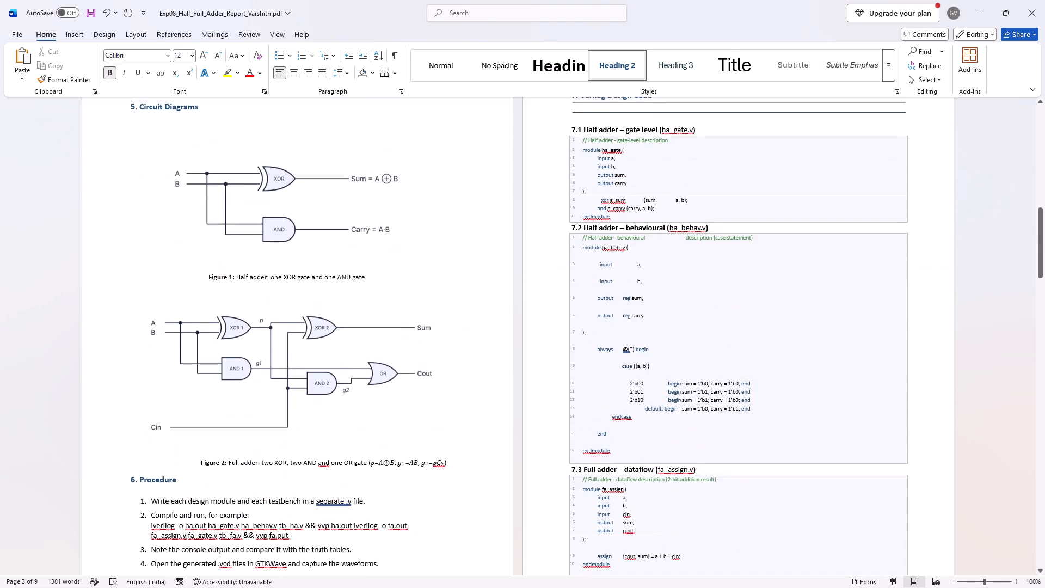
scroll(386, 406, "down", 3)
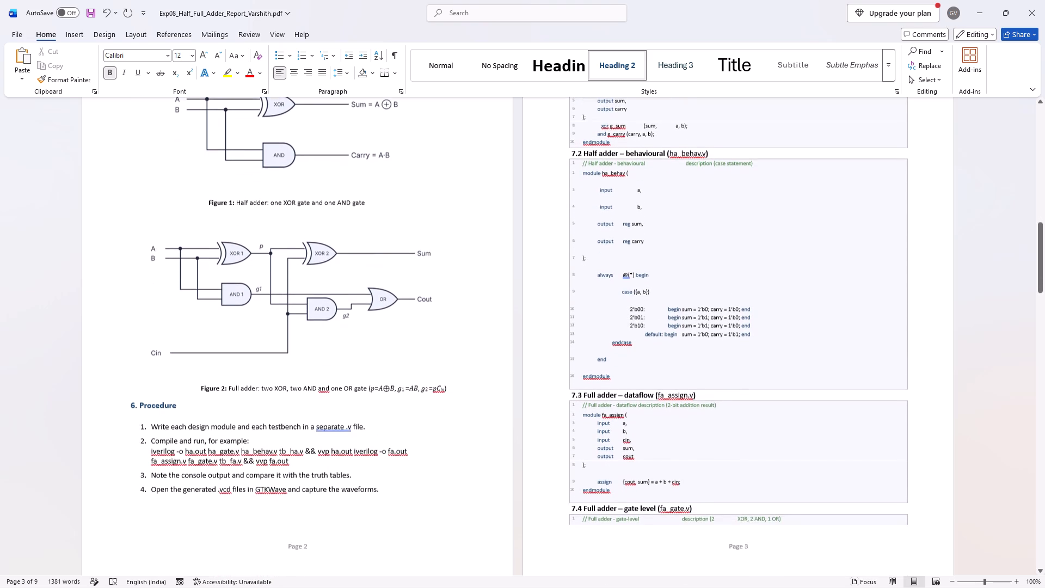
scroll(386, 406, "down", 2)
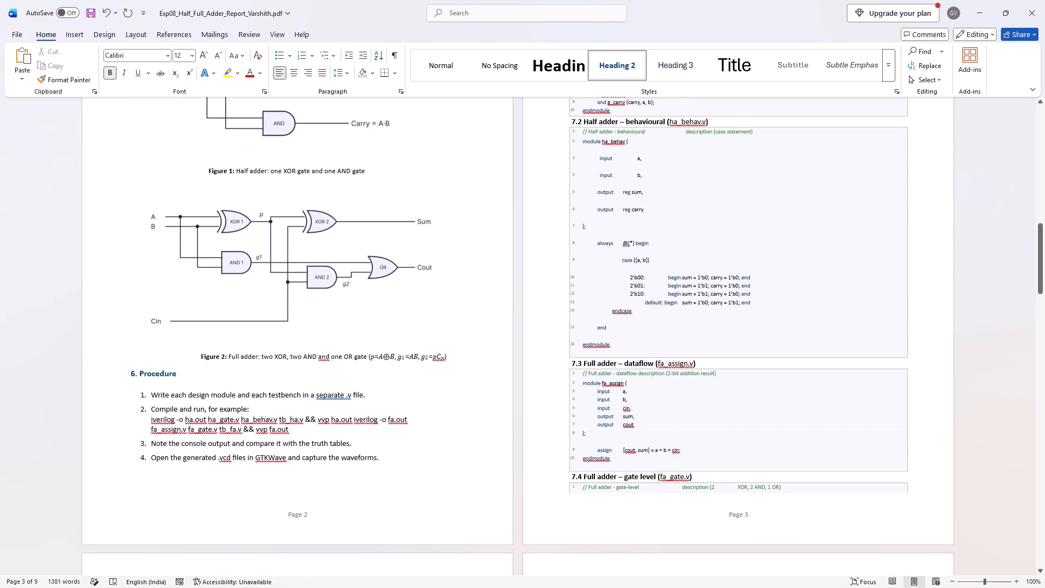
left_click_drag(132, 373, 200, 393)
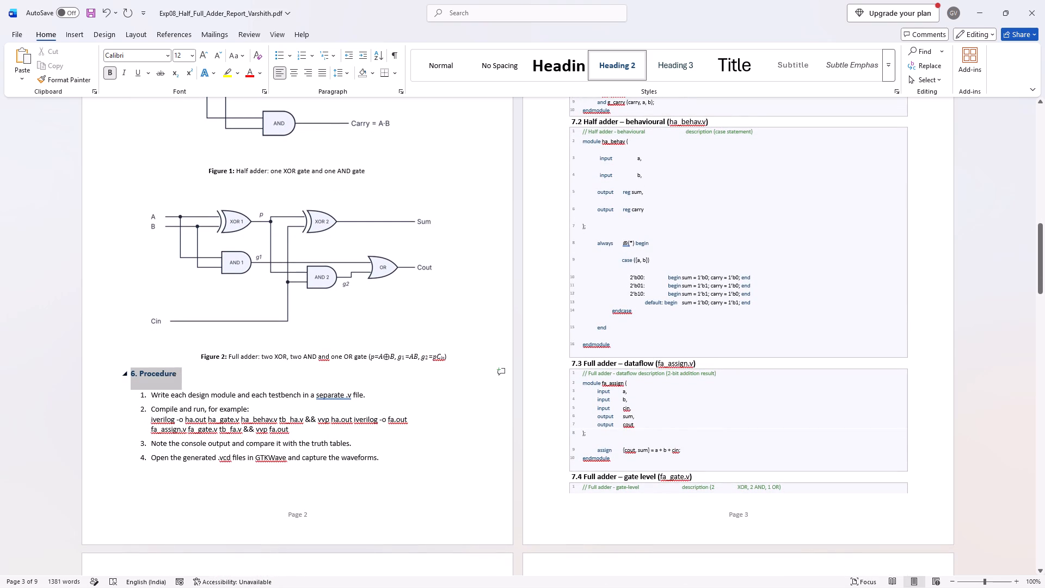
left_click_drag(200, 393, 377, 456)
key("Delete")
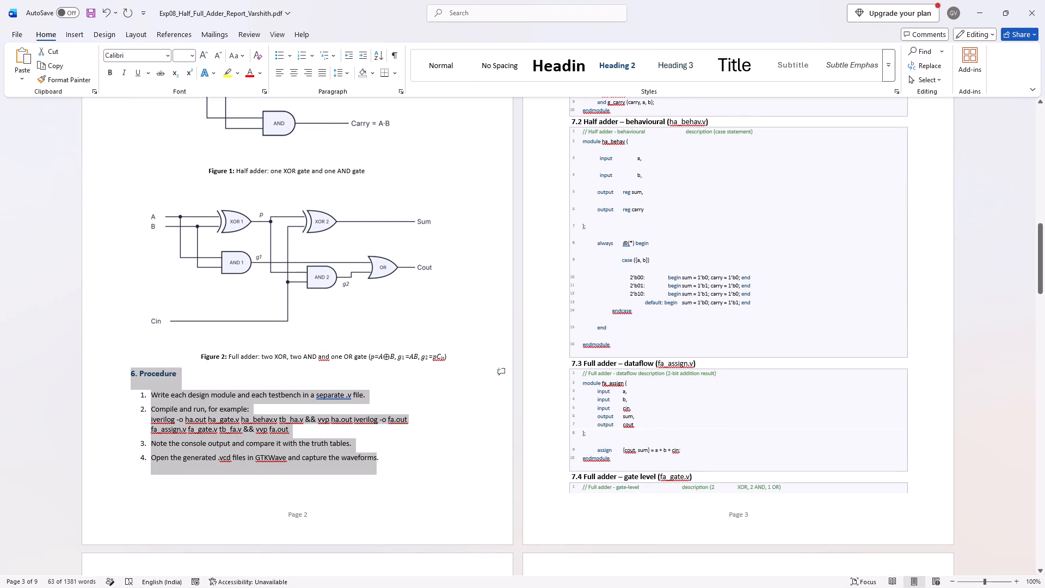
key("BackSpace")
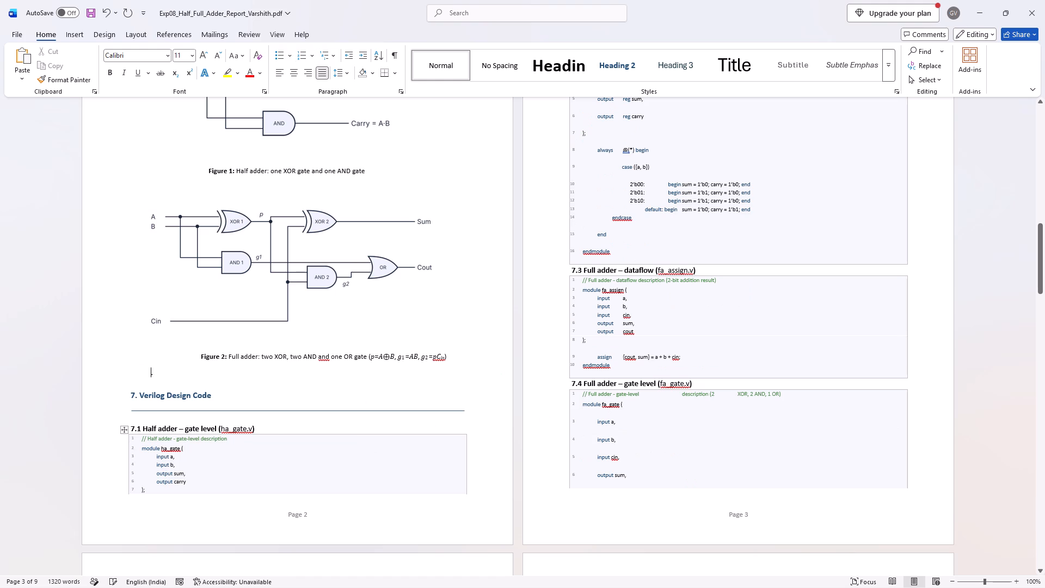
key("Right")
key("BackSpace")
Delete the horizontal rule below the 7. Verilog Design Code heading.
left_click(336, 411)
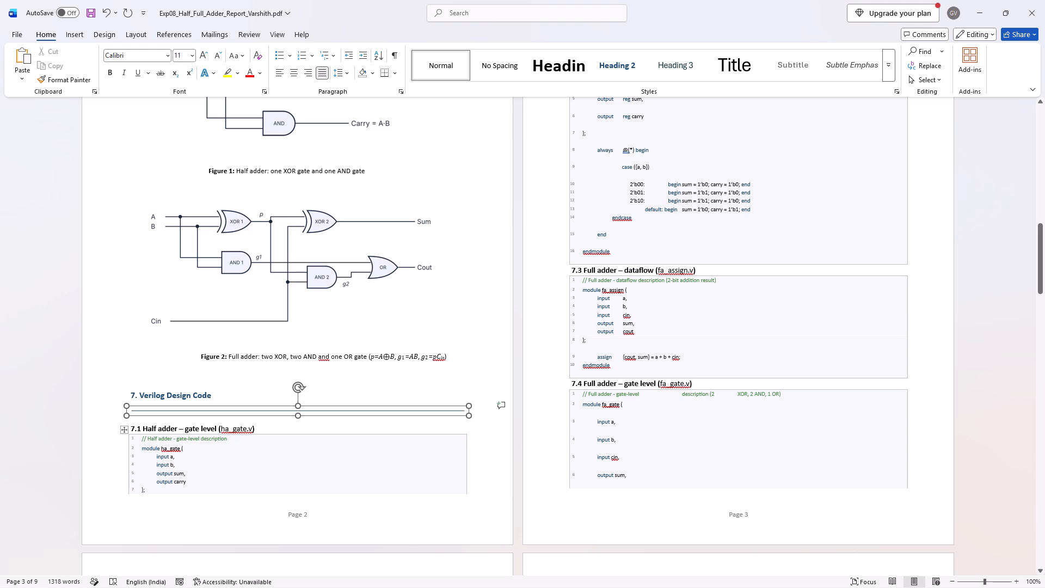
key("Delete")
Remove the parenthesised file names from the 7.2 Half adder – behavioural and 7.1 Half adder – gate level subheadings.
scroll(336, 411, "down", 2)
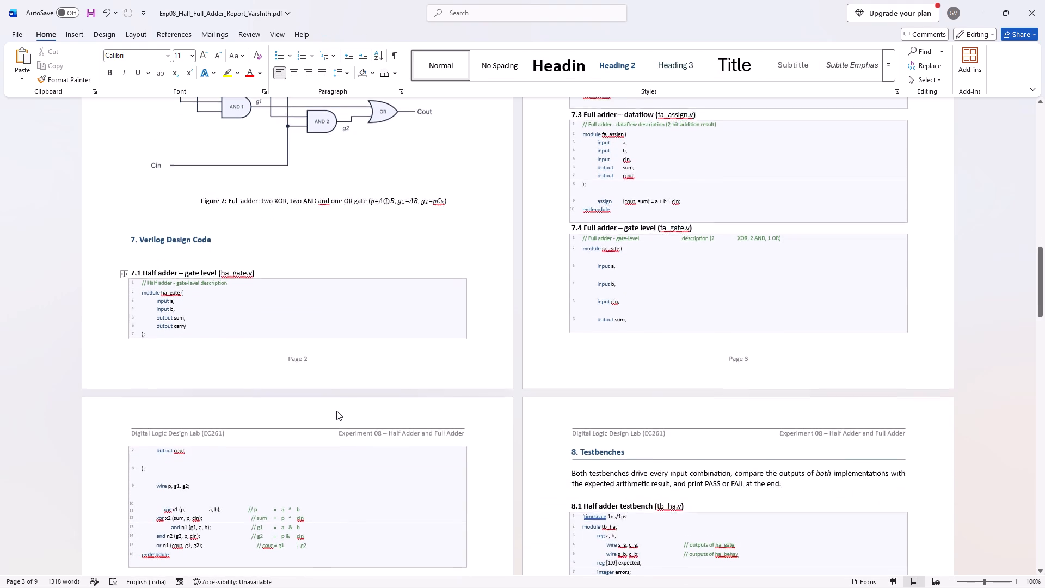
scroll(336, 411, "down", 3)
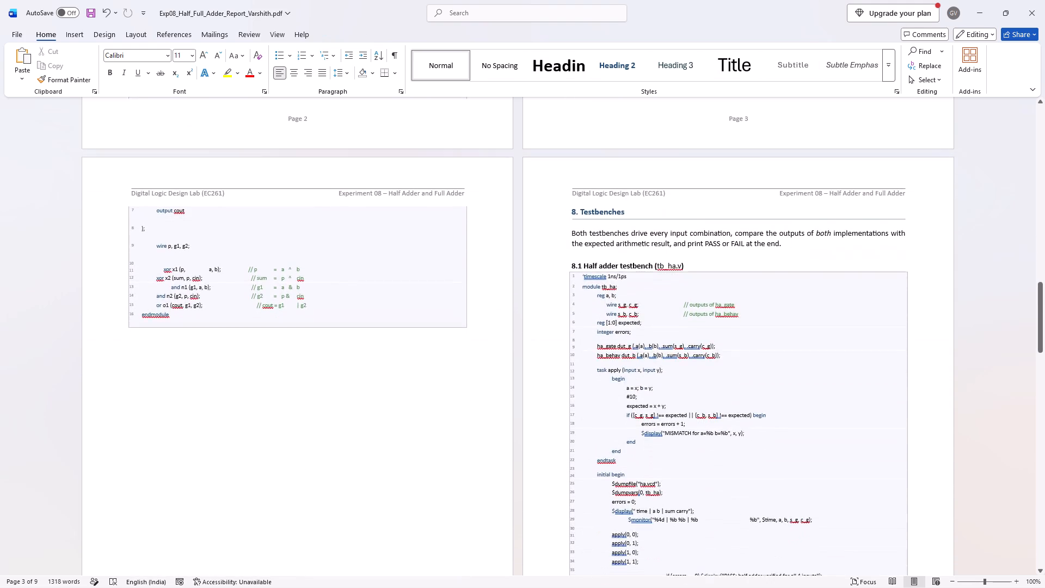
scroll(336, 411, "up", 6)
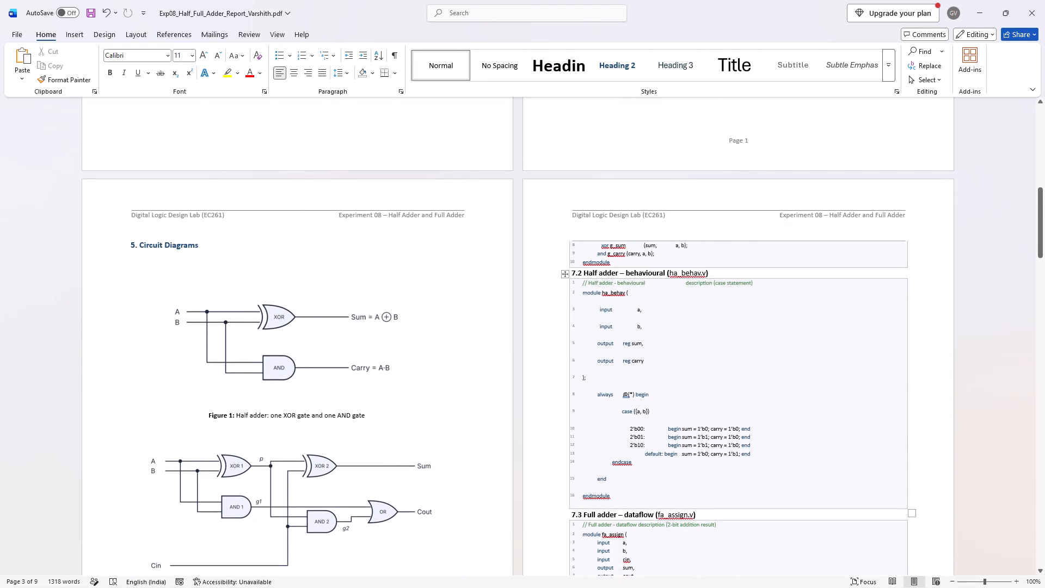
left_click_drag(716, 273, 686, 274)
left_click_drag(686, 274, 667, 279)
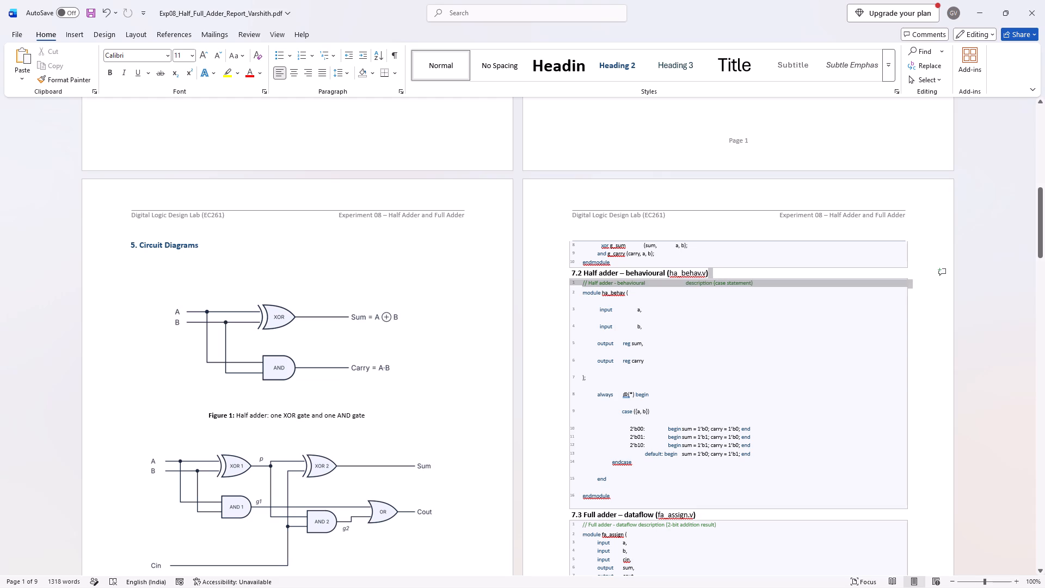
left_click_drag(667, 279, 667, 275)
key("Delete")
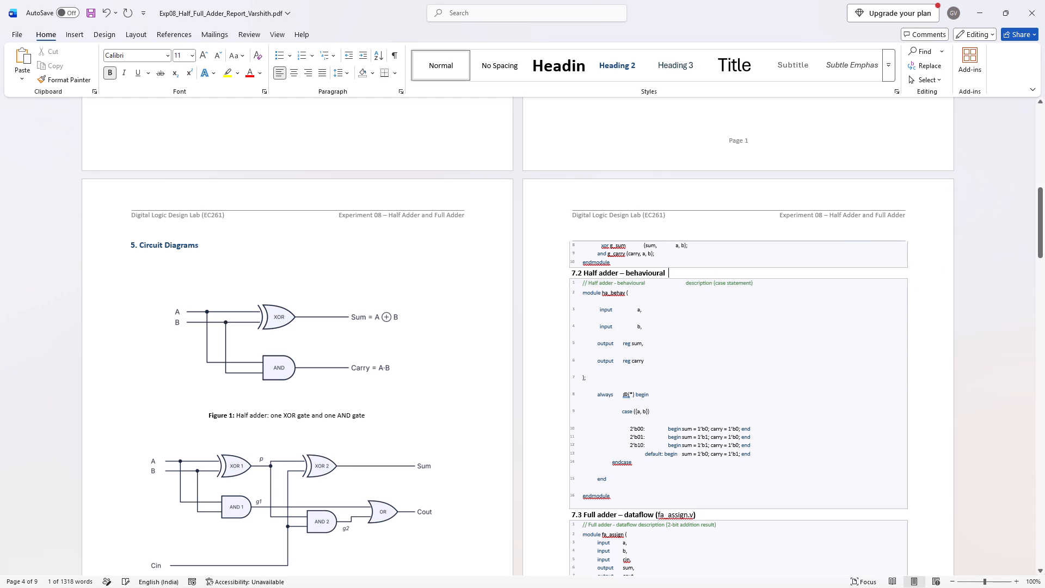
scroll(550, 426, "down", 3)
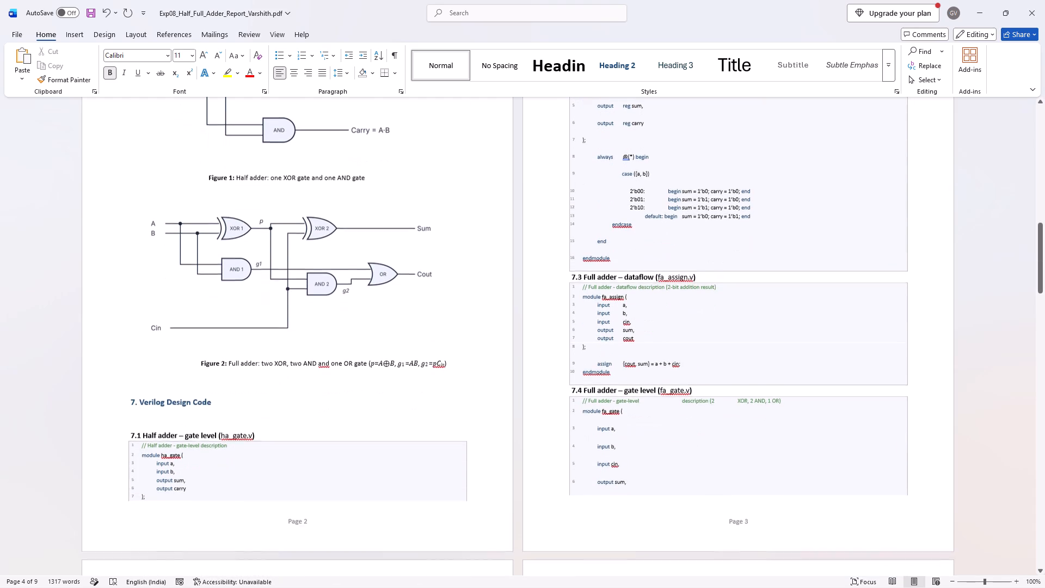
left_click_drag(260, 432, 221, 437)
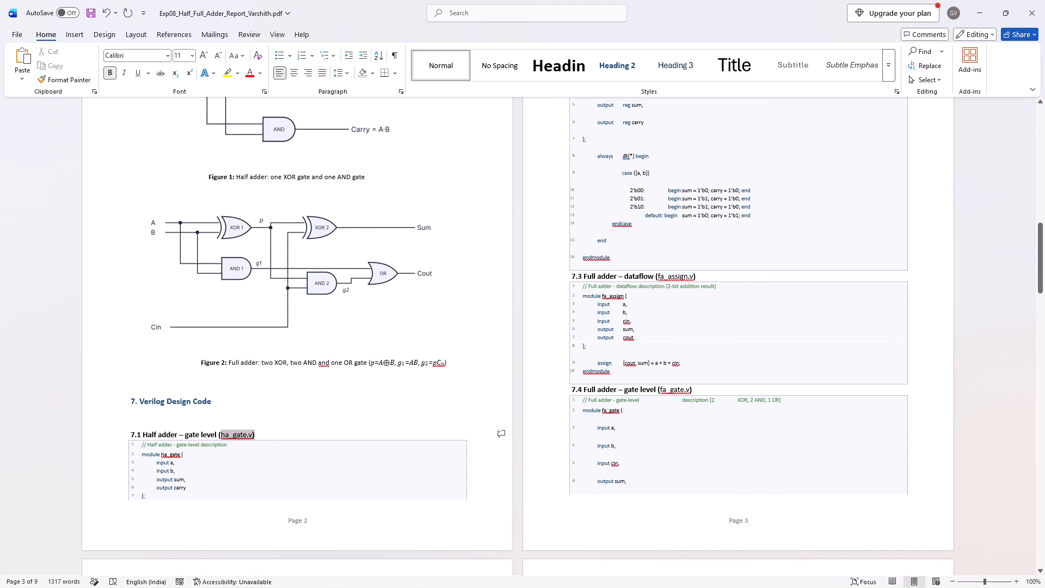
left_click_drag(221, 437, 219, 437)
key("Delete")
Remove the parenthesised file names from the 7.3 Full adder – dataflow and 7.4 Full adder – gate level subheadings.
left_click_drag(701, 273, 658, 277)
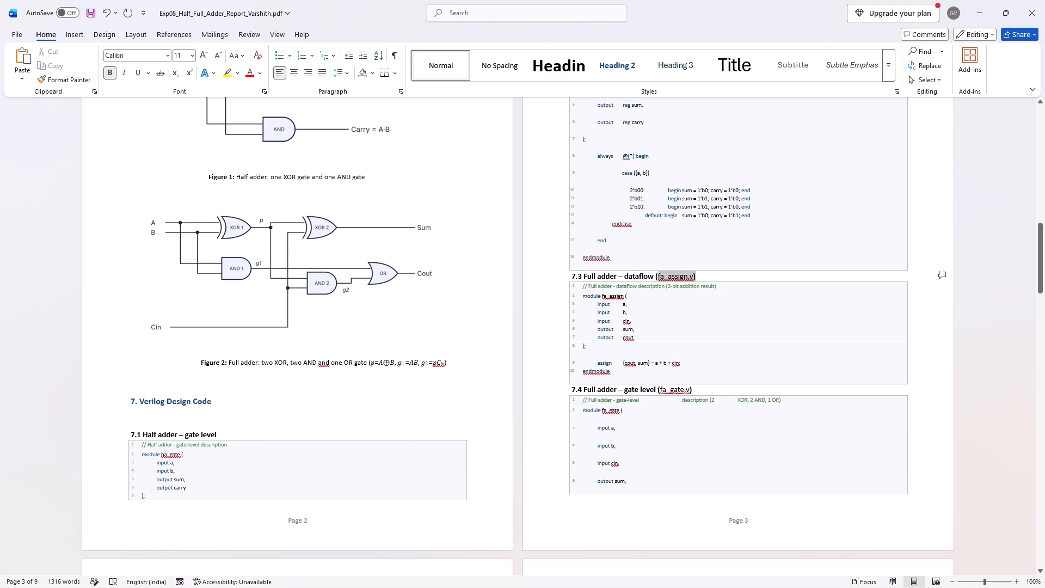
left_click_drag(658, 277, 655, 277)
key("Delete")
left_click_drag(697, 388, 658, 391)
key("Delete")
Insert an empty line between the 7.2 Half adder – behavioural subheading and its code block.
scroll(658, 391, "up", 2)
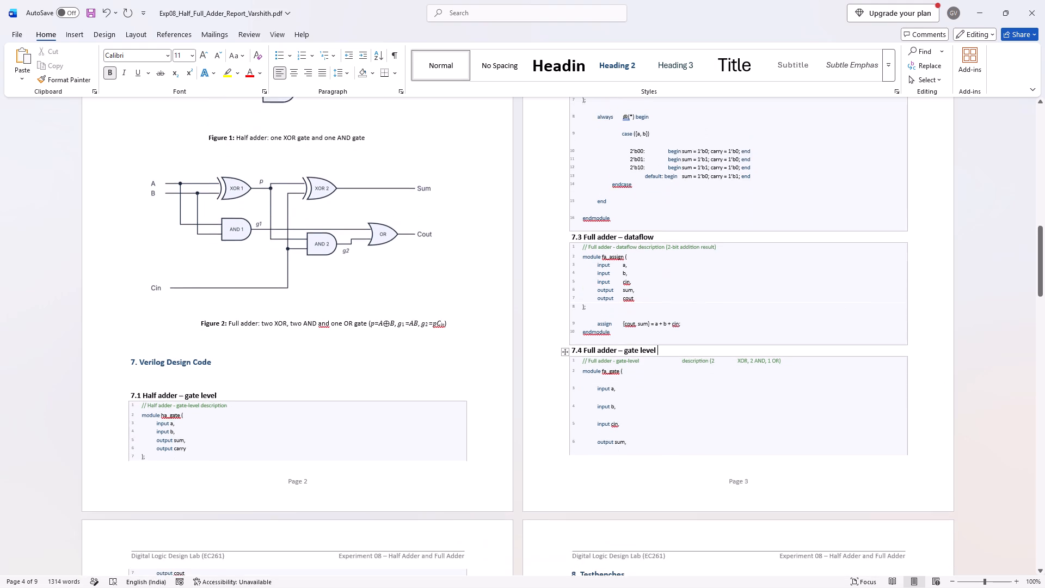
scroll(658, 391, "up", 2)
scroll(658, 391, "down", 1)
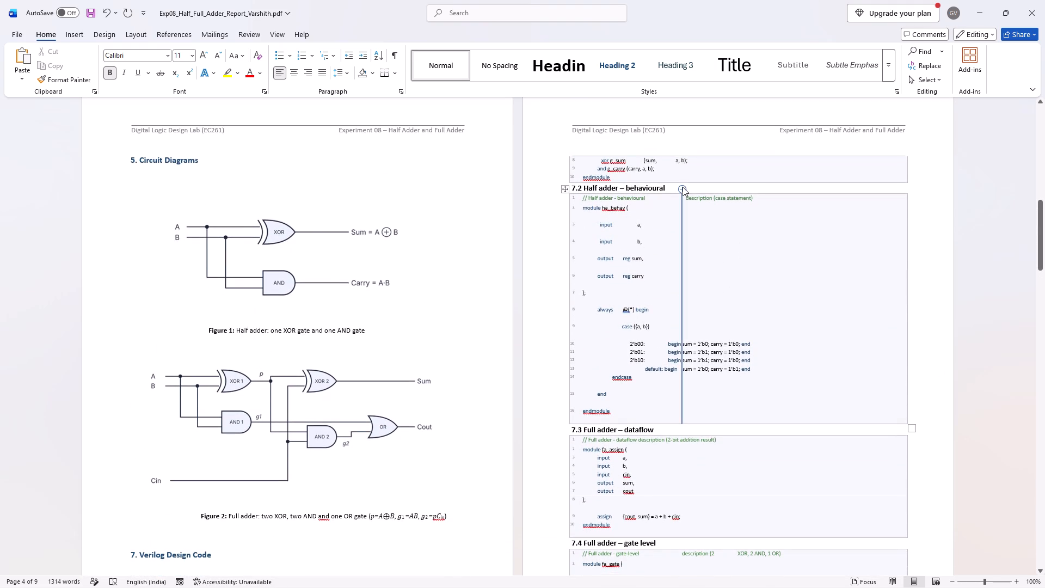
left_click(669, 187)
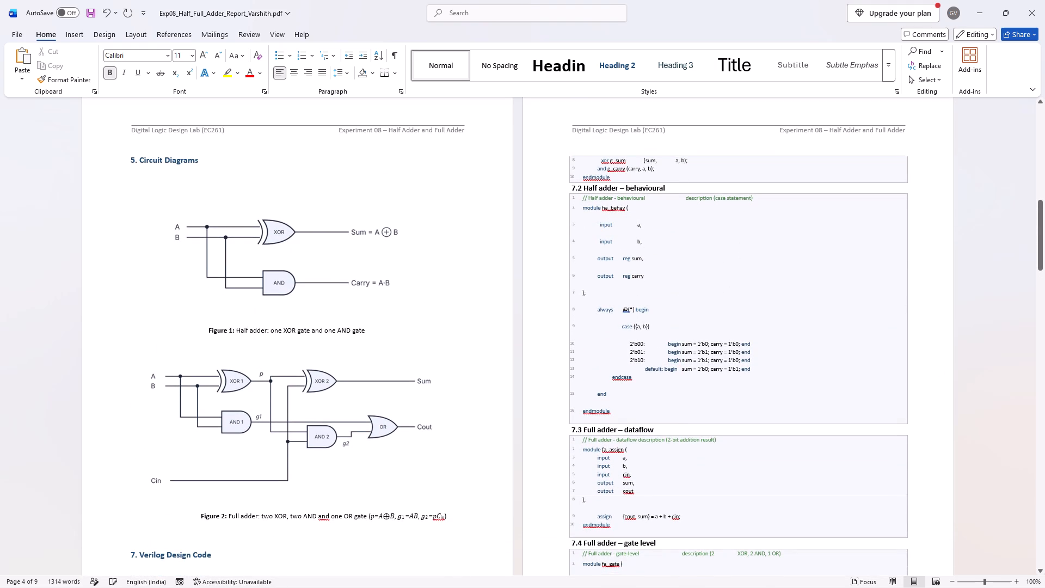
key("Return")
Remove the empty line between the 7. Verilog Design Code heading and the 7.1 subheading.
scroll(711, 265, "down", 1)
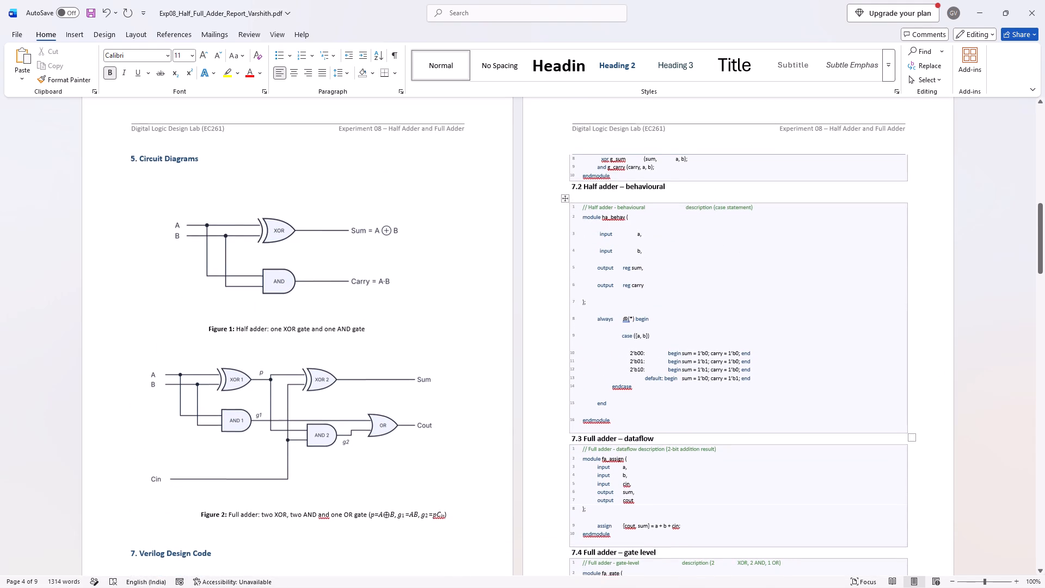
scroll(711, 265, "down", 1)
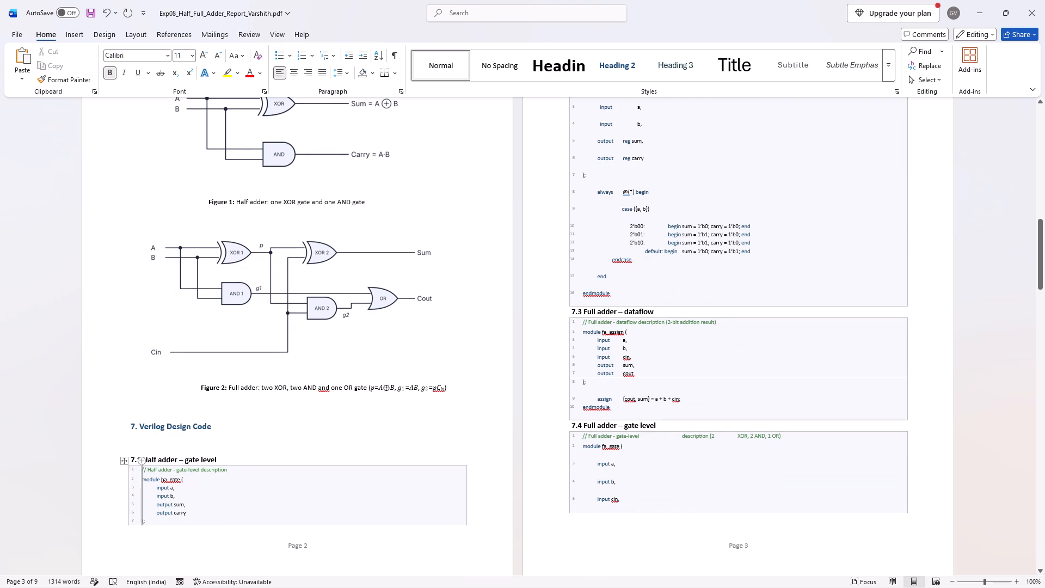
left_click(153, 453)
key("BackSpace")
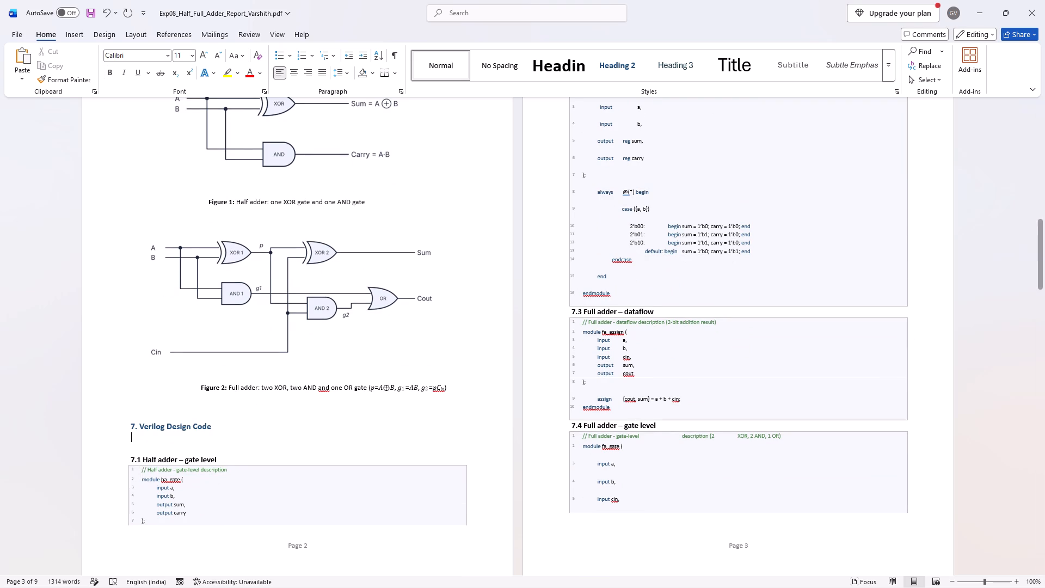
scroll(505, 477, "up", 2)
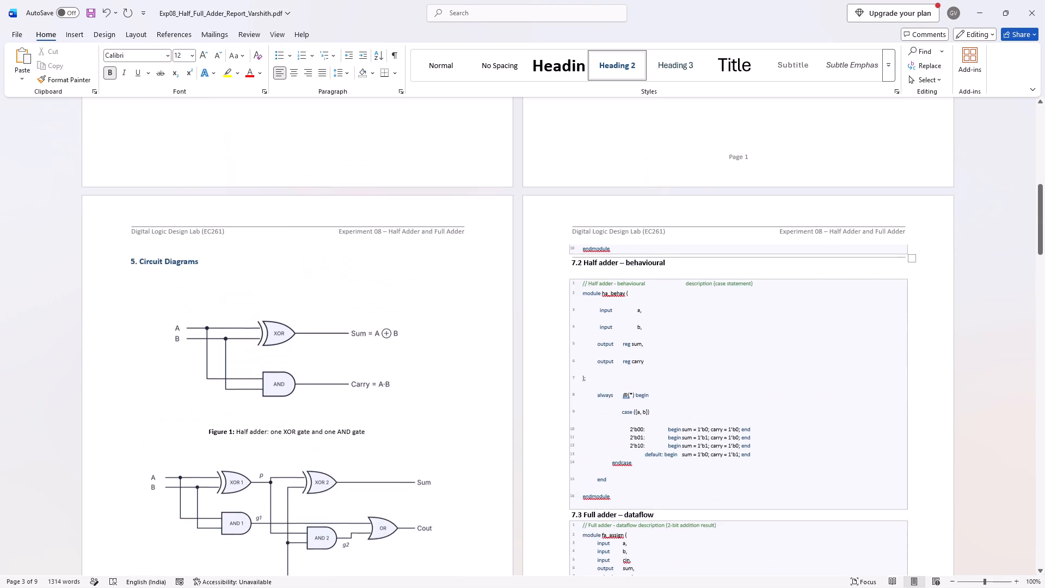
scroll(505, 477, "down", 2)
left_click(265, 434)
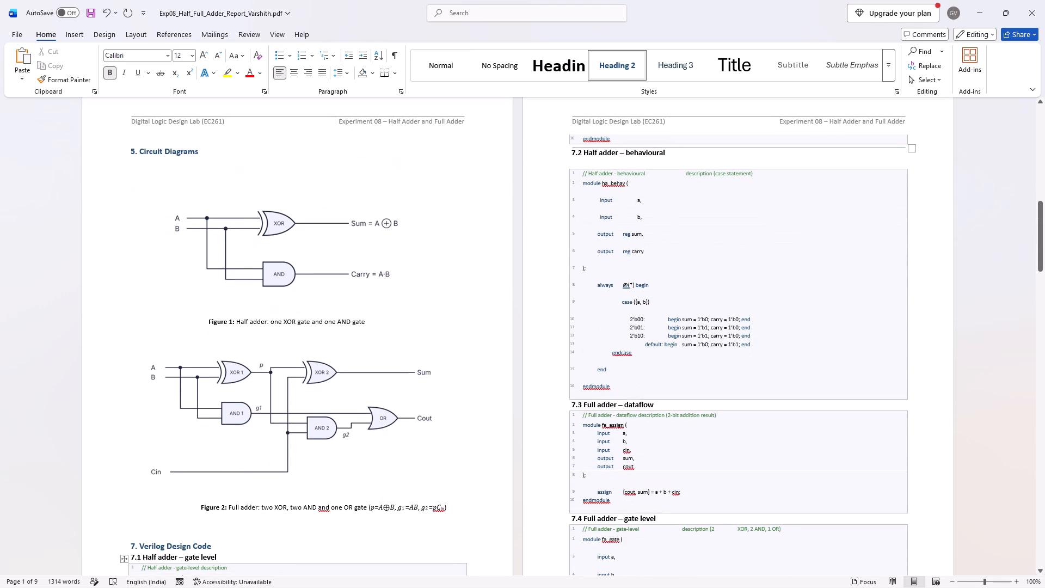
Shrink the full adder circuit diagram above the Figure 2 caption slightly, keeping its proportions.
left_click_drag(452, 494, 440, 486)
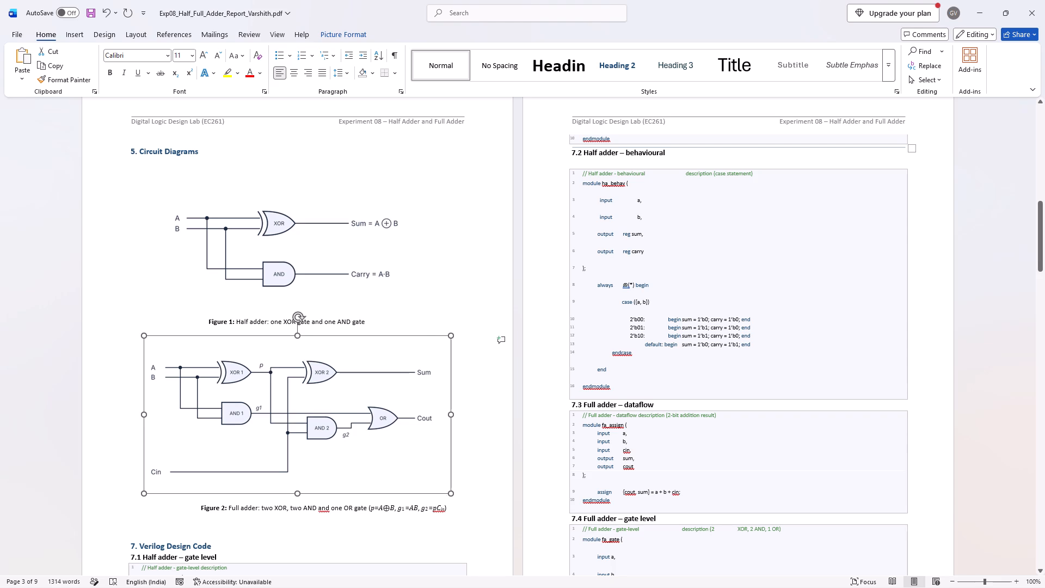
left_click_drag(440, 486, 432, 479)
left_click(470, 511)
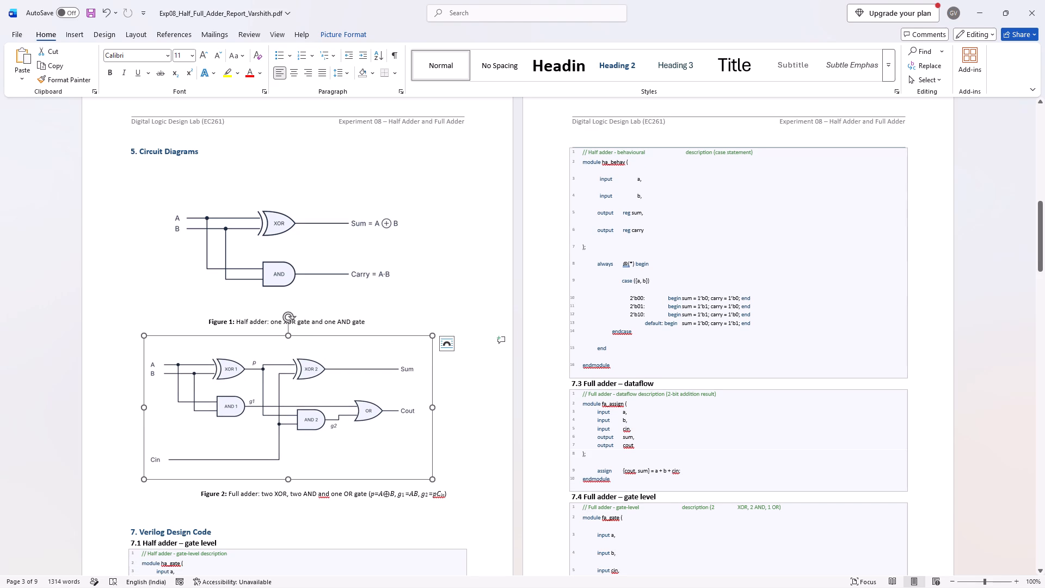
Insert an empty line before the 7.2 Half adder – behavioural subheading, pushing it to the following page.
scroll(470, 511, "down", 2)
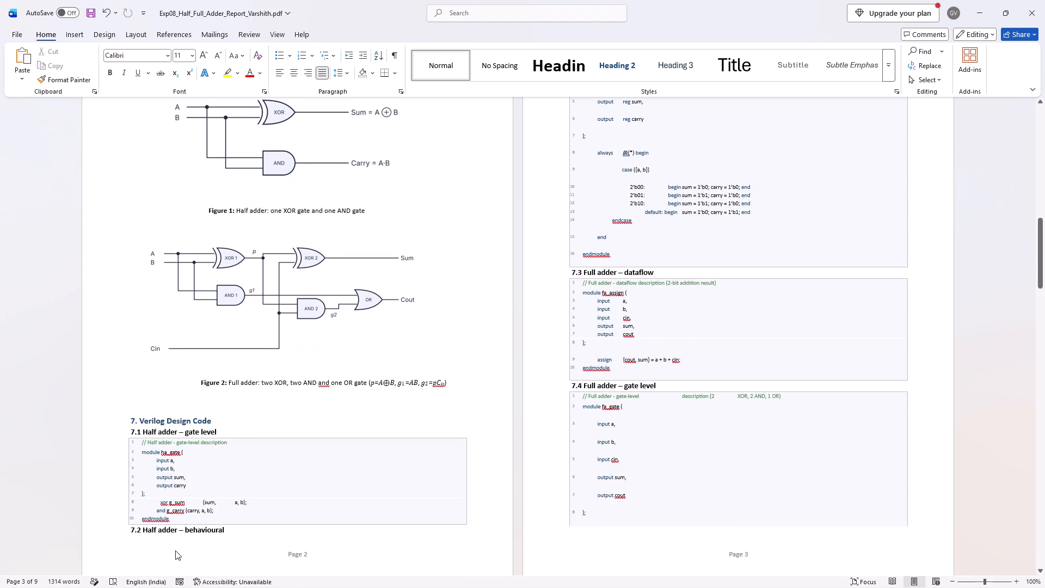
left_click(128, 530)
key("Return")
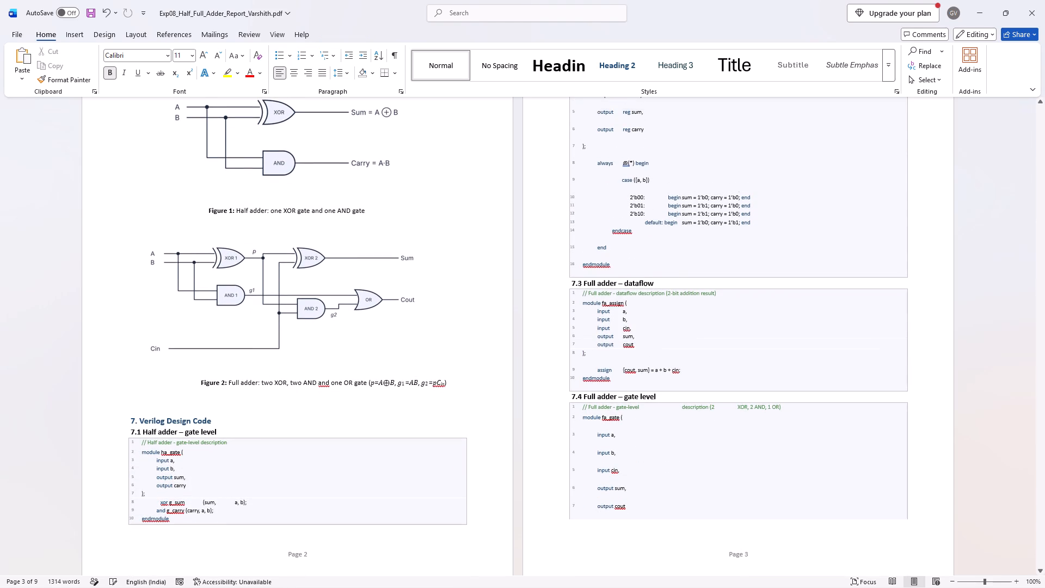
Delete the "// Half adder - gate-level description" comment from line 1 of the 7.1 code block.
scroll(661, 443, "down", 1)
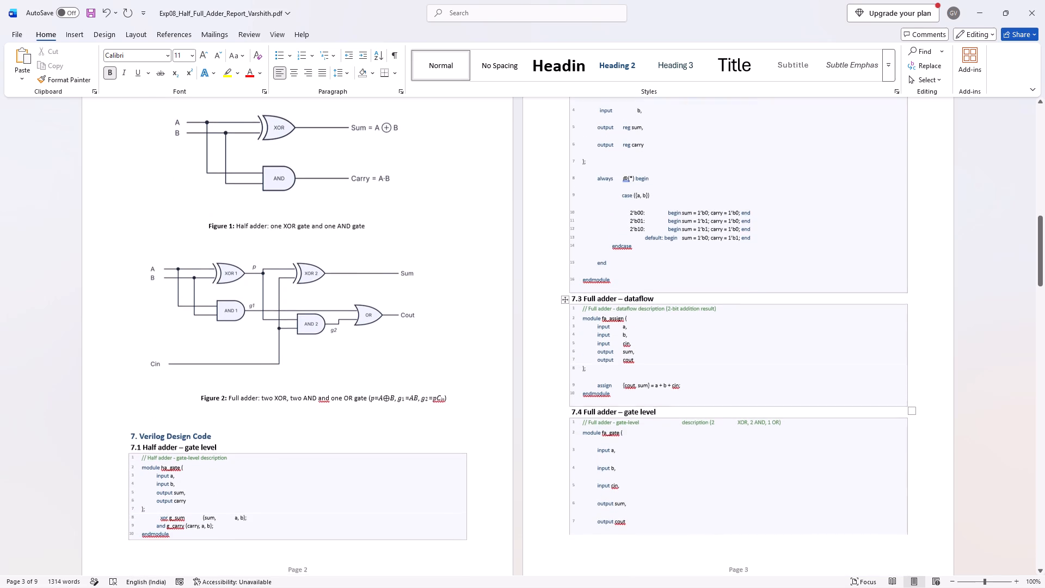
scroll(661, 443, "down", 1)
left_click_drag(238, 426, 144, 430)
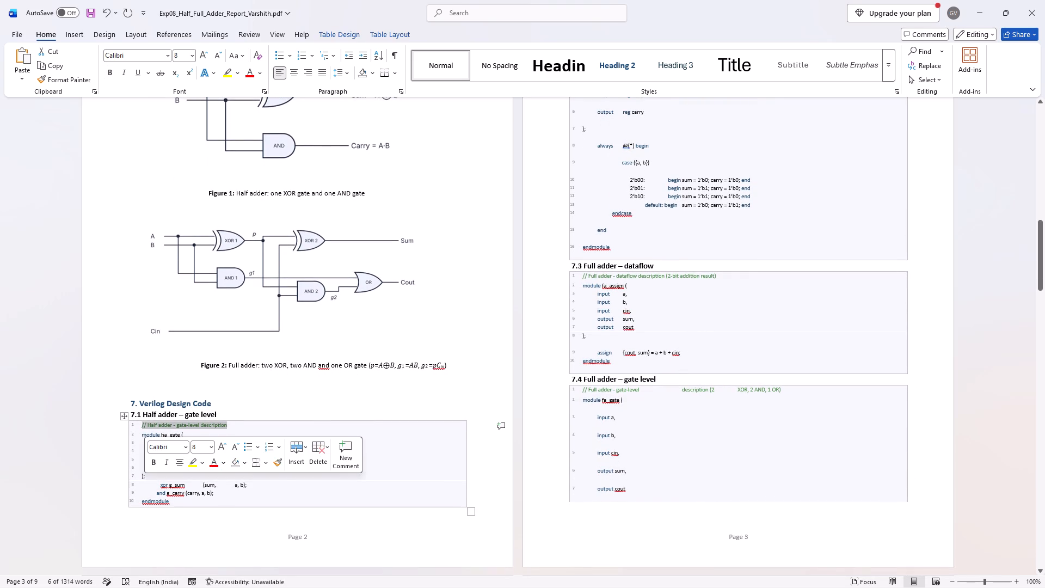
key("BackSpace")
Clear the "// Half adder - behavioural description (case statement)" comment from line 1 of the 7.2 code block, keeping the table cells.
scroll(662, 299, "up", 1)
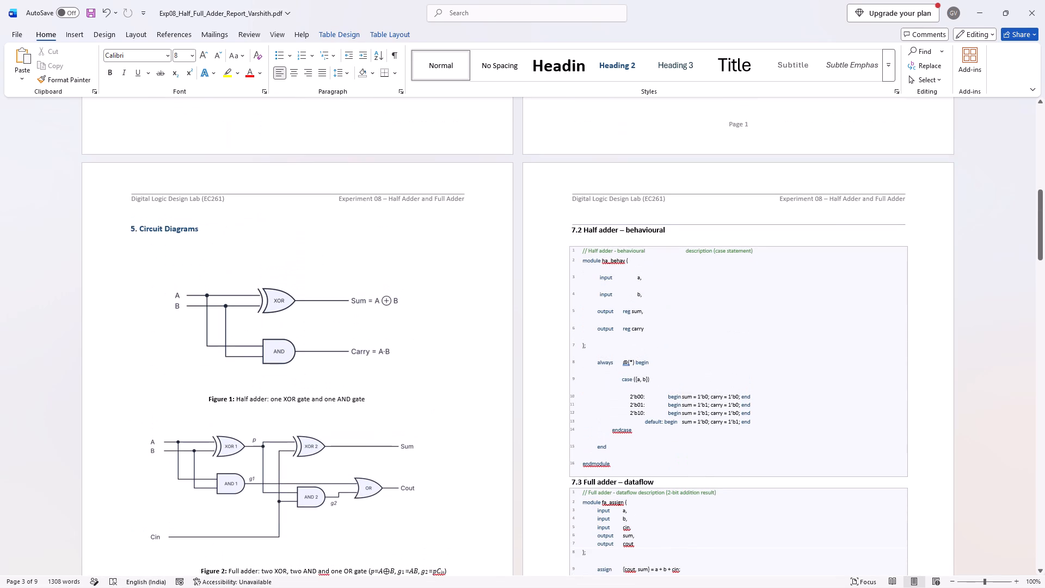
left_click_drag(764, 255, 643, 255)
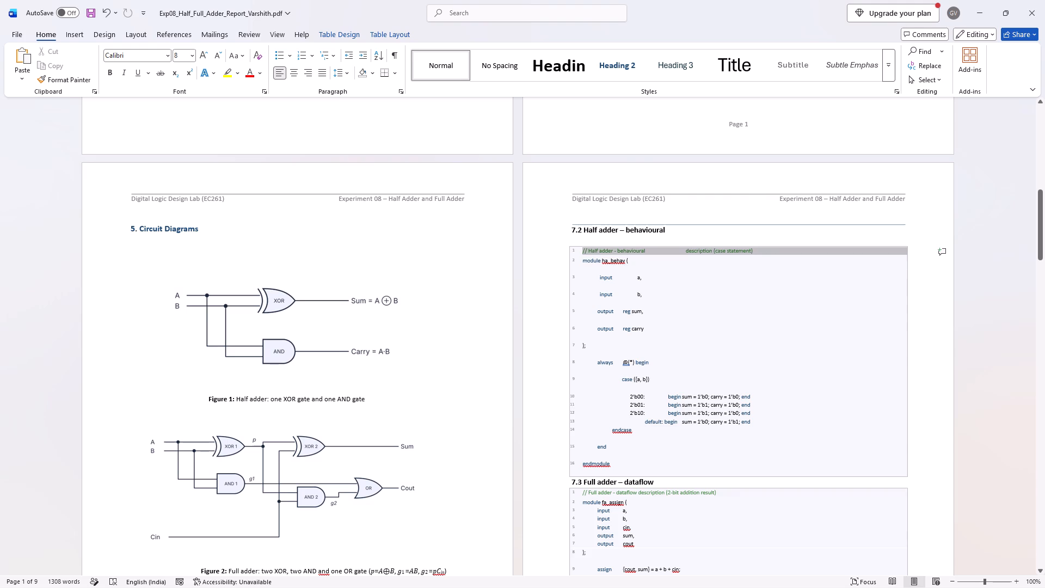
left_click_drag(643, 255, 613, 252)
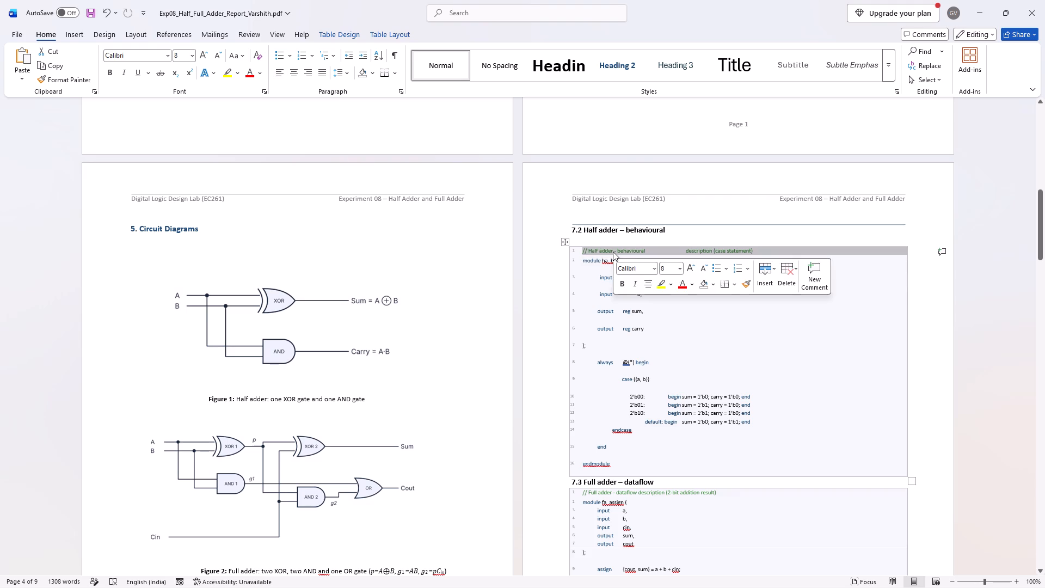
key("BackSpace")
left_click(559, 252)
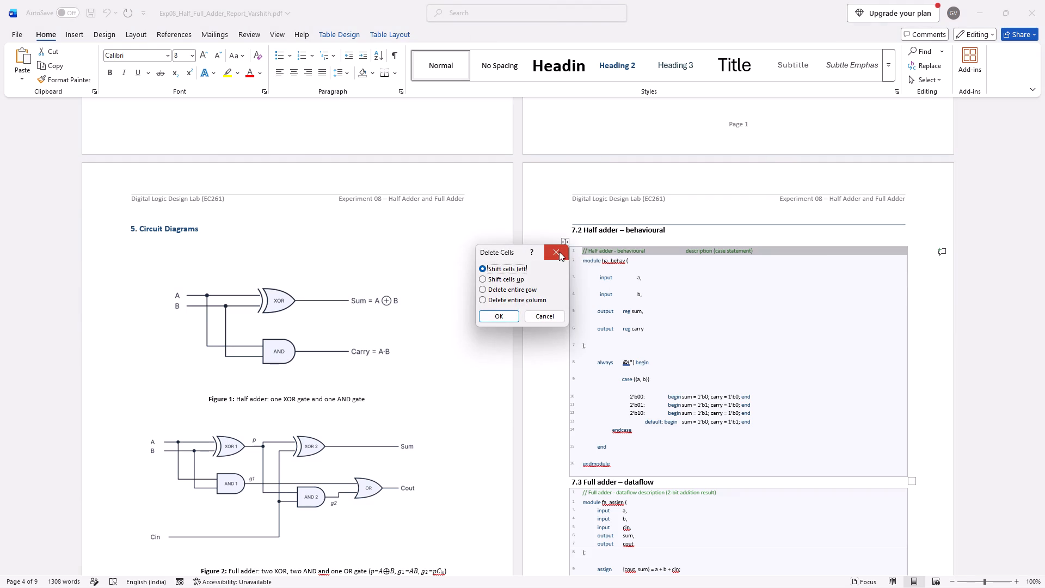
key("Delete")
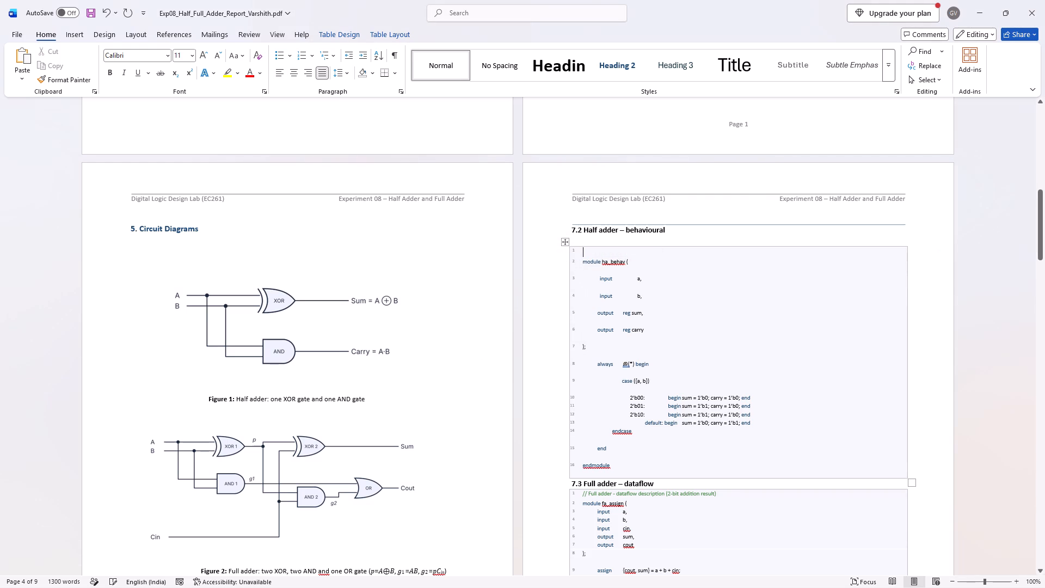
Delete the "// Full adder - dataflow description (2-bit addition result)" comment from line 1 of the 7.3 code block.
scroll(620, 397, "down", 1)
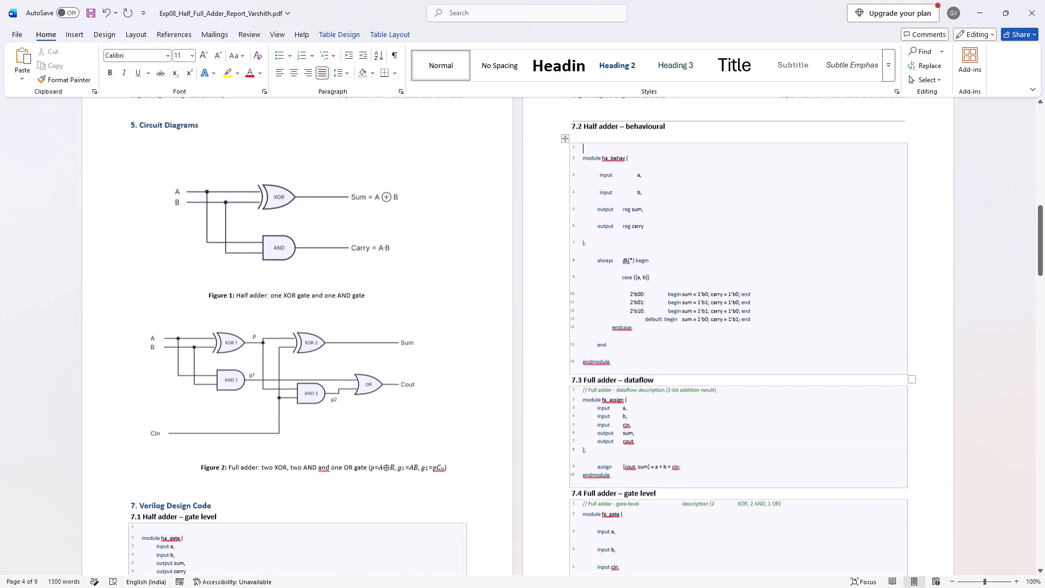
scroll(620, 397, "down", 1)
left_click_drag(717, 352, 591, 356)
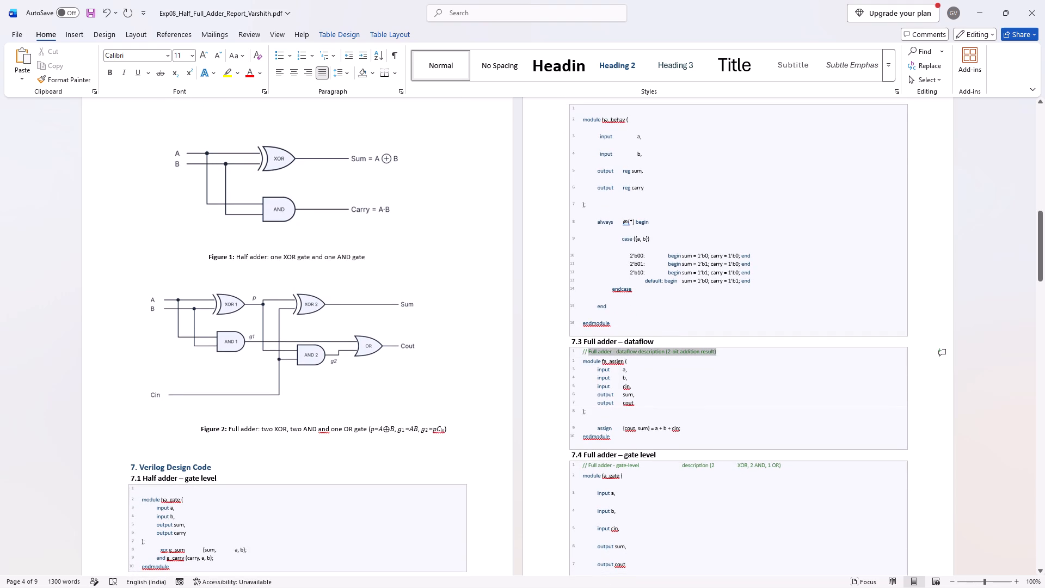
left_click_drag(591, 356, 583, 357)
key("BackSpace")
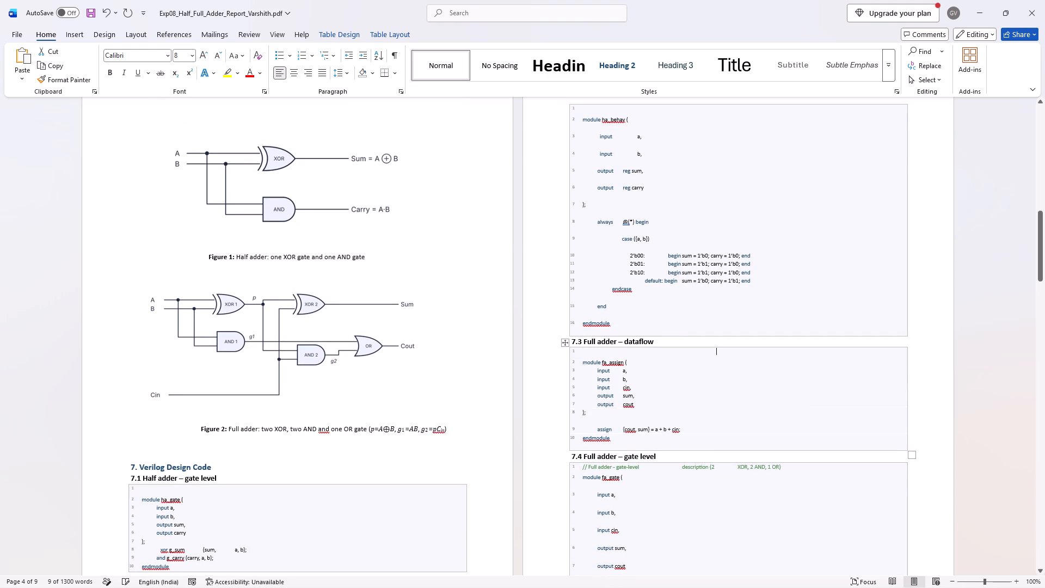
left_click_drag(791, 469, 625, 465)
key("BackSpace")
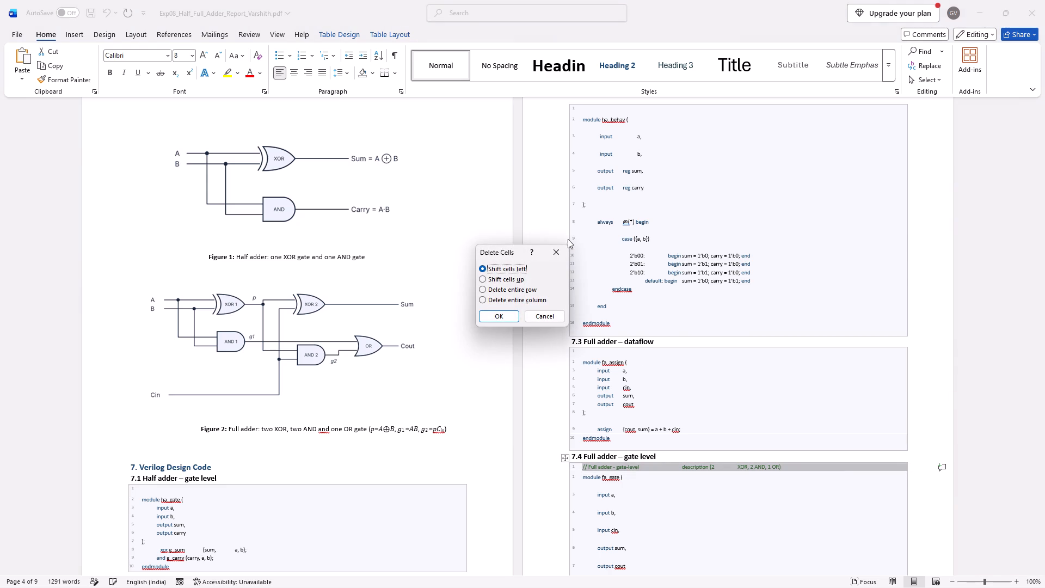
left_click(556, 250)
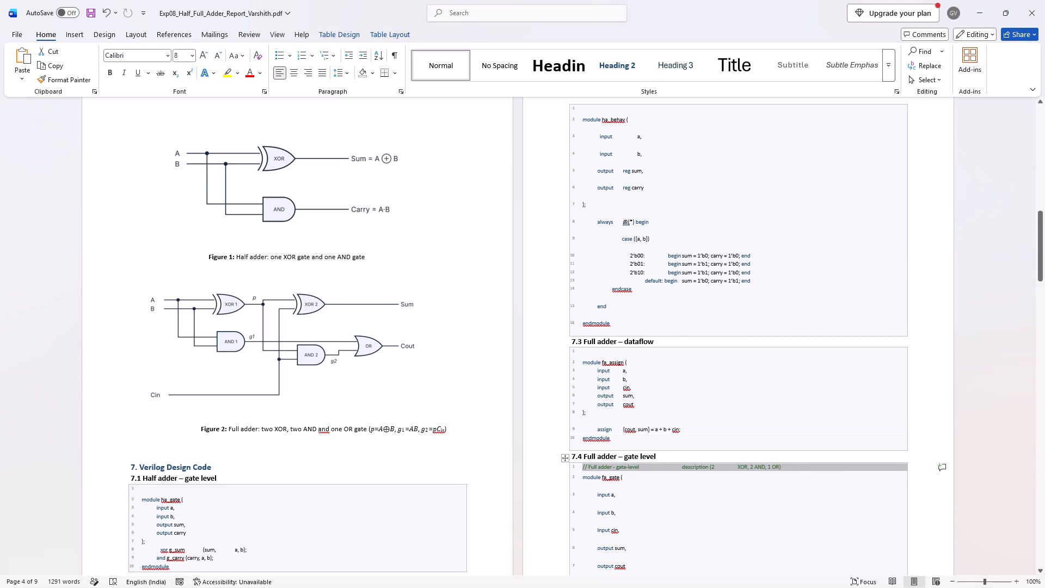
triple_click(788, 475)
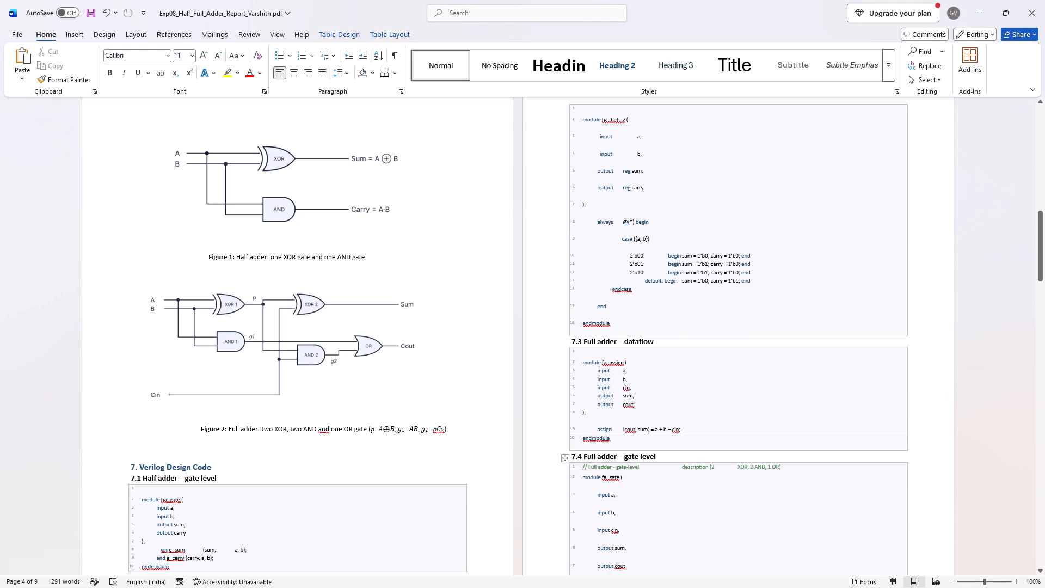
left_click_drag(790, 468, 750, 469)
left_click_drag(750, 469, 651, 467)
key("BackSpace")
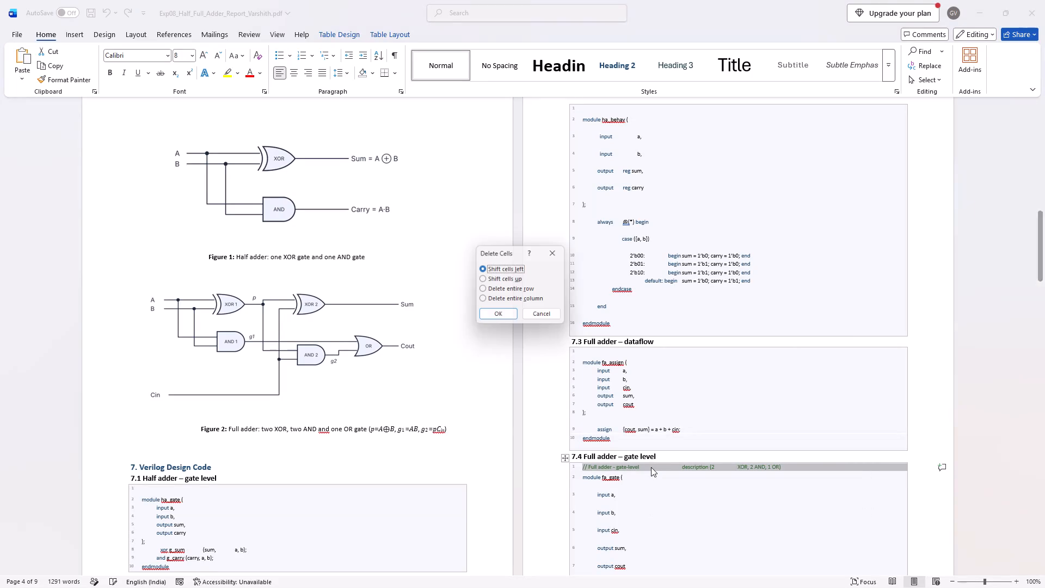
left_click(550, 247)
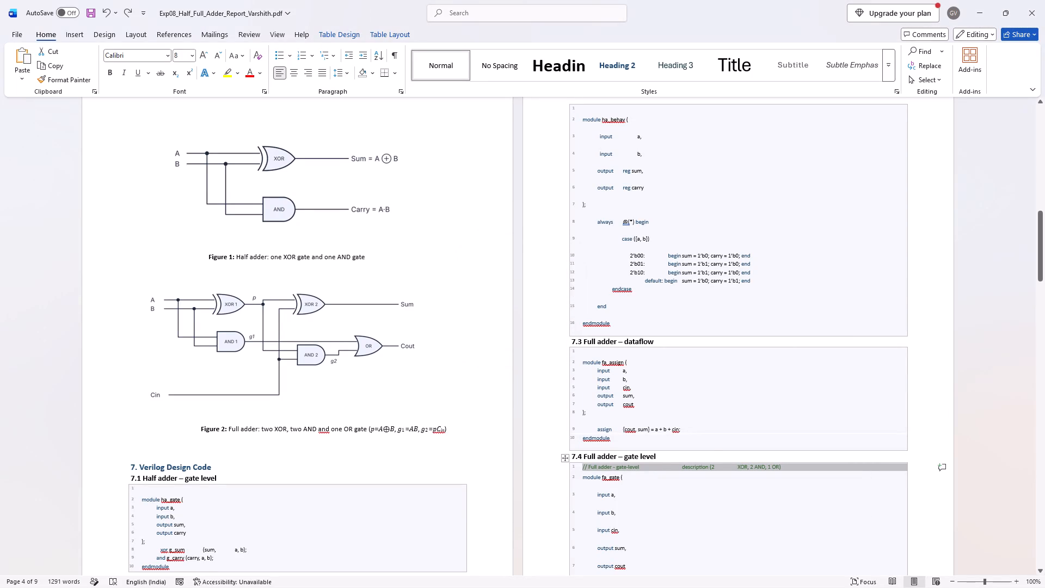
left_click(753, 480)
Clear the "// Full adder - gate-level description (2 XOR, 2 AND, 1 OR)" comment from line 1 of the 7.4 code block.
left_click_drag(793, 471, 760, 468)
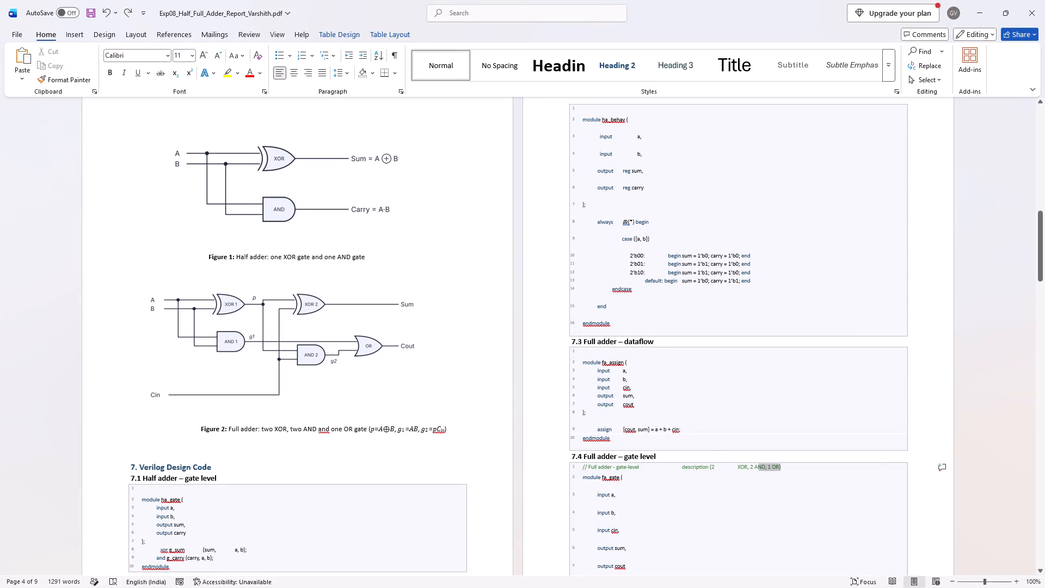
left_click_drag(760, 468, 613, 467)
key("Delete")
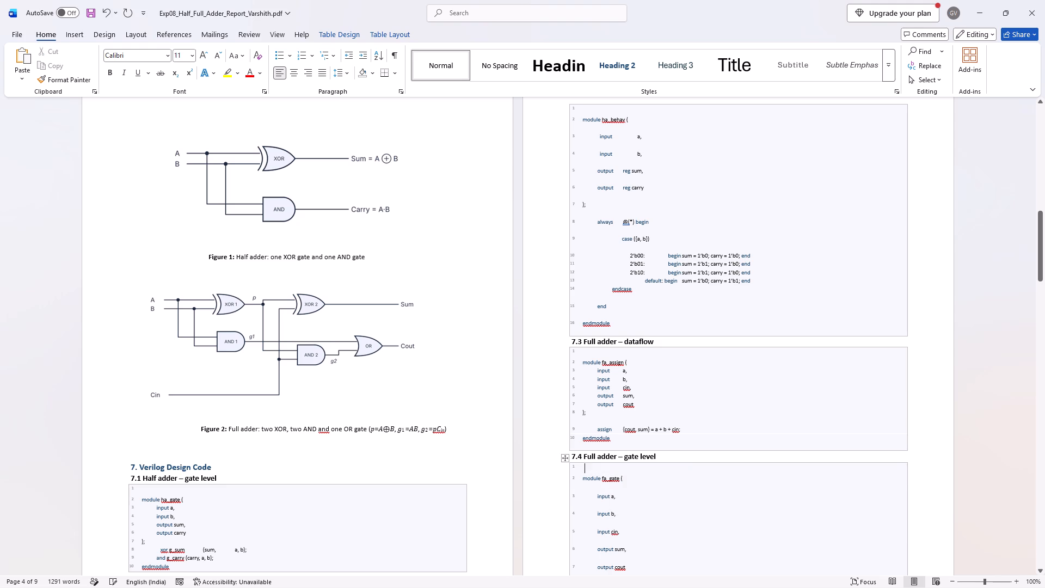
Clear the trailing comments beside the xor, and, and or gate lines 11 to 15 of the 7.4 full adder code.
scroll(642, 527, "down", 4)
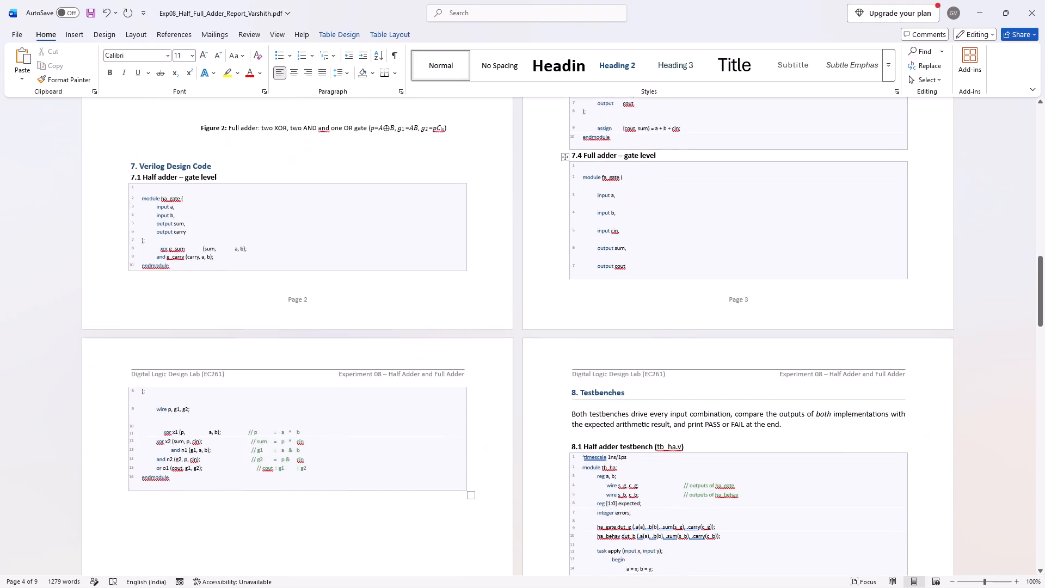
scroll(642, 527, "down", 2)
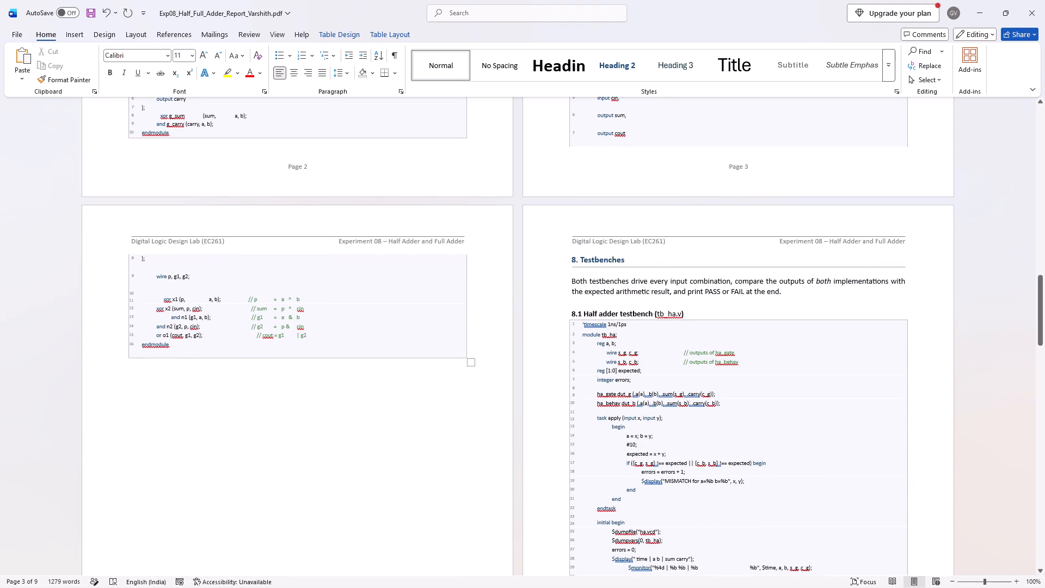
left_click_drag(247, 297, 297, 331)
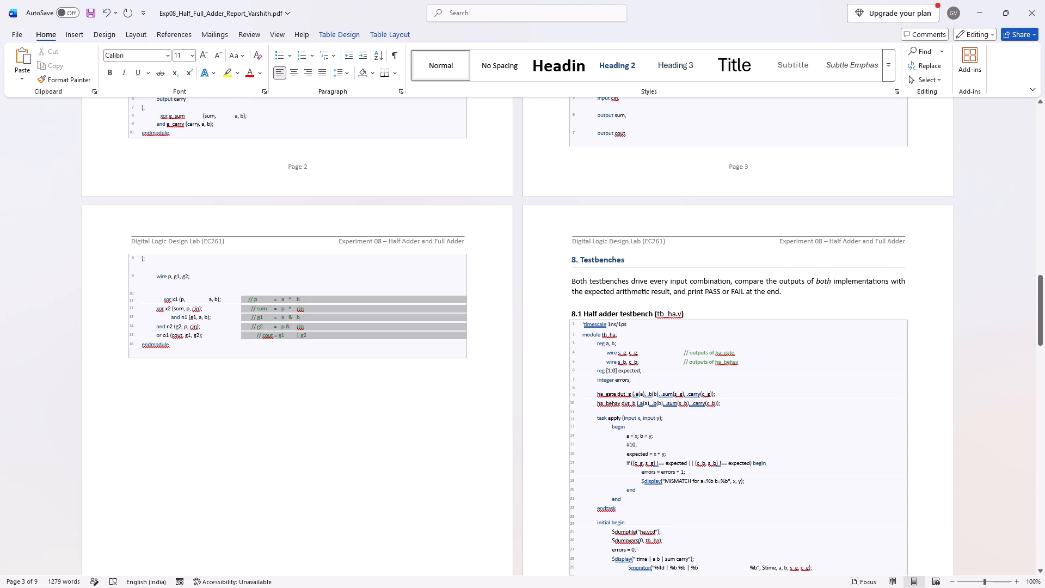
left_click_drag(297, 331, 303, 333)
key("Delete")
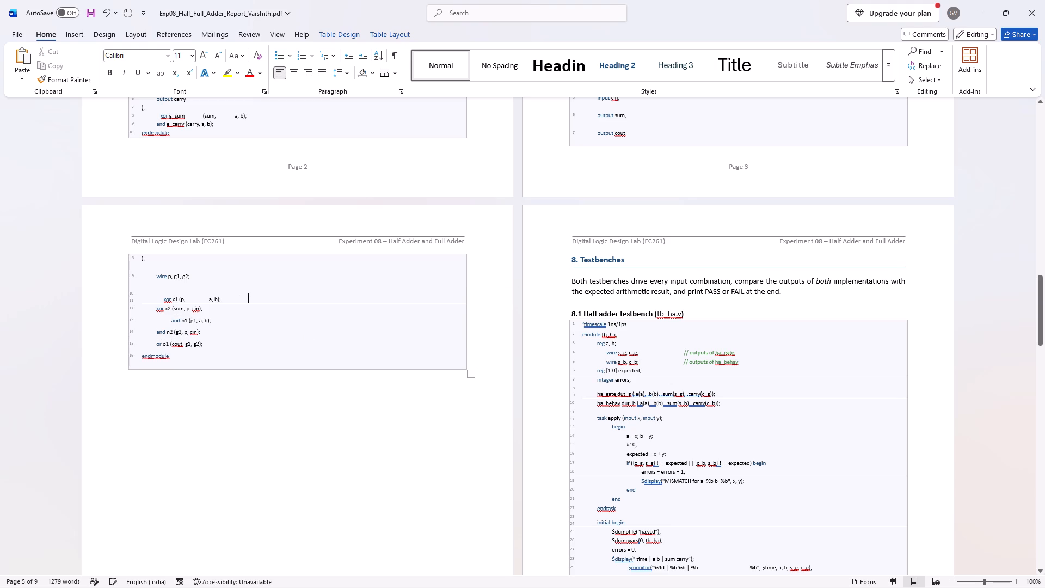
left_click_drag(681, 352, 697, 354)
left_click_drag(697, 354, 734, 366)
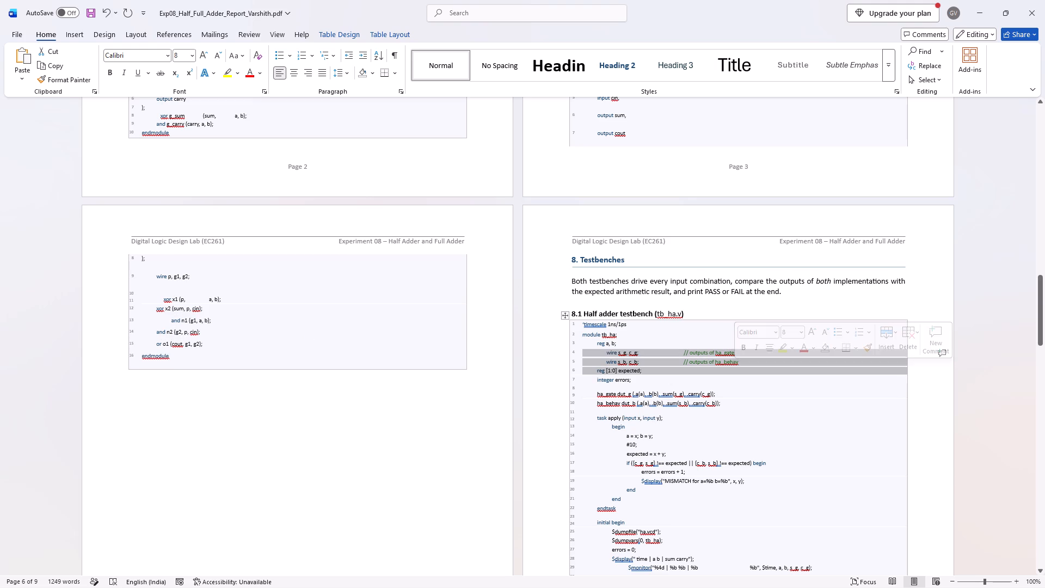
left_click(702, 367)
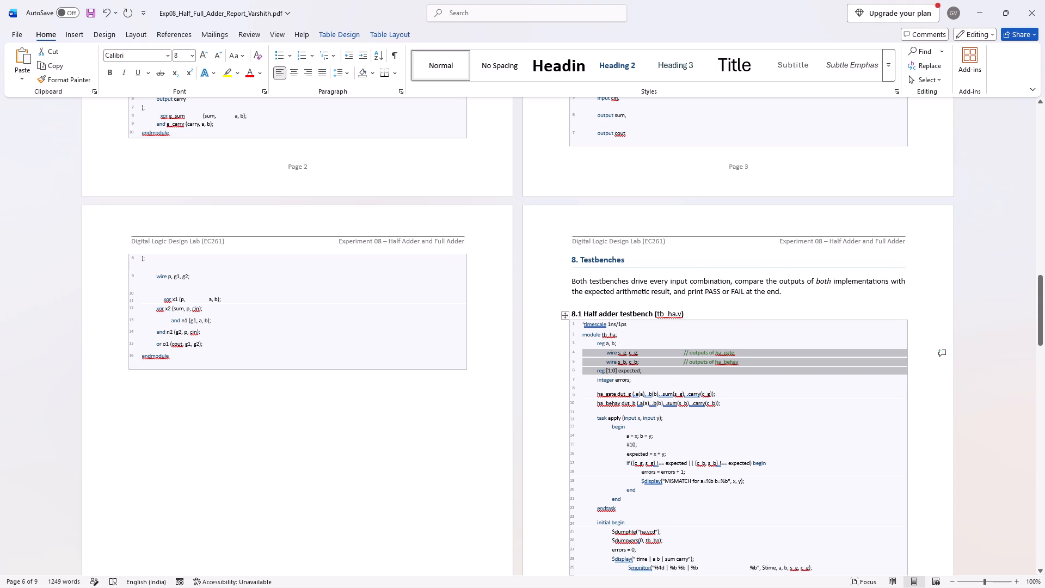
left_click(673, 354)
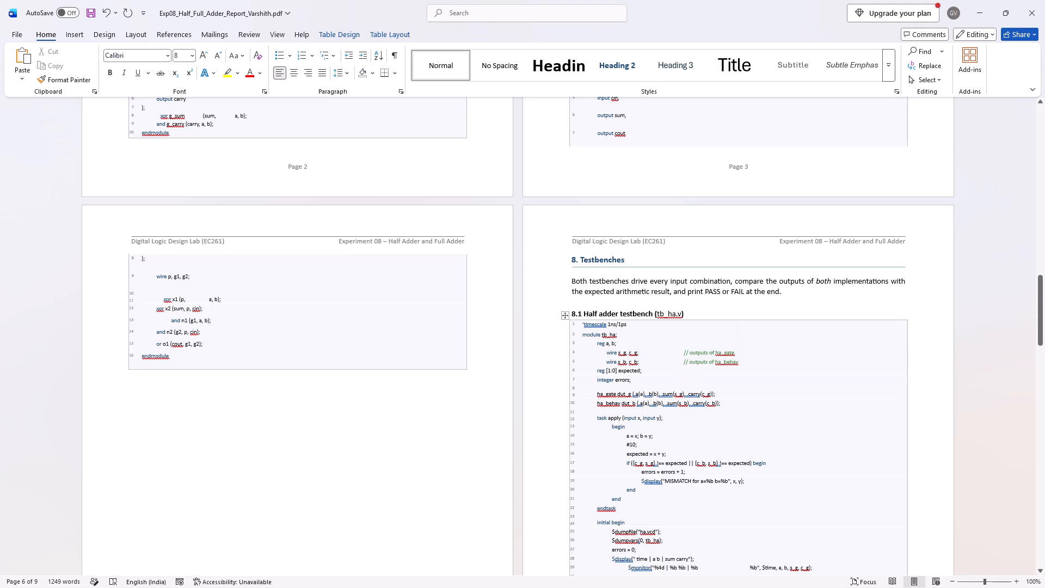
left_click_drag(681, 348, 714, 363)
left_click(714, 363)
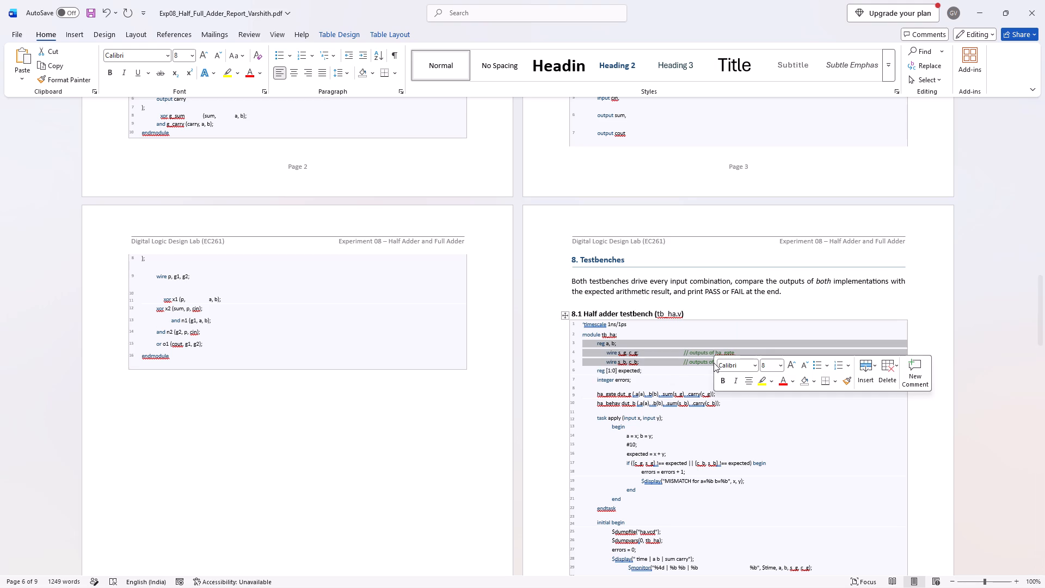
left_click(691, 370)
Delete the "// outputs of ha_behav" comment from line 5 of the 8.1 half adder testbench code.
left_click(747, 365)
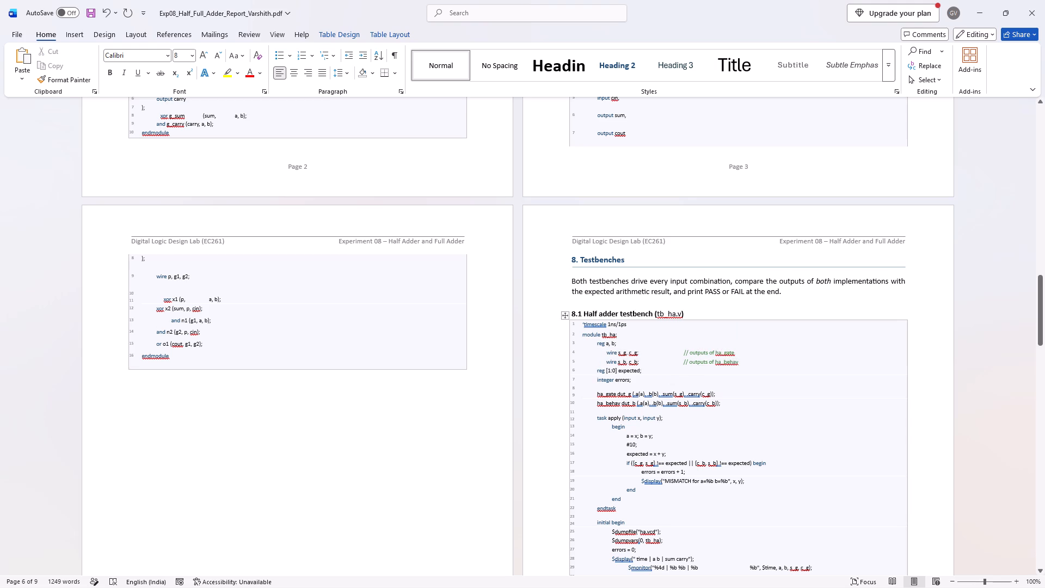
key("BackSpace")
key("BackSpace")
key("BackSpace")
key("BackSpace")
key("BackSpace")
key("BackSpace")
key("BackSpace")
key("BackSpace")
key("BackSpace")
key("BackSpace")
key("BackSpace")
key("BackSpace")
key("BackSpace")
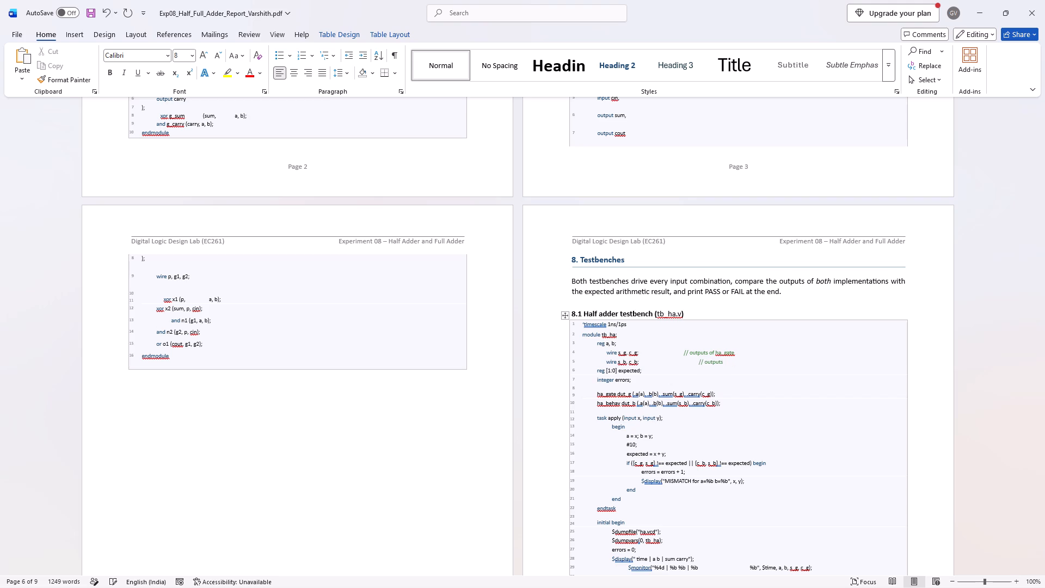
key("BackSpace")
key("BackSpace")
key("BackSpace")
key("BackSpace")
key("BackSpace")
key("BackSpace")
key("BackSpace")
key("BackSpace")
key("BackSpace")
key("BackSpace")
Delete the "// outputs of ha_gate" comment from line 4 of the 8.1 half adder testbench code.
key("Up")
key("Right")
key("Right")
key("Right")
key("Right")
key("Right")
key("Right")
key("Right")
key("Right")
key("Right")
key("BackSpace")
key("BackSpace")
key("BackSpace")
key("BackSpace")
key("BackSpace")
key("BackSpace")
key("BackSpace")
key("BackSpace")
key("BackSpace")
key("BackSpace")
key("BackSpace")
key("BackSpace")
key("BackSpace")
key("BackSpace")
key("BackSpace")
key("BackSpace")
key("BackSpace")
key("BackSpace")
key("BackSpace")
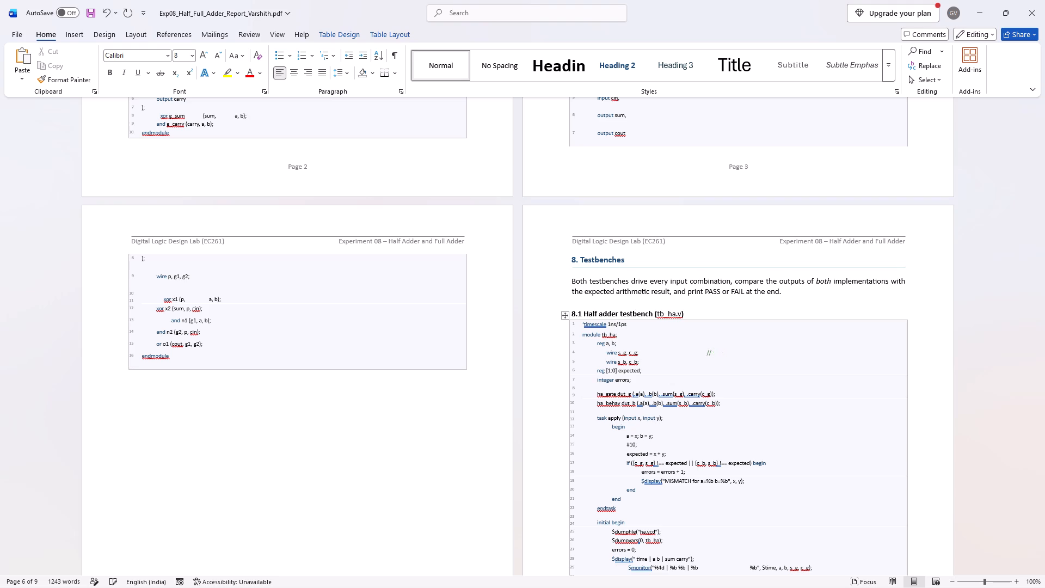
key("BackSpace")
key("BackSpace")
key("BackSpace")
Scale down the half adder circuit diagram above the Figure 1 caption, keeping its proportions.
scroll(747, 365, "down", 1)
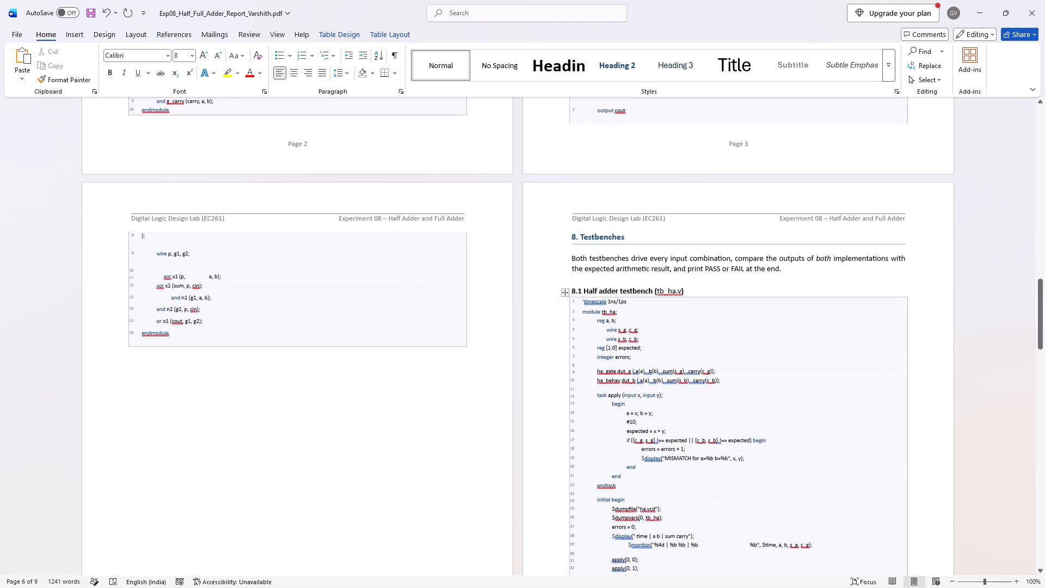
scroll(747, 365, "down", 3)
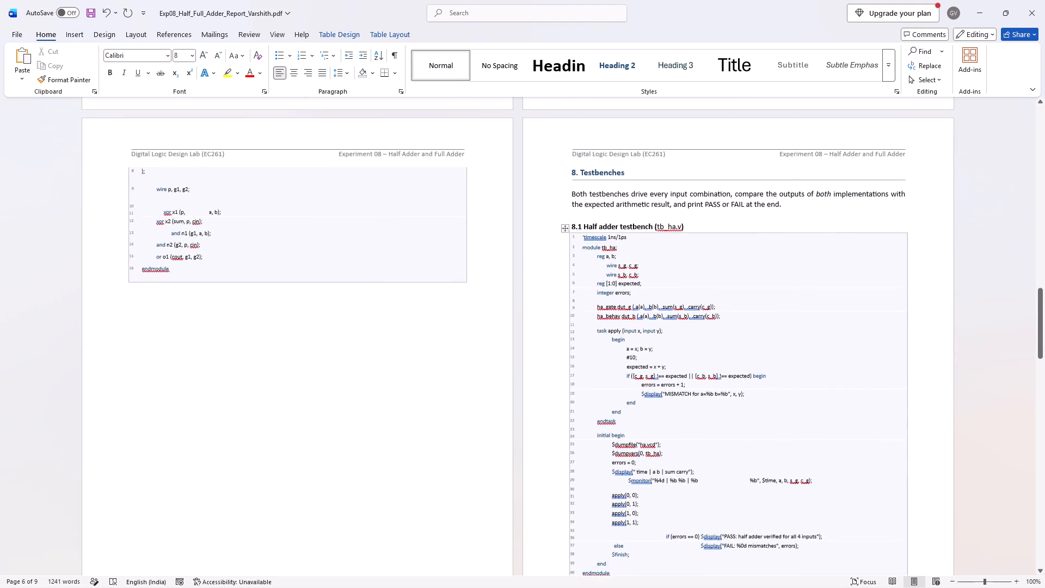
scroll(747, 365, "down", 2)
scroll(747, 365, "up", 6)
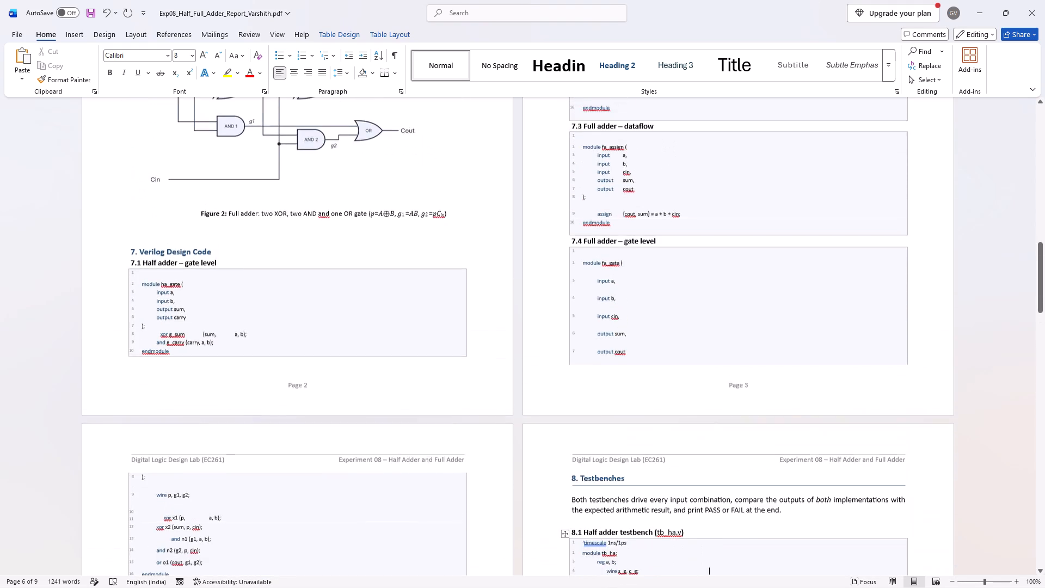
scroll(747, 365, "up", 1)
scroll(747, 365, "down", 1)
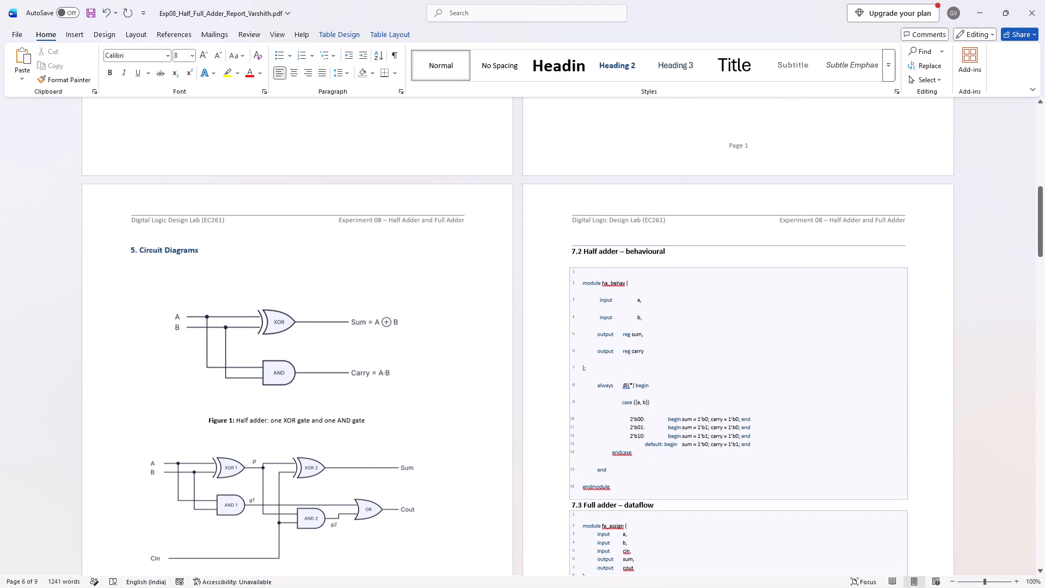
left_click(377, 381)
left_click_drag(426, 408, 380, 385)
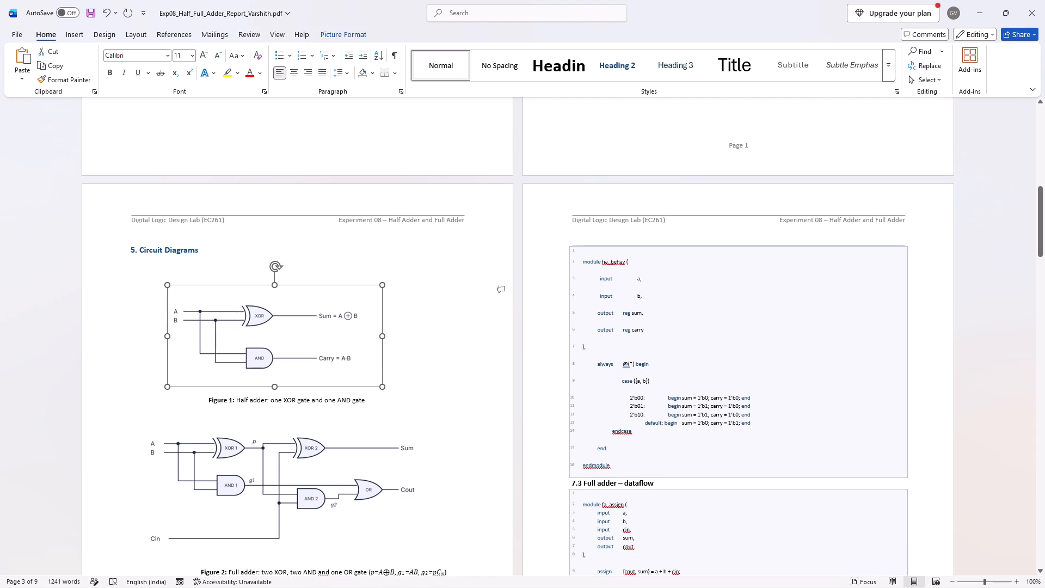
left_click_drag(380, 385, 376, 384)
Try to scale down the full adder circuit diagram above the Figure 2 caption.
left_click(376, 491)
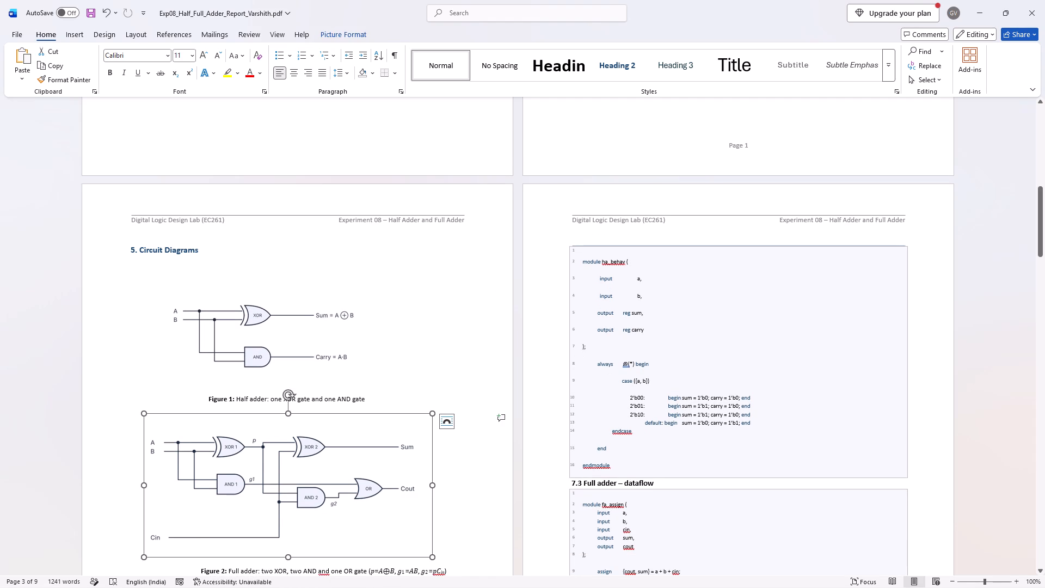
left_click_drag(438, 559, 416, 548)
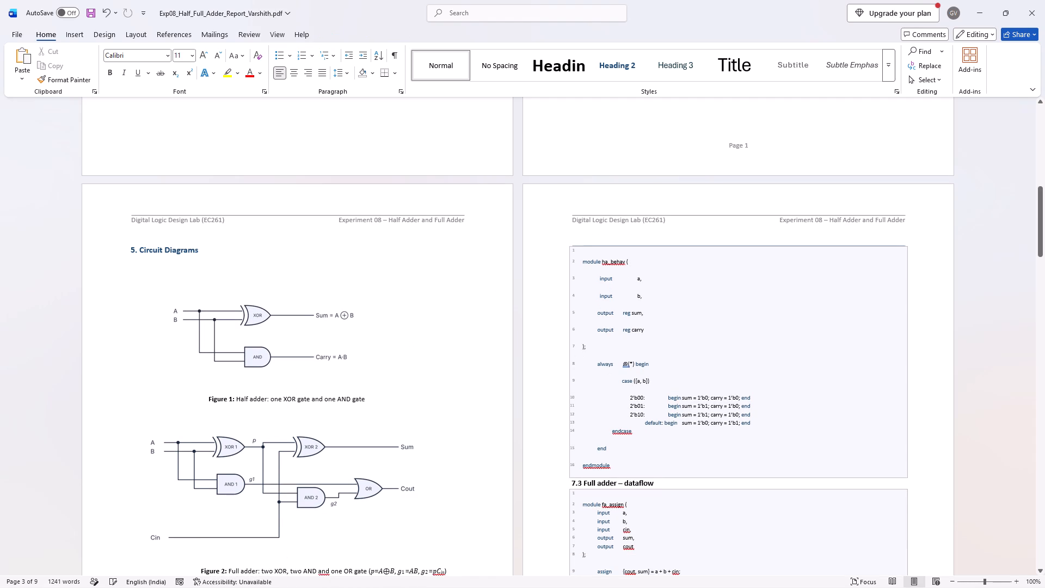
Check the page layout from the Verilog design code through the 8. Testbenches heading and both testbench listings.
scroll(496, 543, "down", 6)
scroll(496, 543, "up", 1)
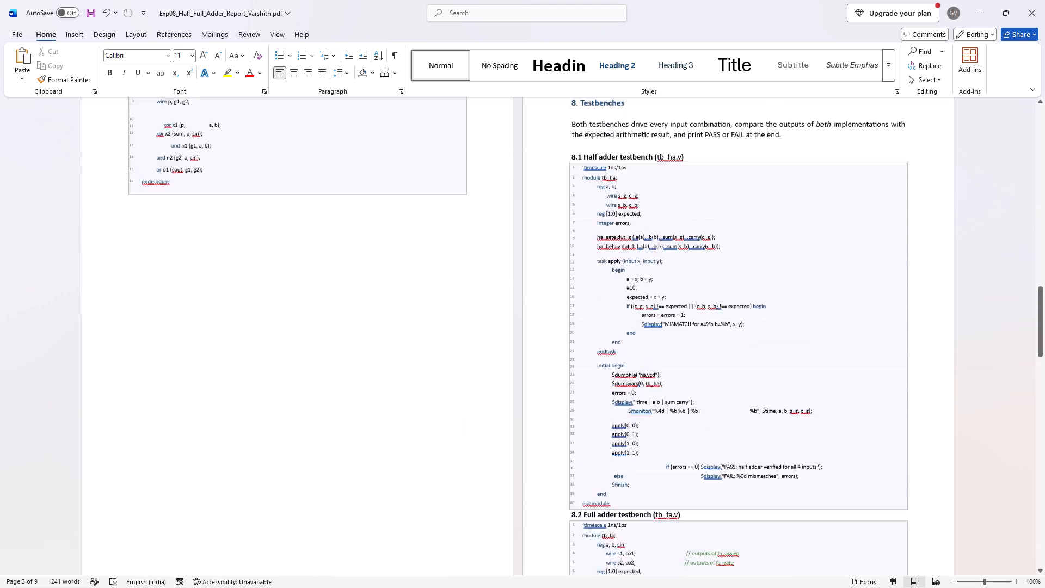
scroll(496, 543, "up", 1)
scroll(653, 346, "down", 3)
scroll(653, 346, "up", 1)
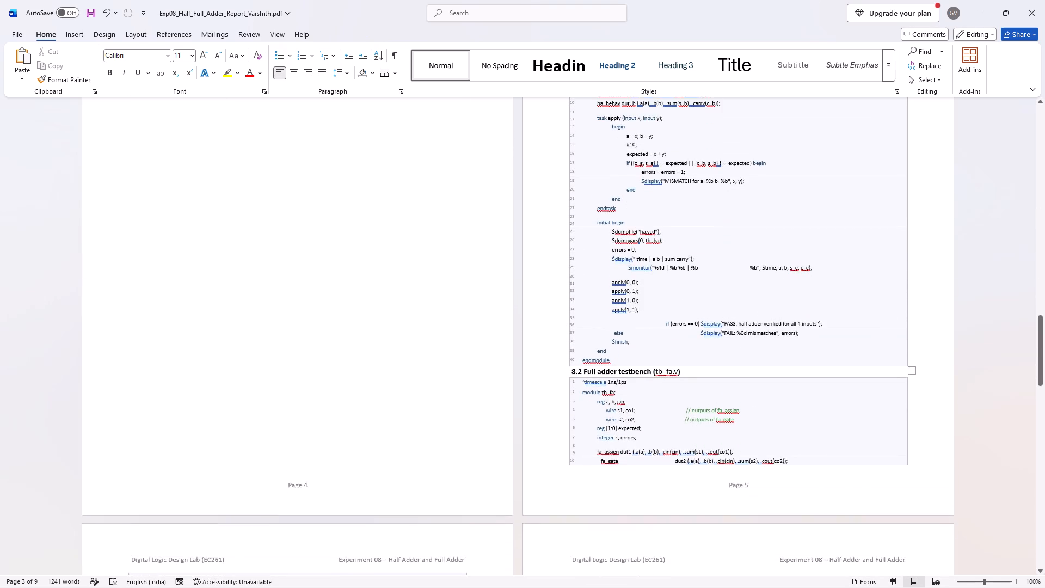
scroll(653, 346, "up", 5)
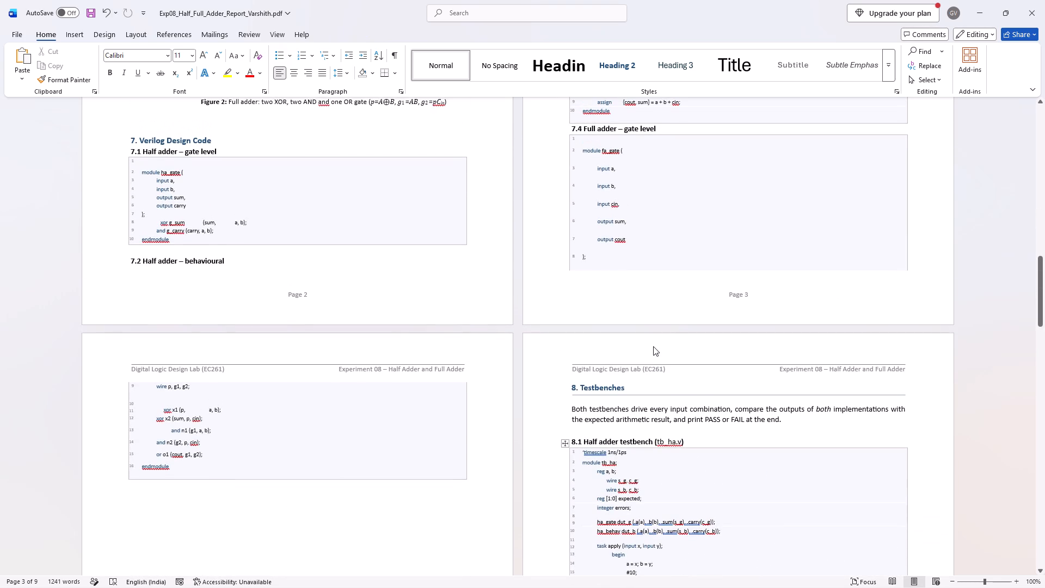
scroll(653, 346, "up", 1)
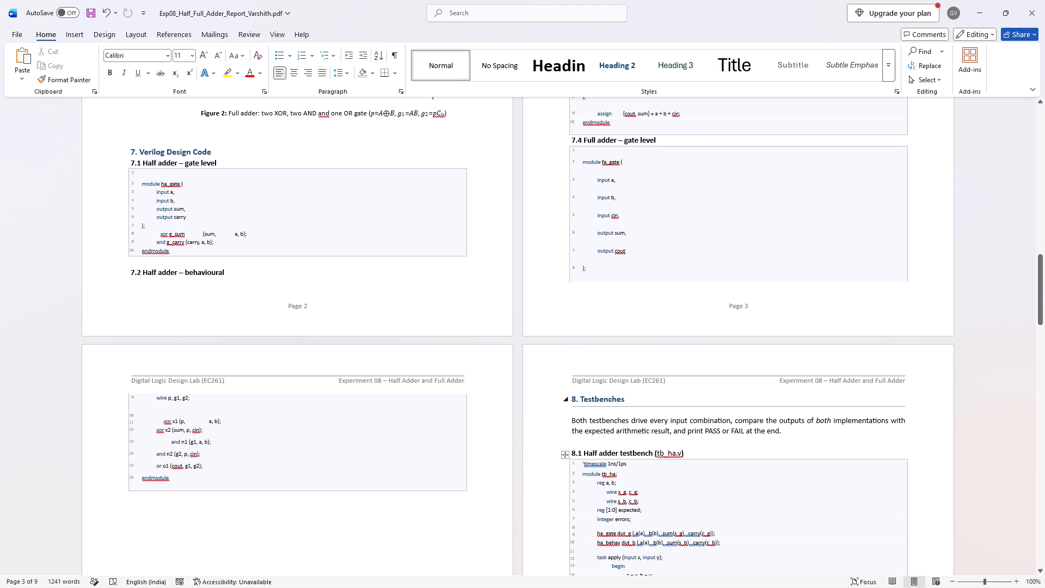
double_click(661, 407)
triple_click(661, 407)
triple_click(661, 407)
left_click(661, 407)
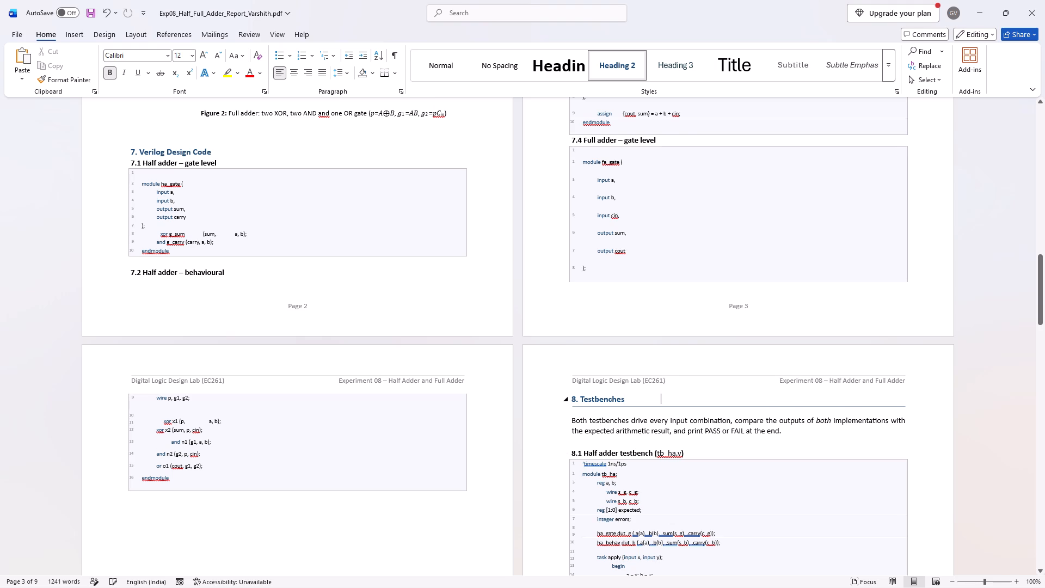
left_click(661, 407)
Delete the "// outputs of fa_assign" comment from line 4 of the 8.2 full adder testbench code.
scroll(597, 440, "down", 6)
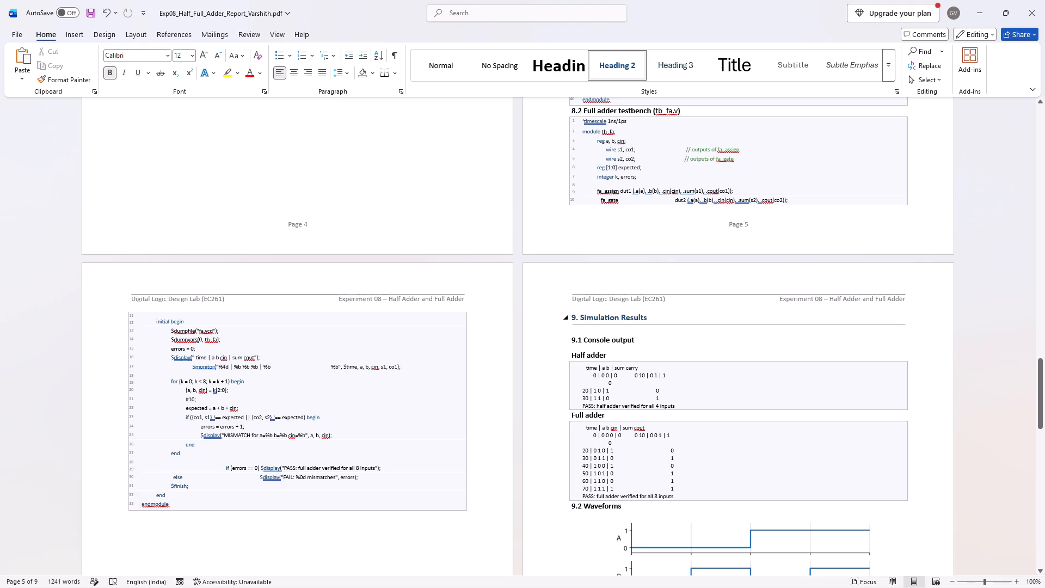
scroll(624, 402, "up", 4)
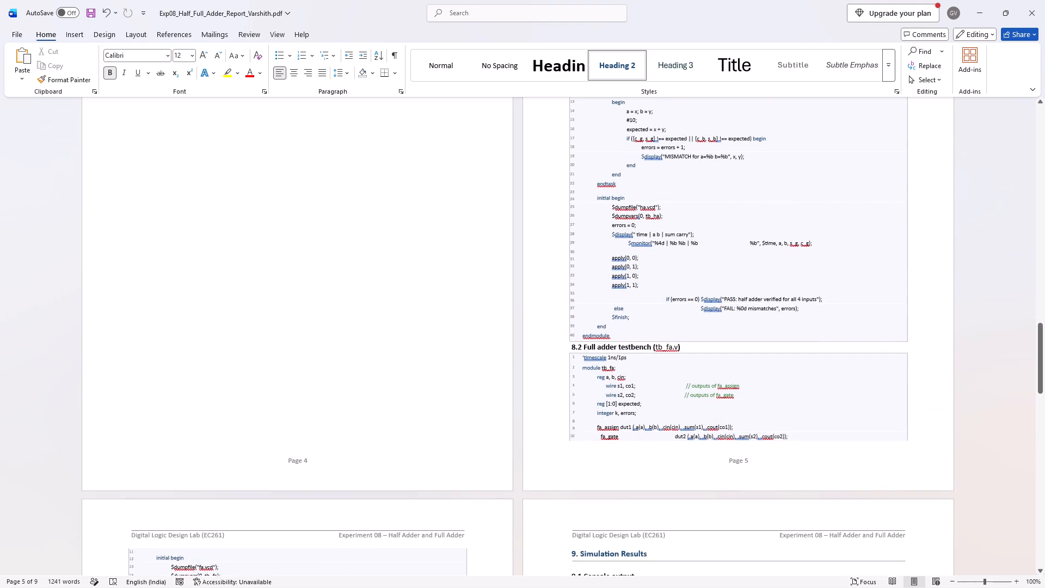
left_click(742, 388)
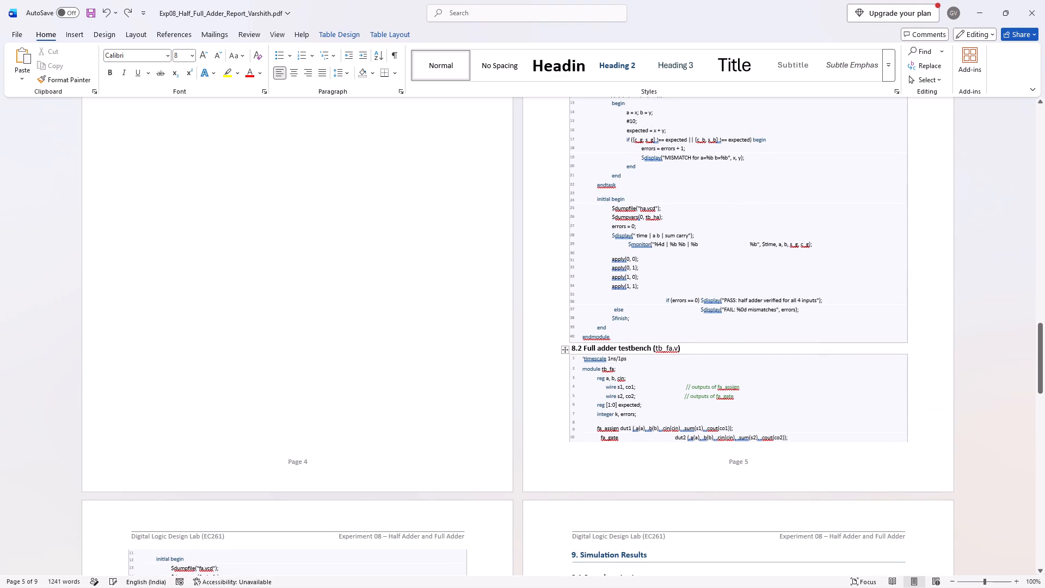
key("BackSpace")
key("BackSpace")
key("BackSpace")
key("BackSpace")
key("BackSpace")
key("BackSpace")
key("BackSpace")
key("BackSpace")
key("BackSpace")
key("BackSpace")
key("BackSpace")
key("BackSpace")
key("BackSpace")
key("BackSpace")
key("BackSpace")
key("BackSpace")
key("BackSpace")
key("BackSpace")
key("BackSpace")
key("BackSpace")
key("BackSpace")
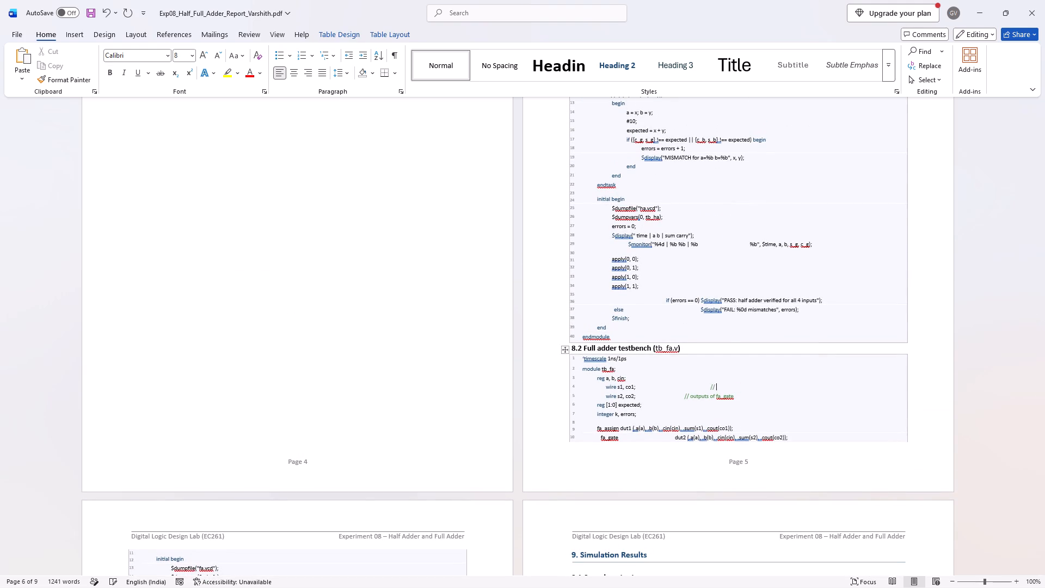
key("BackSpace")
key("BackSpace")
Delete the "// outputs of fa_gate" comment from line 5 of the 8.2 full adder testbench code.
left_click(735, 397)
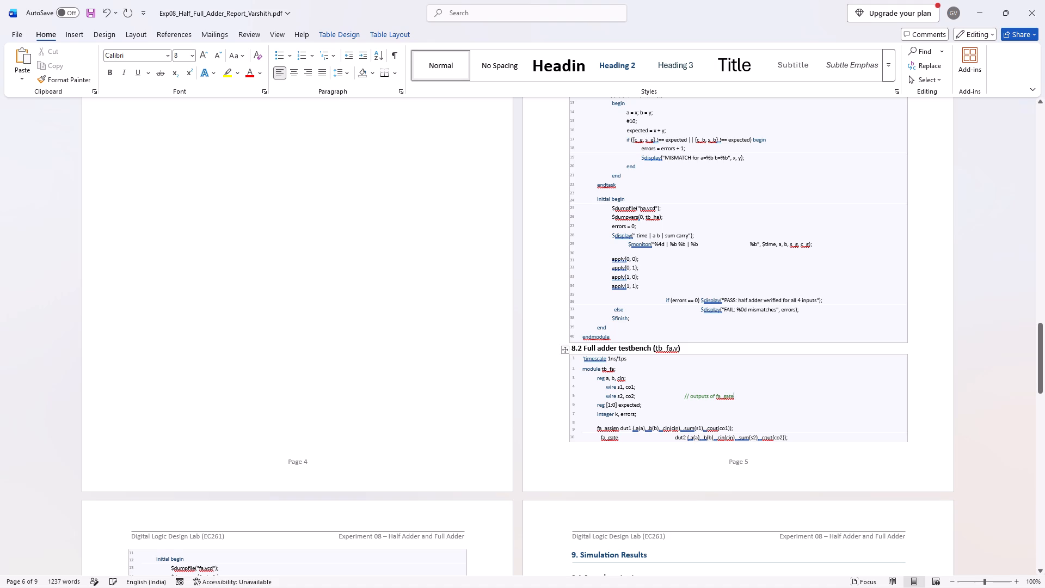
key("BackSpace")
key("BackSpace")
key("BackSpace")
key("BackSpace")
key("BackSpace")
key("BackSpace")
key("BackSpace")
key("BackSpace")
key("BackSpace")
key("BackSpace")
key("BackSpace")
key("BackSpace")
key("BackSpace")
key("BackSpace")
key("BackSpace")
key("BackSpace")
key("BackSpace")
key("BackSpace")
key("BackSpace")
key("BackSpace")
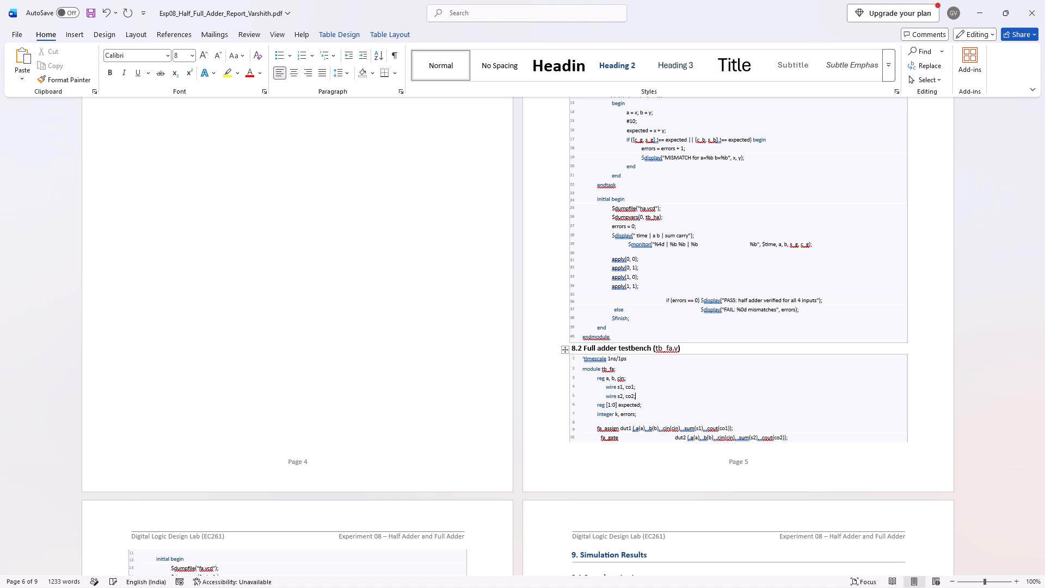
Scale down the half adder waveform image above the Figure 3 caption in section 9.2.
scroll(741, 410, "down", 6)
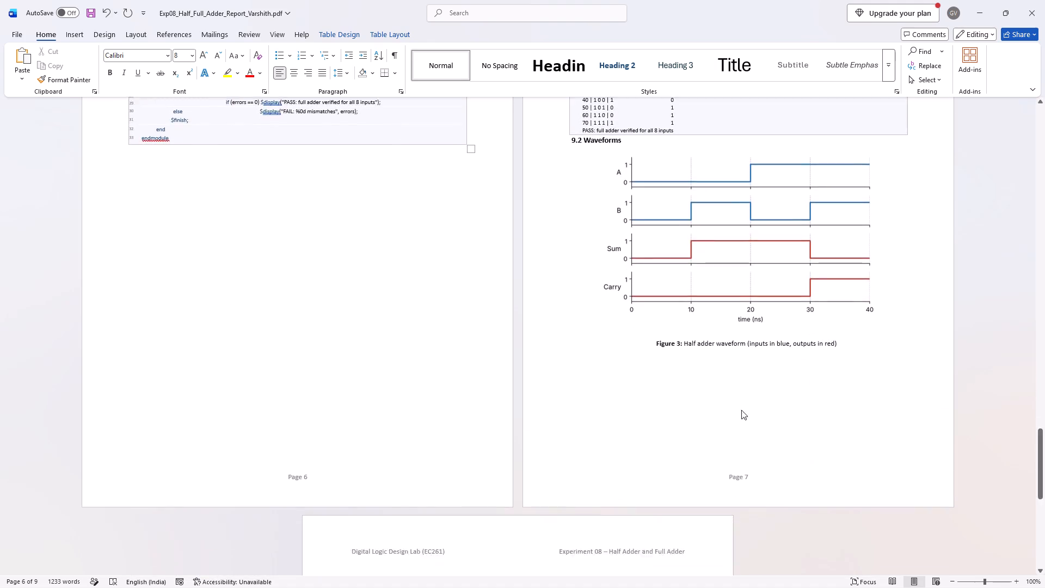
scroll(741, 410, "down", 4)
scroll(741, 410, "up", 6)
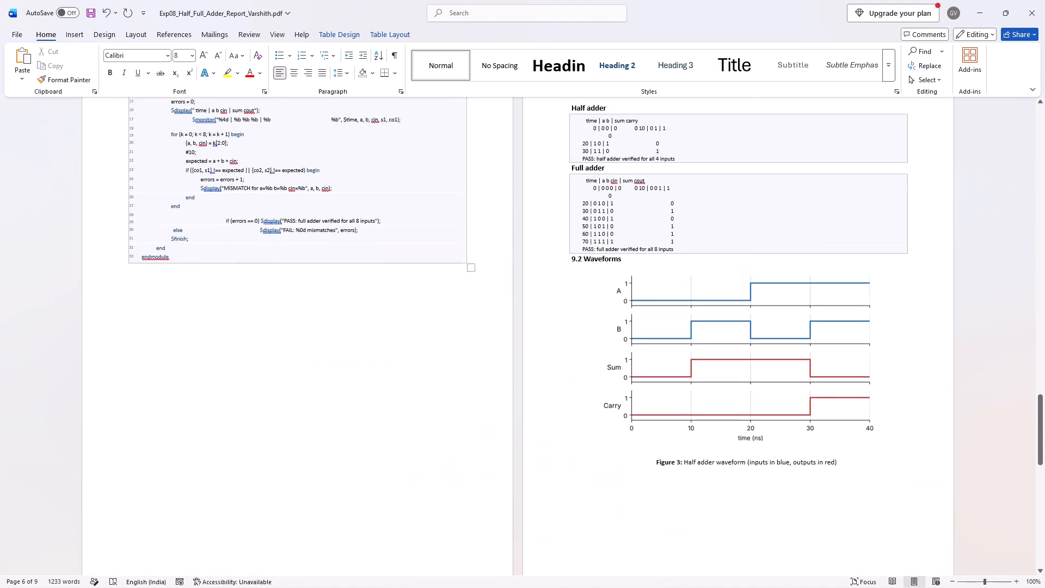
scroll(741, 410, "up", 1)
left_click(756, 409)
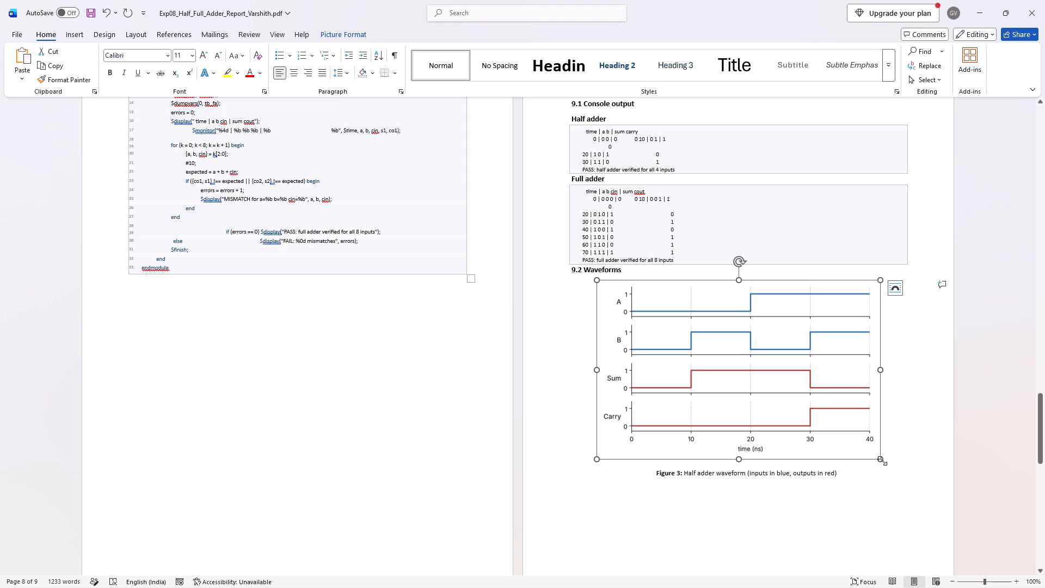
left_click_drag(882, 461, 862, 446)
Pull the "9. Simulation Results" heading and its content up to directly below the 8.2 full adder testbench code.
scroll(576, 442, "up", 2)
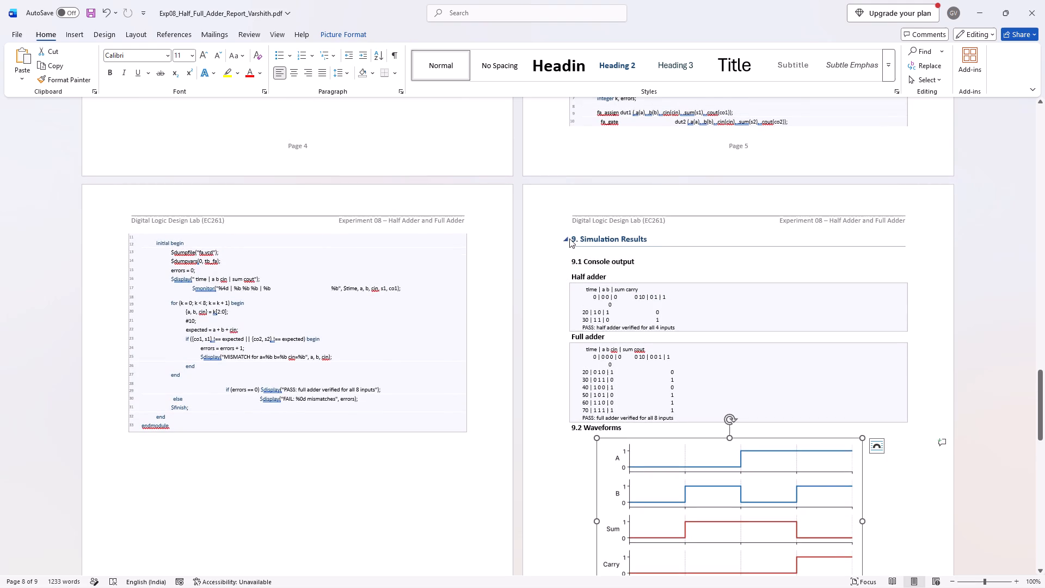
left_click(573, 241)
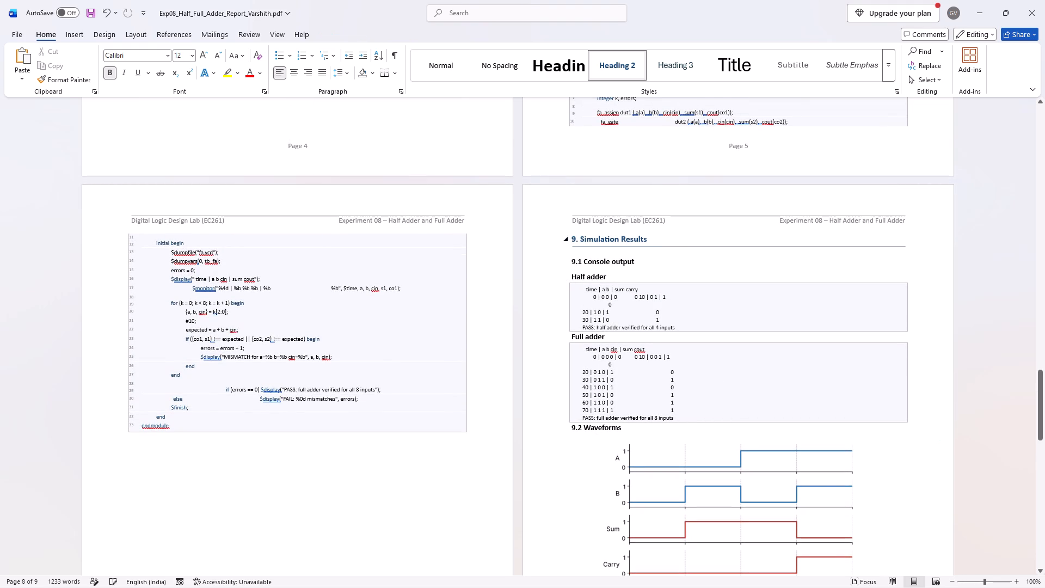
key("BackSpace")
key("BackSpace")
key("BackSpace")
key("BackSpace")
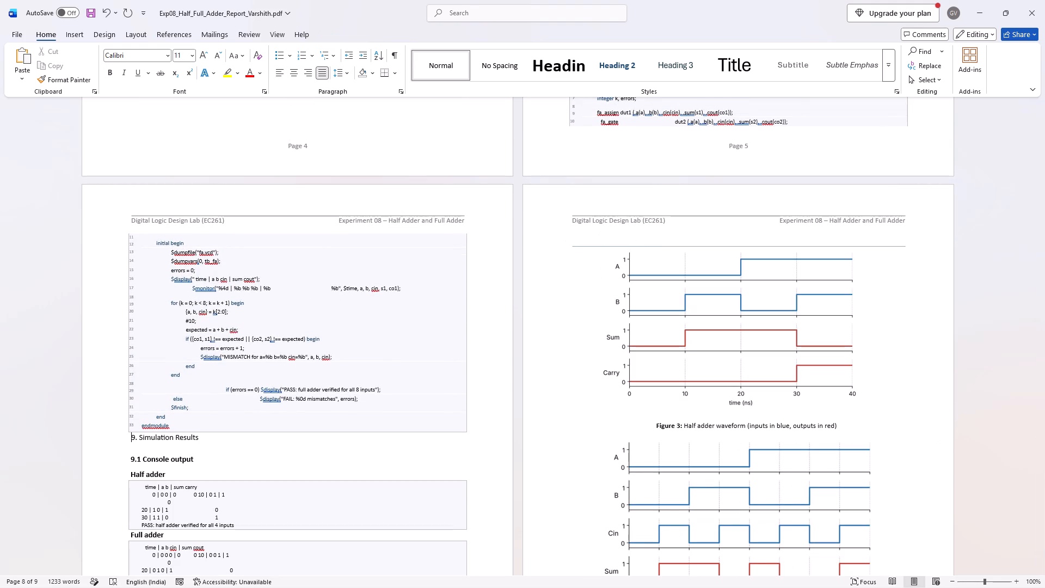
Format the "9. Simulation Results" heading text in blue at 16 pt.
scroll(271, 384, "down", 2)
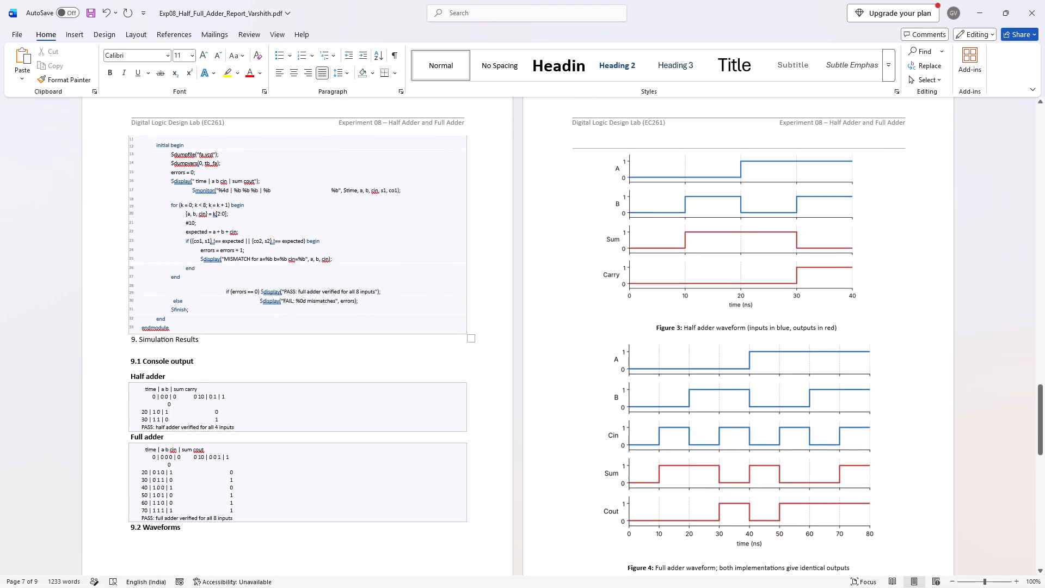
left_click_drag(205, 344, 131, 337)
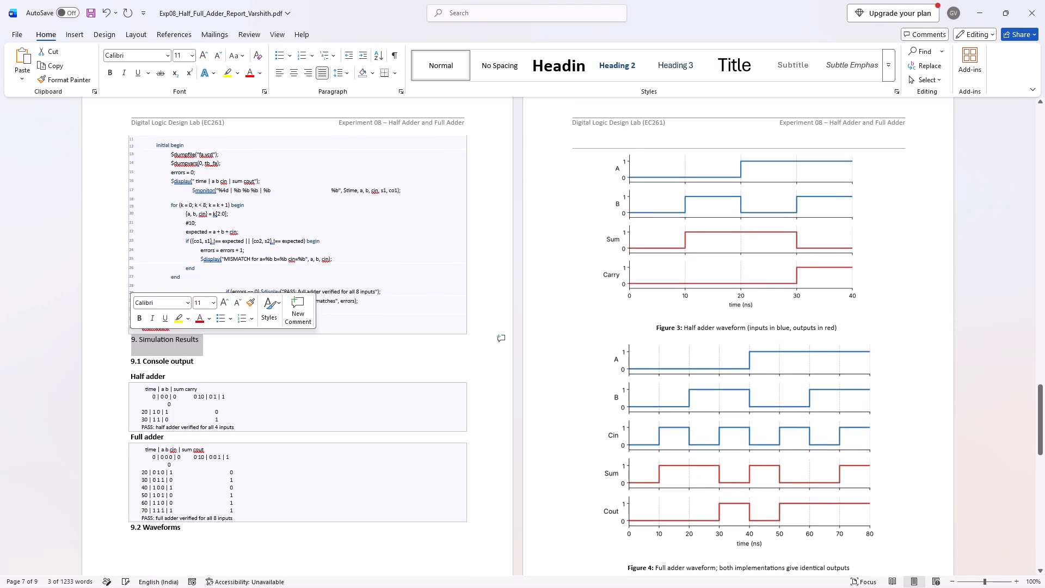
left_click(207, 318)
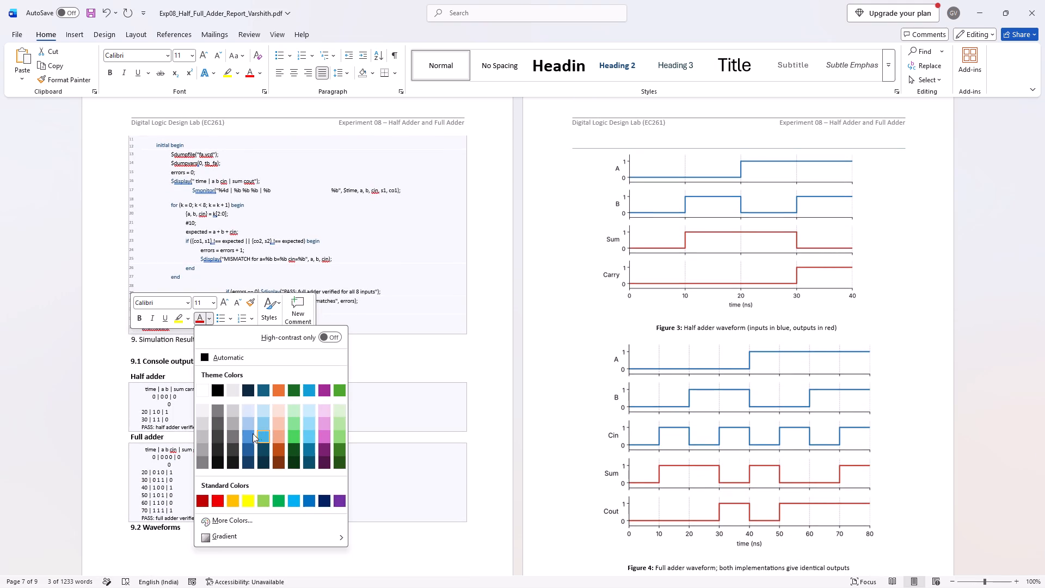
left_click(248, 434)
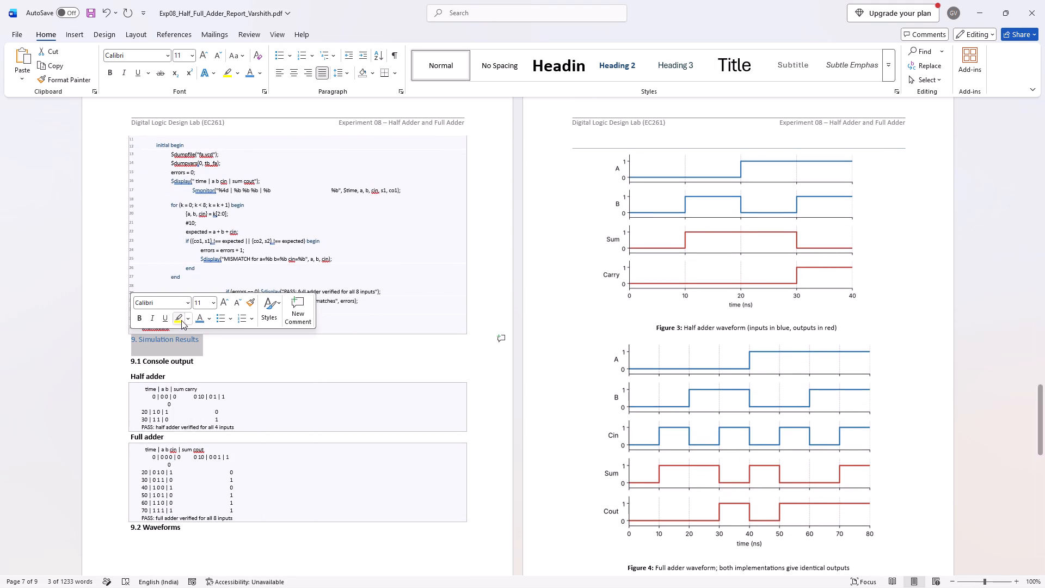
left_click(214, 305)
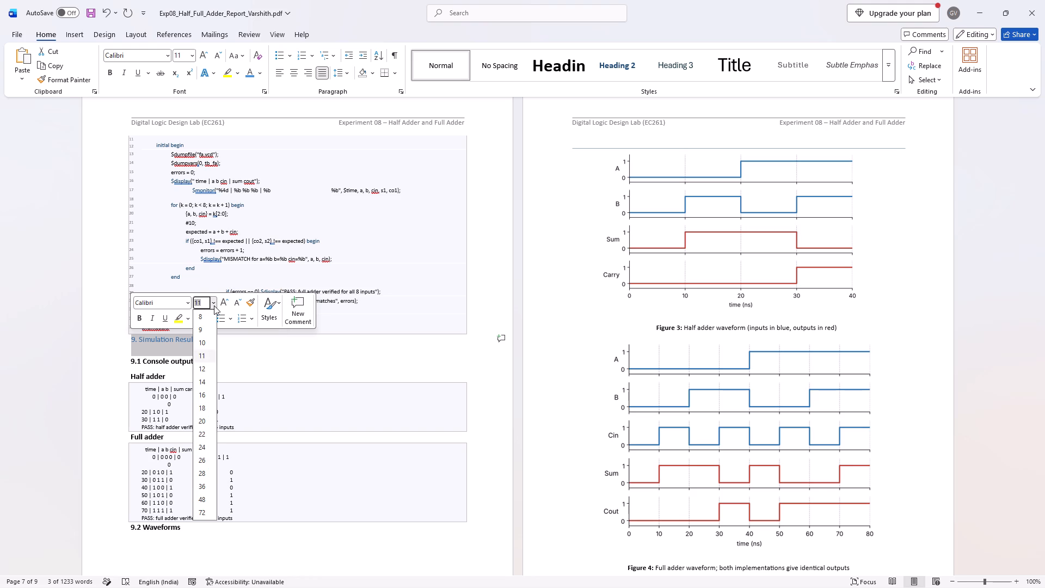
left_click(204, 397)
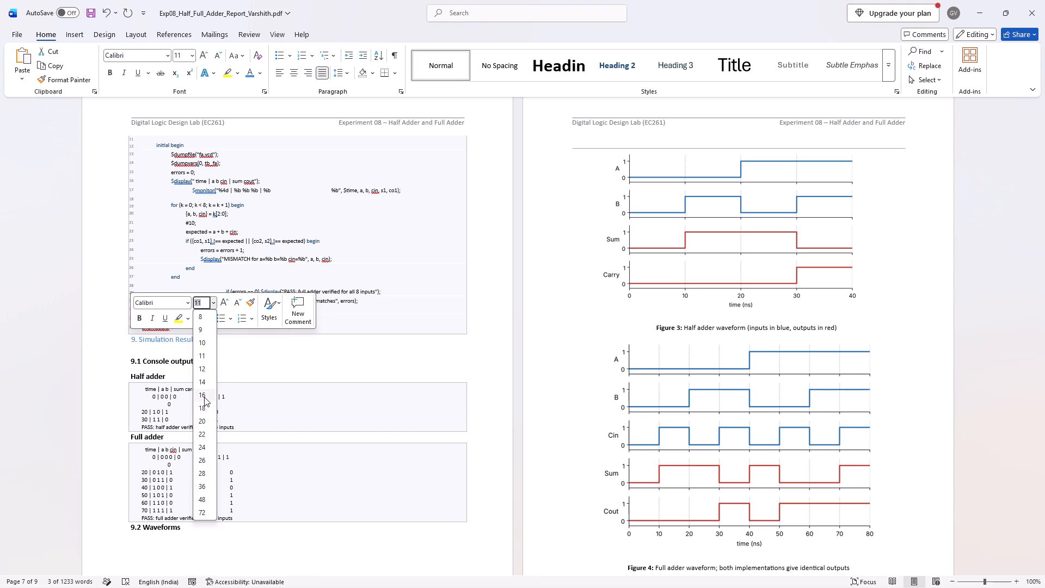
left_click(282, 352)
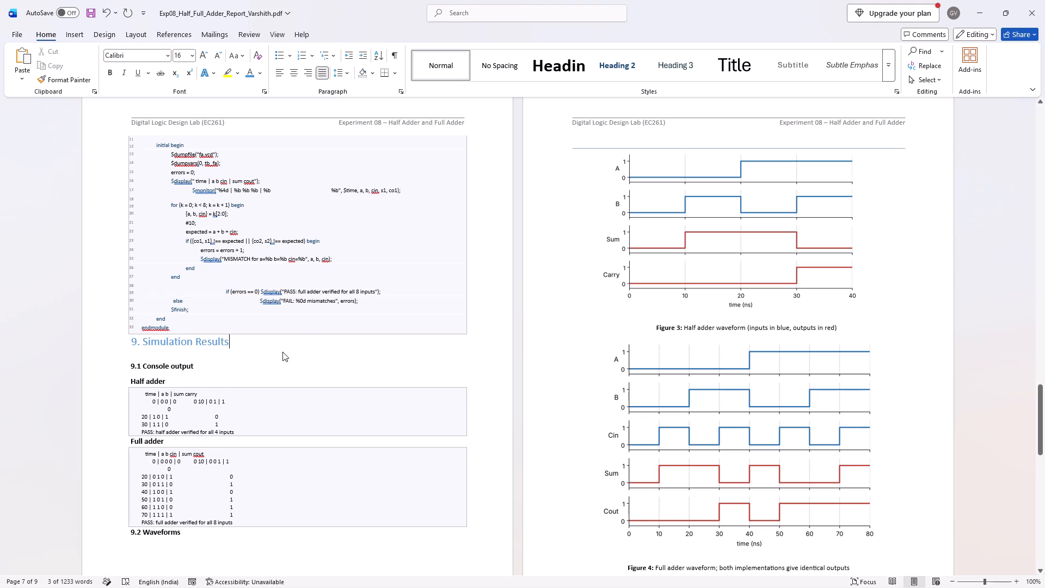
Insert a blank line between the 8.2 full adder testbench code and the "9. Simulation Results" heading.
left_click(133, 338)
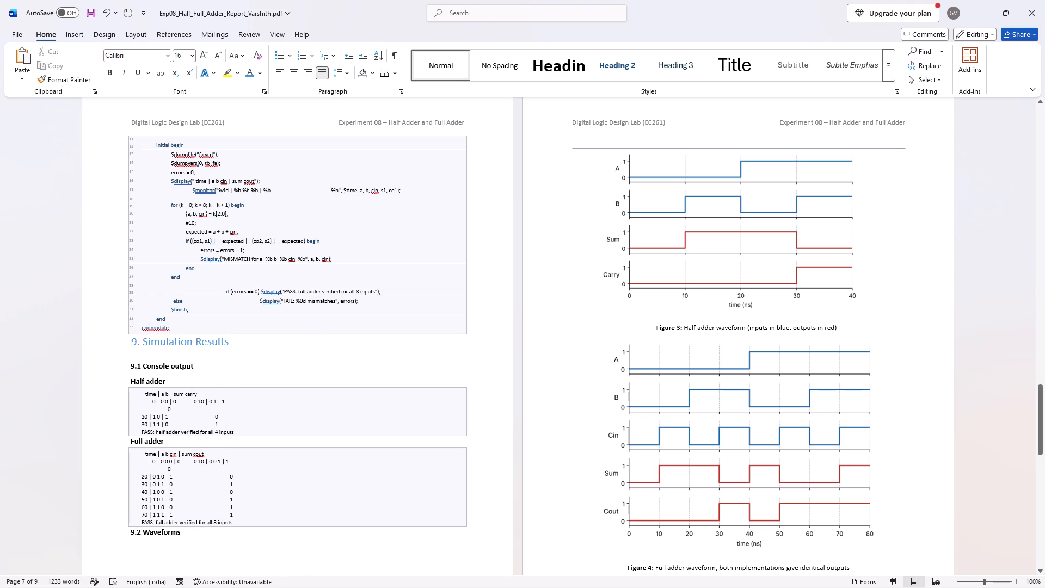
key("Return")
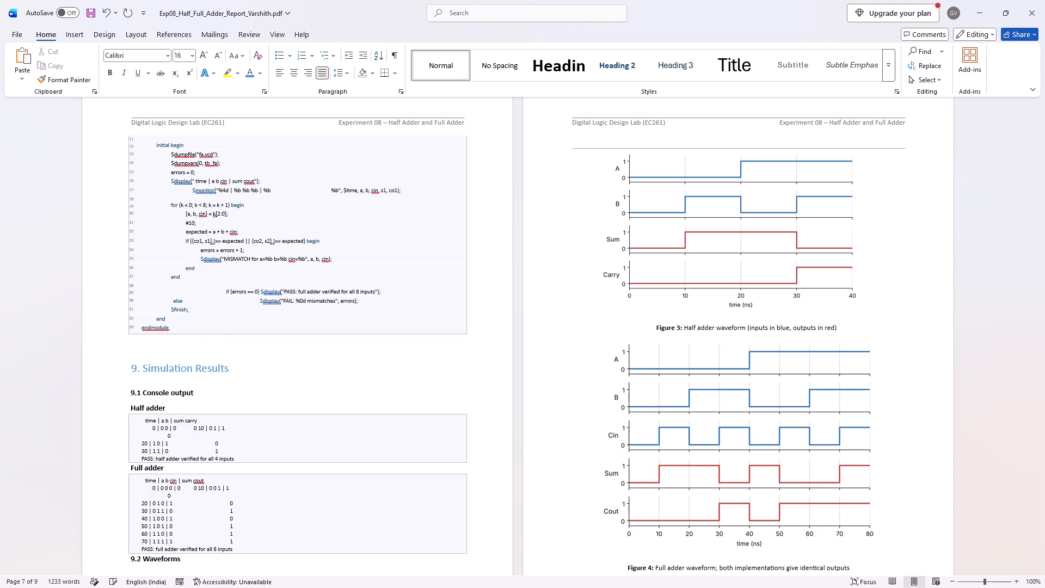
Recolor the "9. Simulation Results" heading text in a darker blue.
left_click_drag(237, 367, 235, 367)
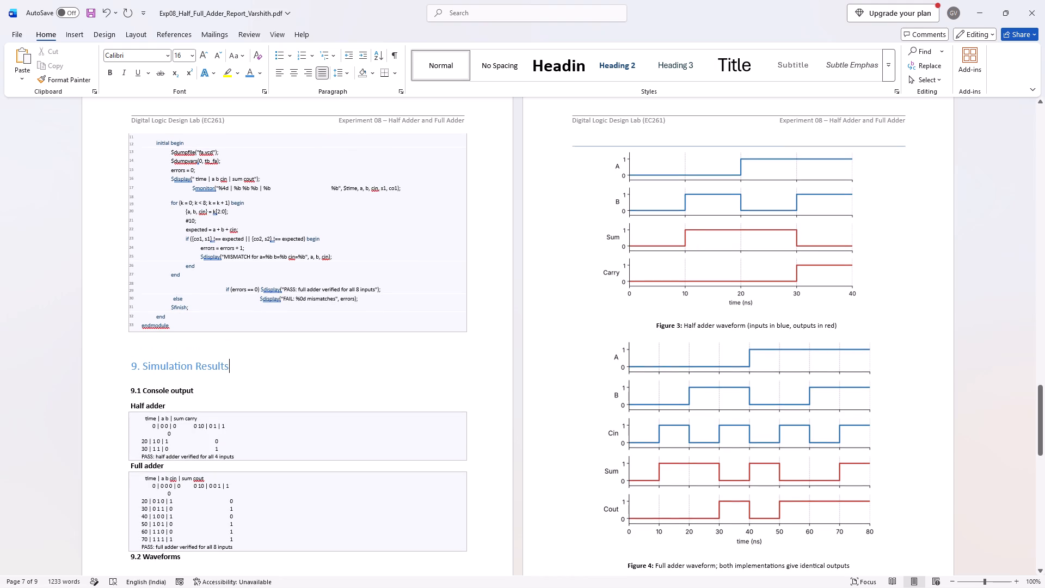
left_click_drag(235, 367, 130, 358)
left_click(205, 344)
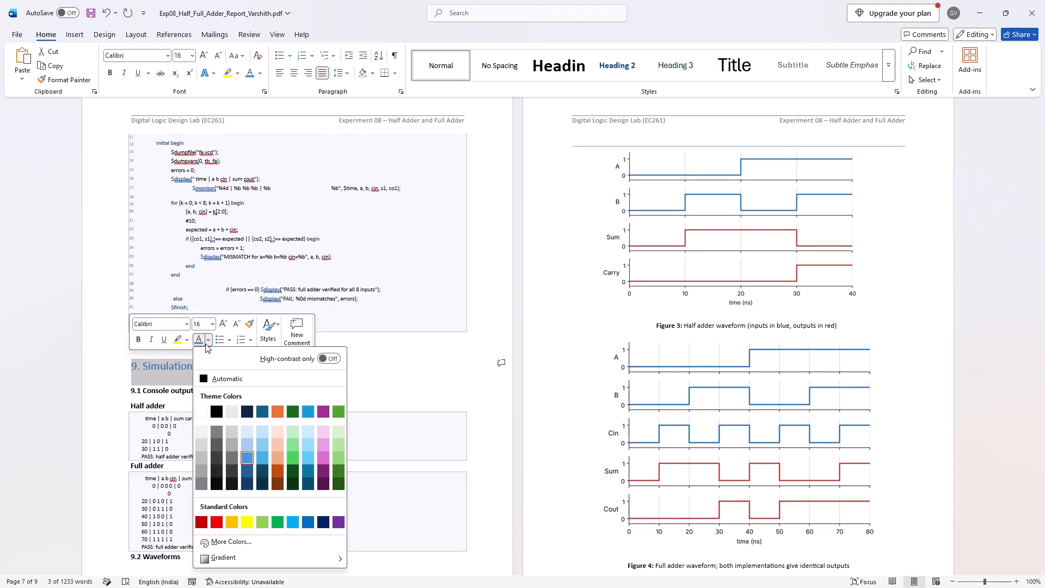
left_click(251, 468)
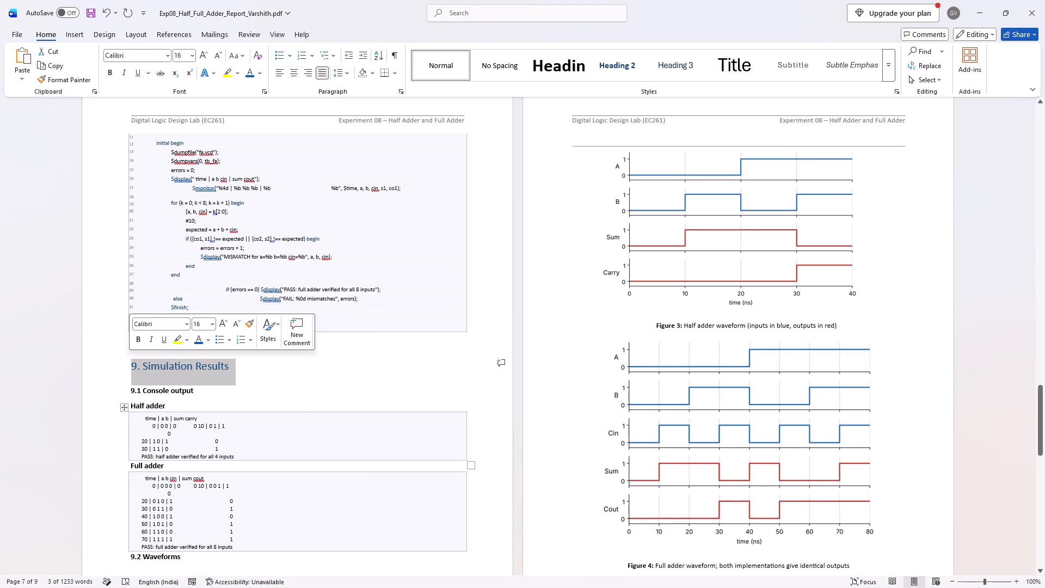
left_click(319, 399)
Insert blank lines above the "9.2 Waveforms" heading to move it onto the next page with its figures.
scroll(319, 399, "down", 1)
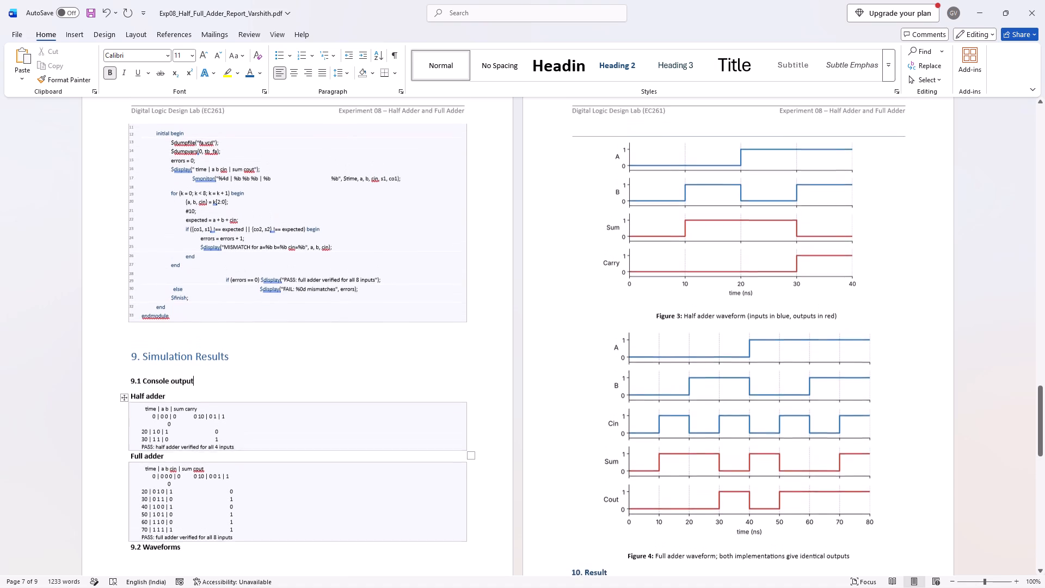
scroll(319, 399, "down", 1)
left_click(129, 532)
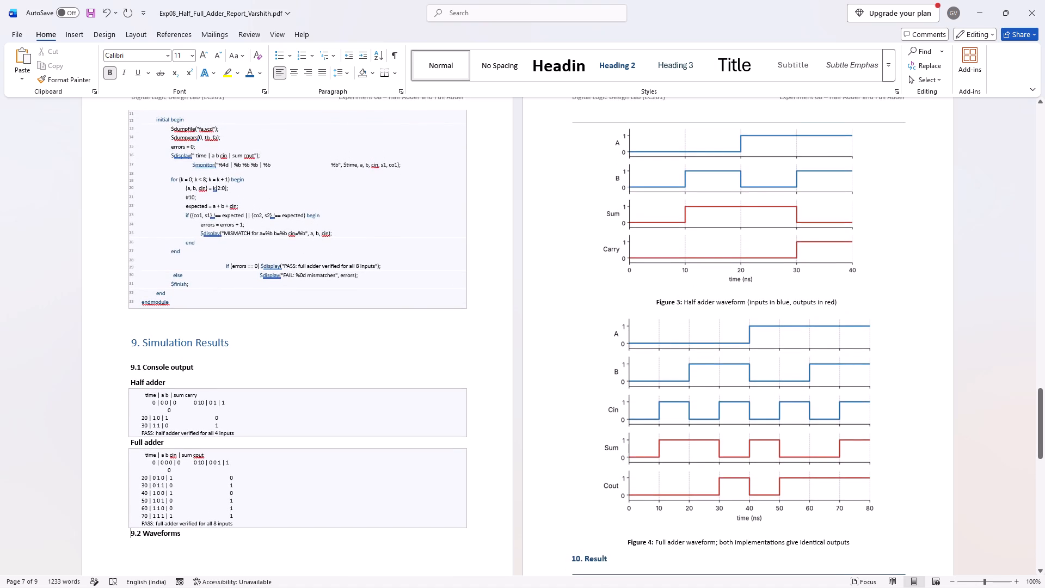
key("Return")
key("Return")
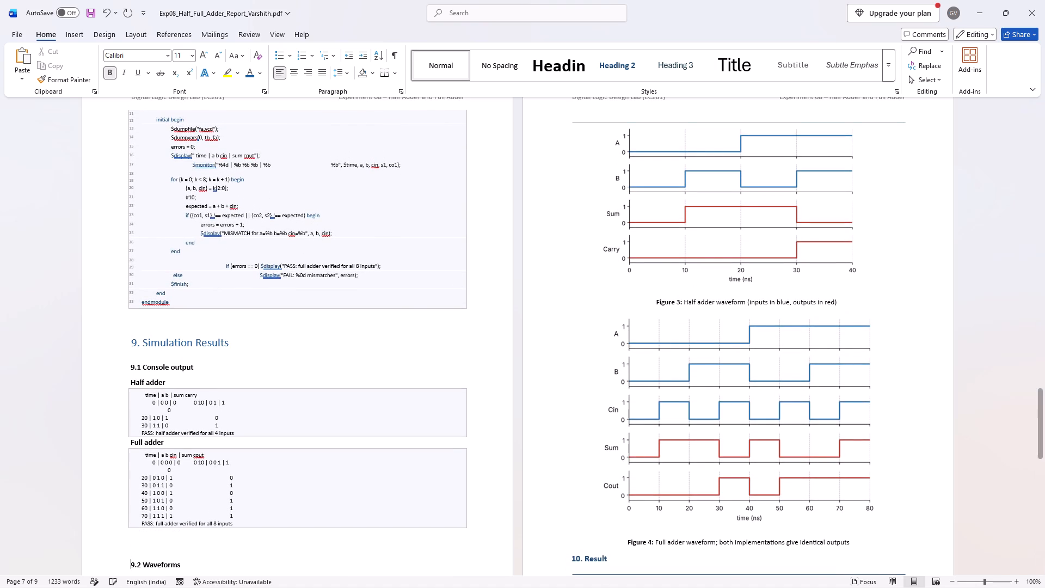
key("Return")
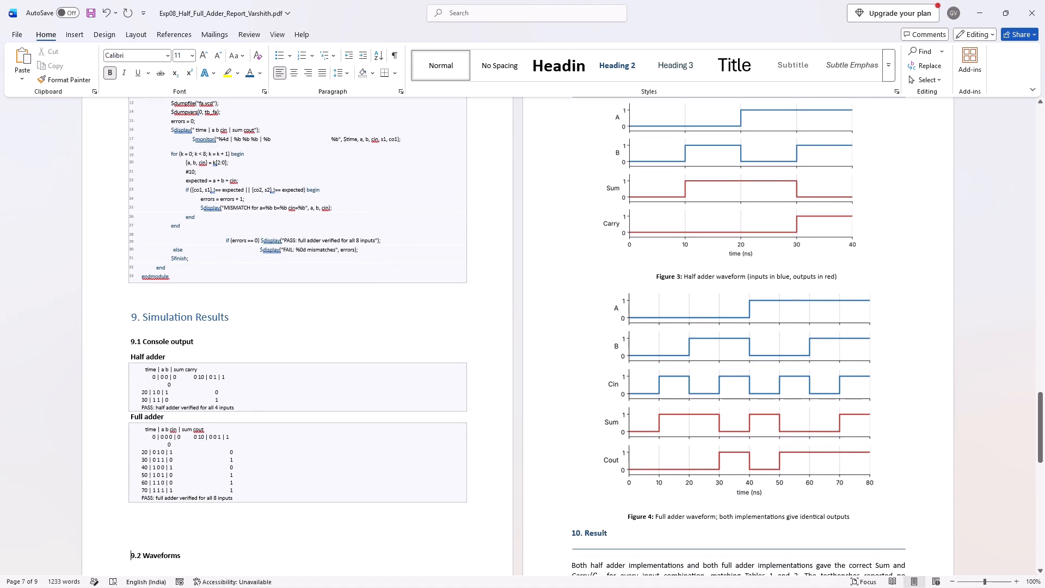
key("Return")
scroll(117, 552, "down", 3)
scroll(117, 552, "up", 1)
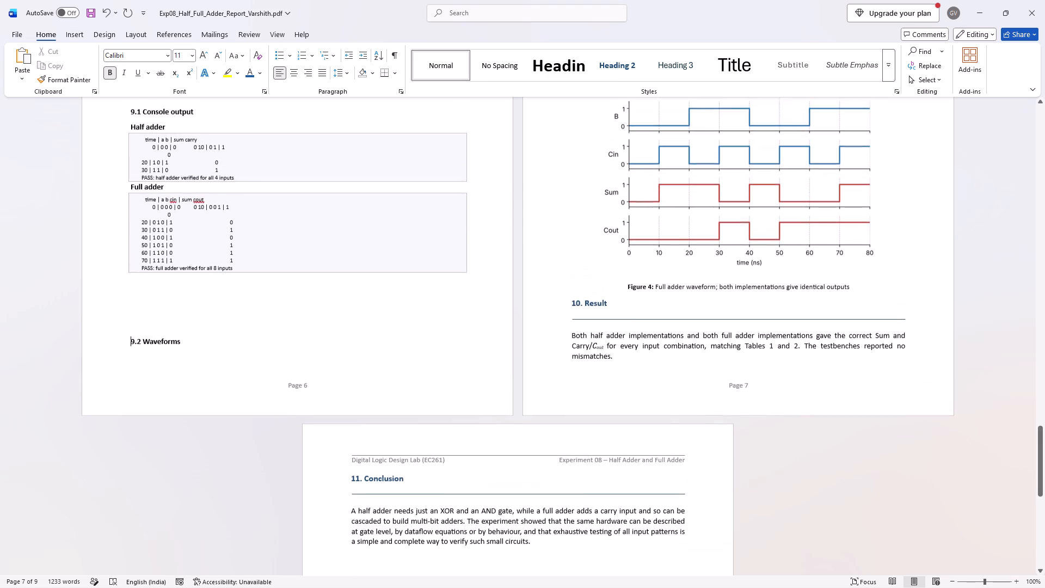
scroll(117, 552, "up", 1)
key("Return")
key("Return")
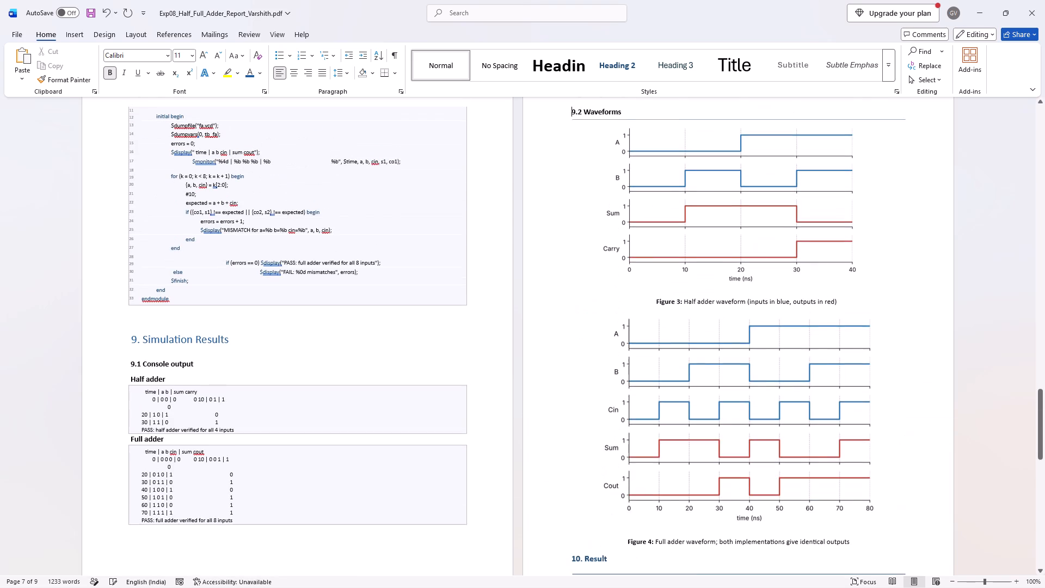
Add blank space above the "Full adder" and "Half adder" labels in section 9.1 Console output.
left_click(129, 442)
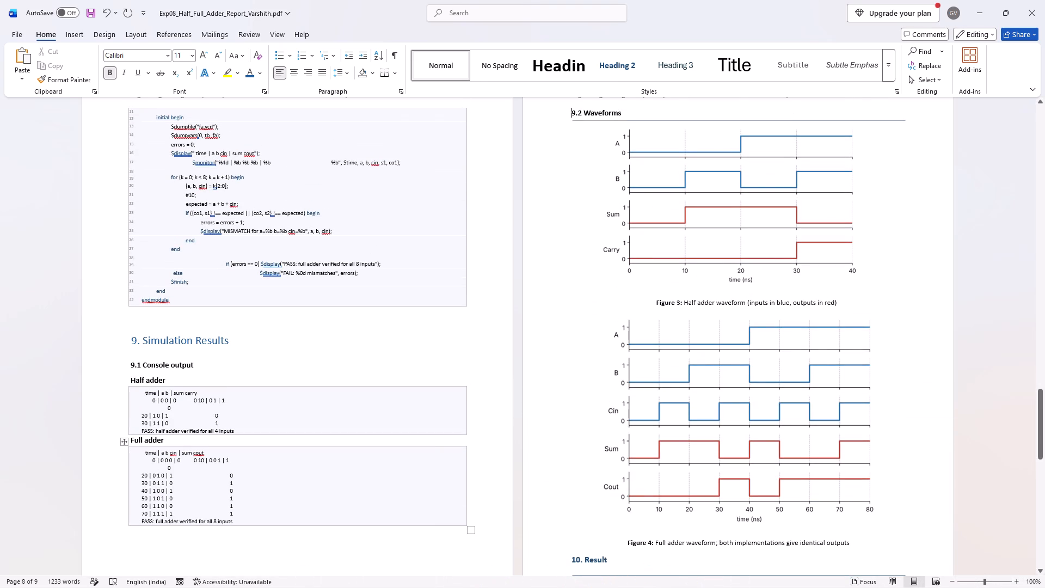
key("Return")
key("Return")
key("Return")
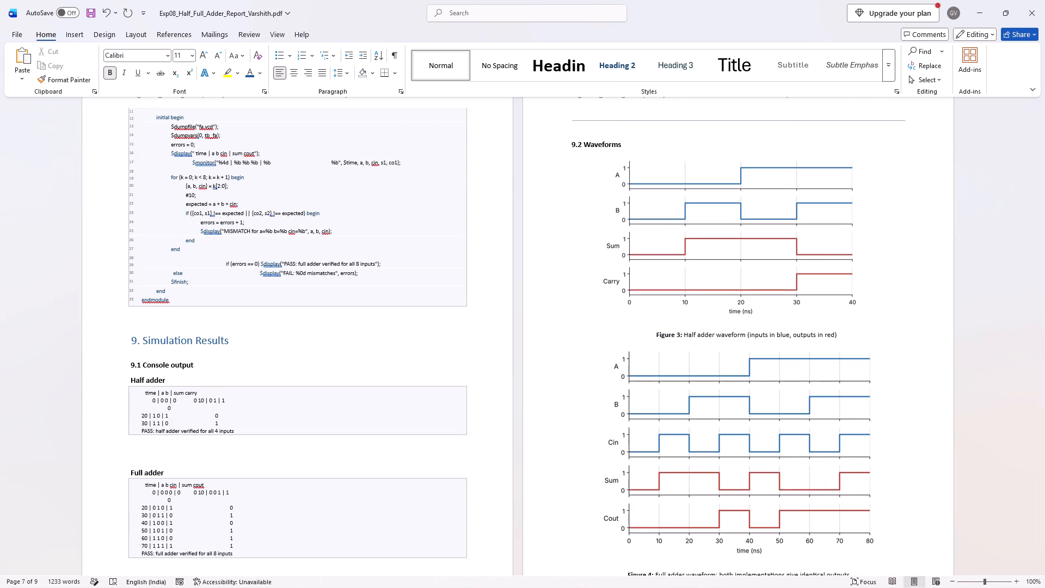
left_click(130, 379)
key("Return")
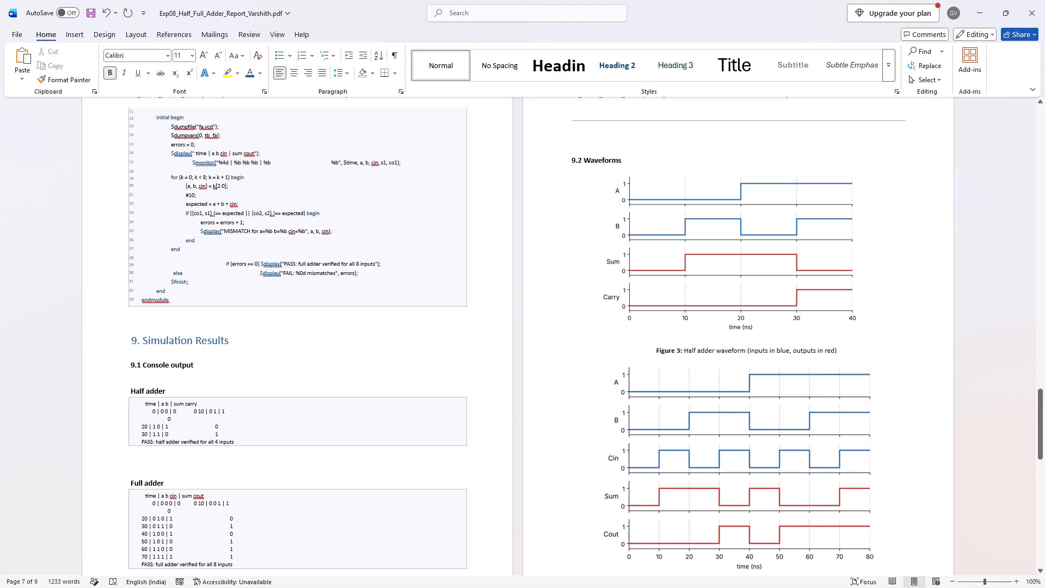
Pull the "8. Testbenches" heading and its content up to directly below the preceding full adder code block.
scroll(386, 378, "up", 2)
scroll(386, 378, "down", 1)
scroll(386, 378, "up", 3)
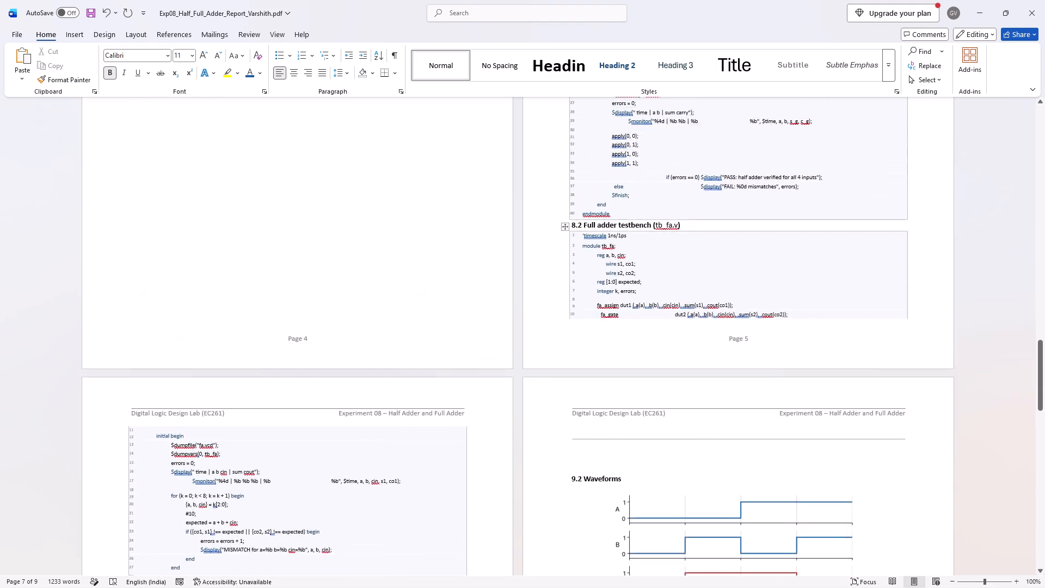
scroll(386, 378, "up", 3)
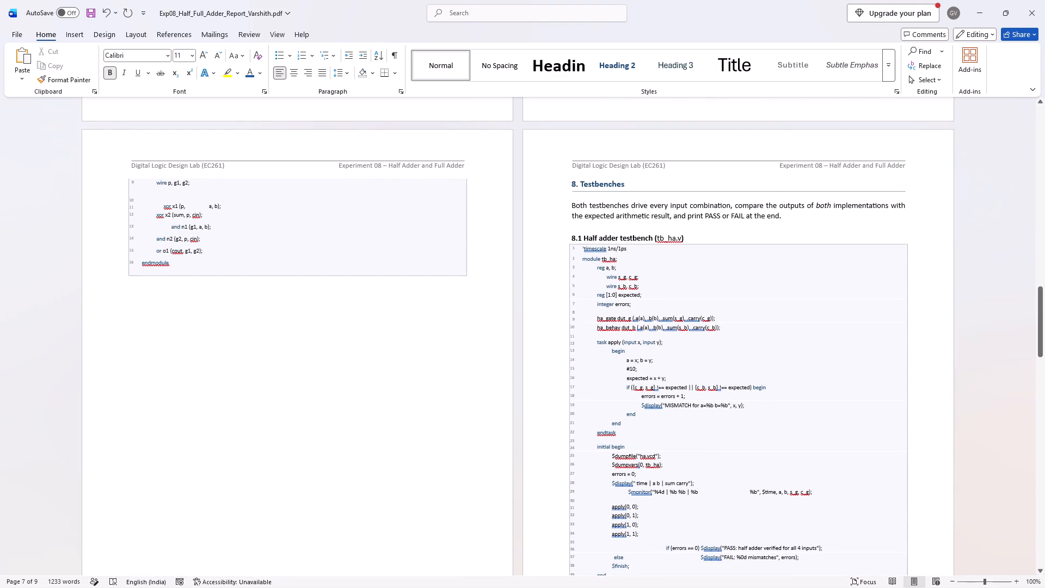
left_click(572, 184)
key("BackSpace")
key("BackSpace")
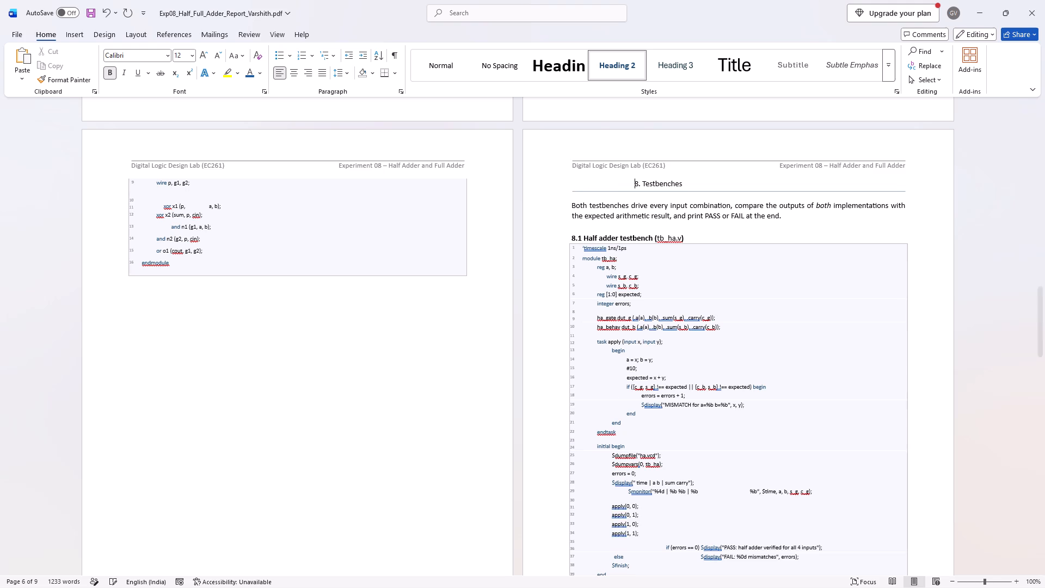
key("BackSpace")
key("BackSpace")
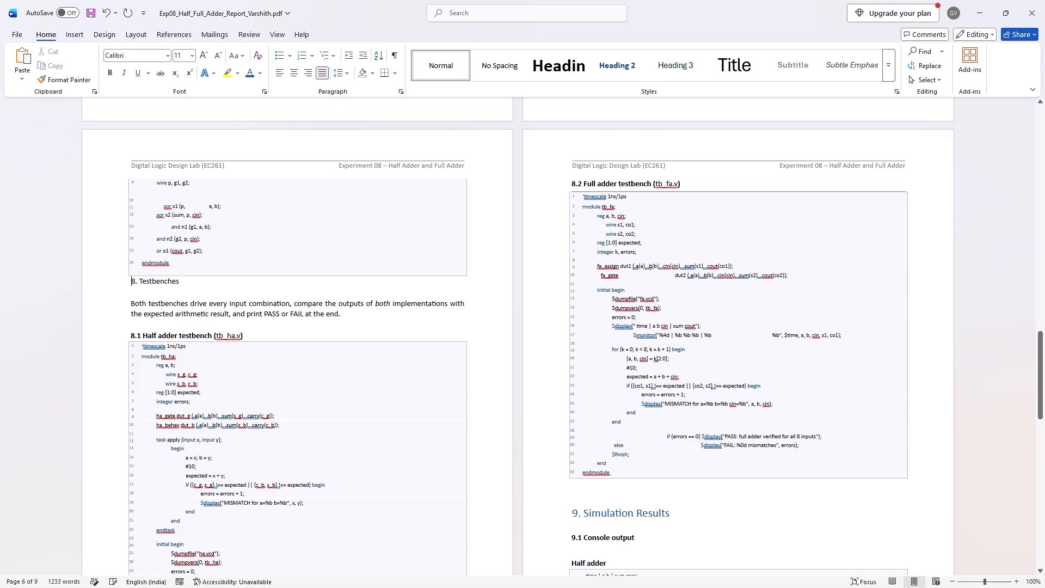
Format the "8. Testbenches" heading text at 16 pt in the same dark blue as the section 9 heading.
left_click_drag(186, 285, 172, 284)
left_click_drag(172, 284, 130, 284)
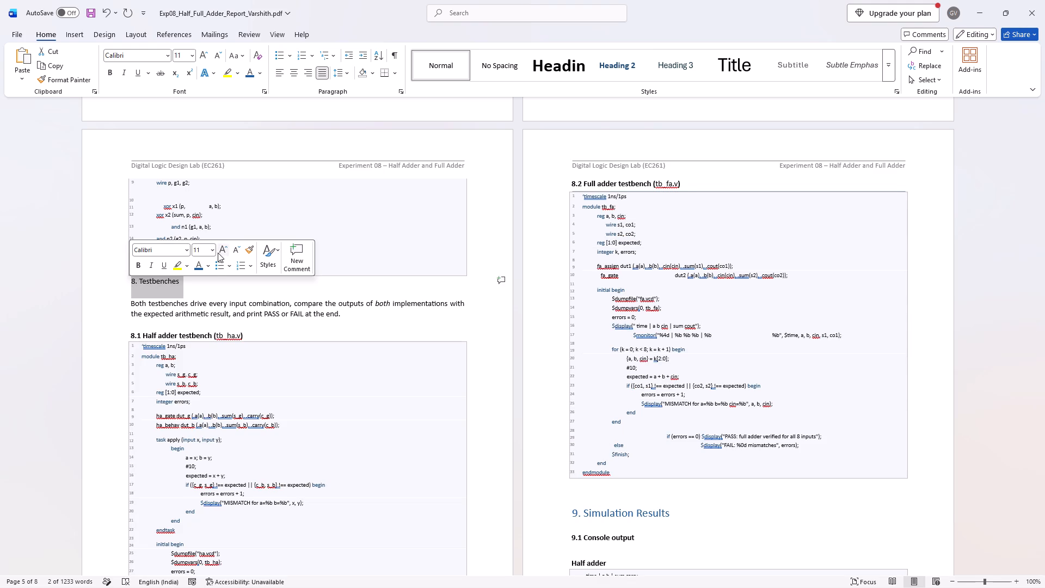
left_click(214, 251)
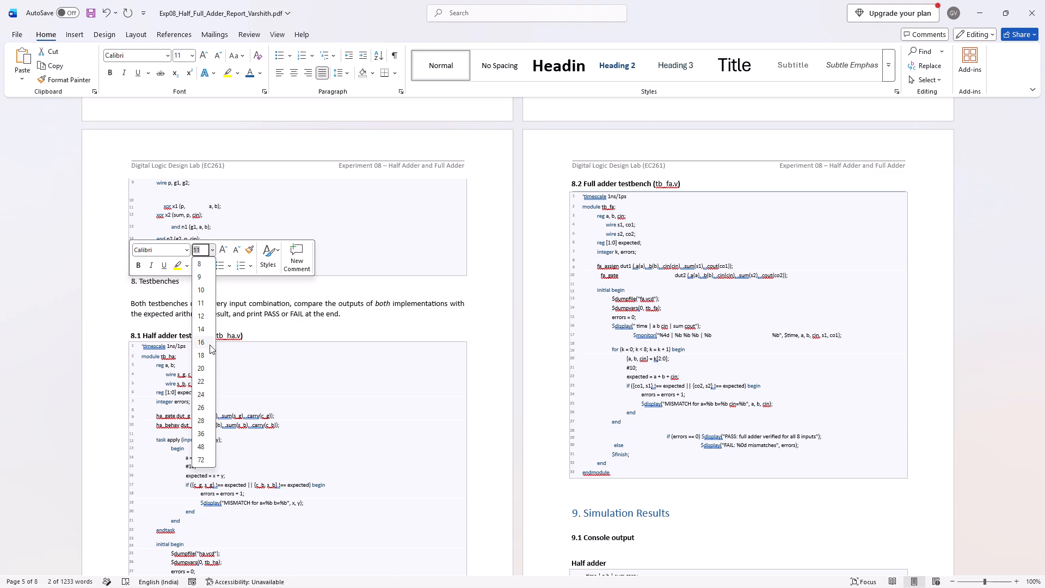
left_click(210, 345)
left_click(205, 264)
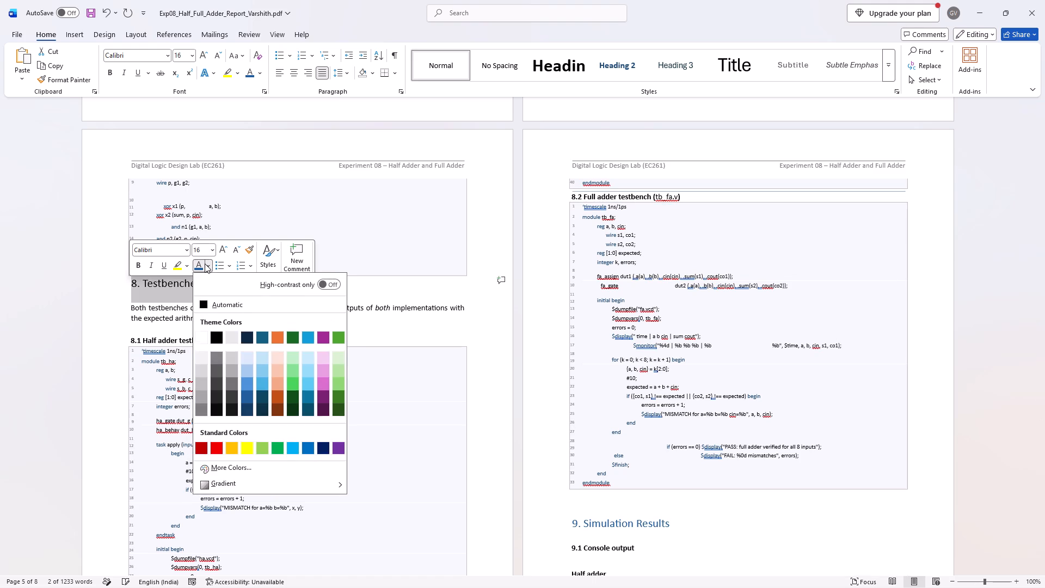
left_click(202, 264)
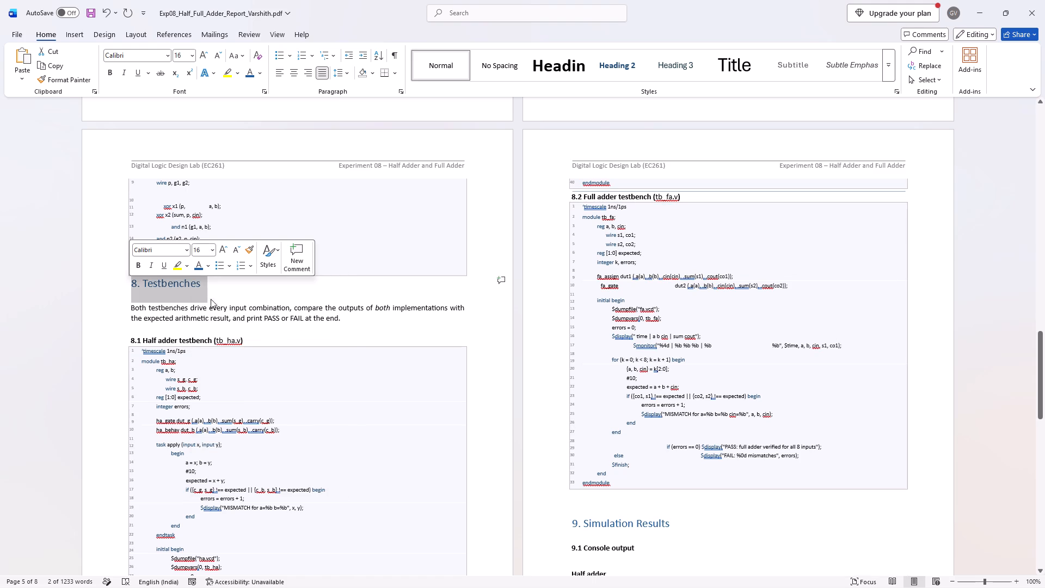
left_click(212, 285)
scroll(212, 285, "down", 3)
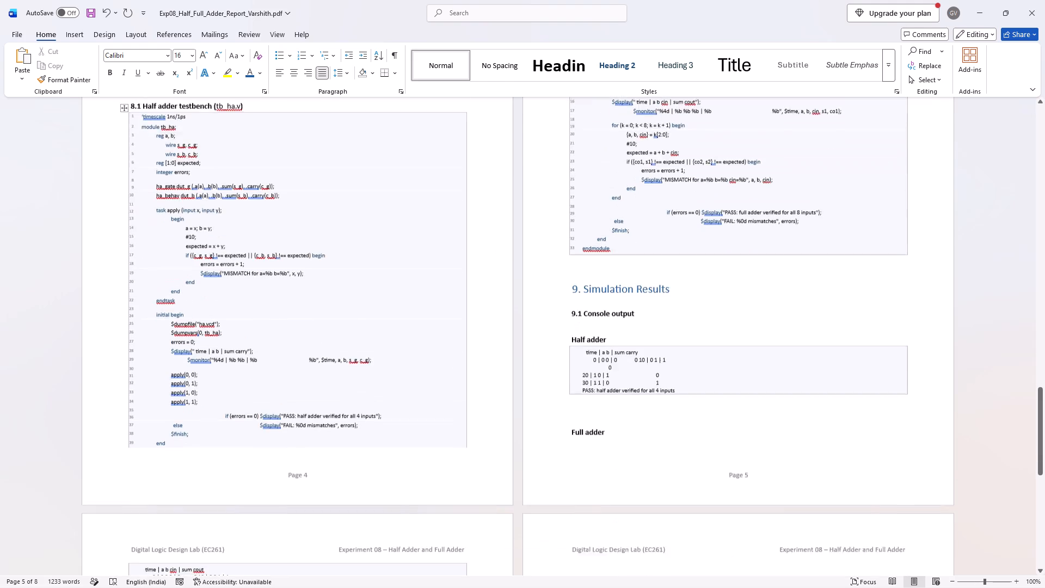
scroll(212, 285, "up", 1)
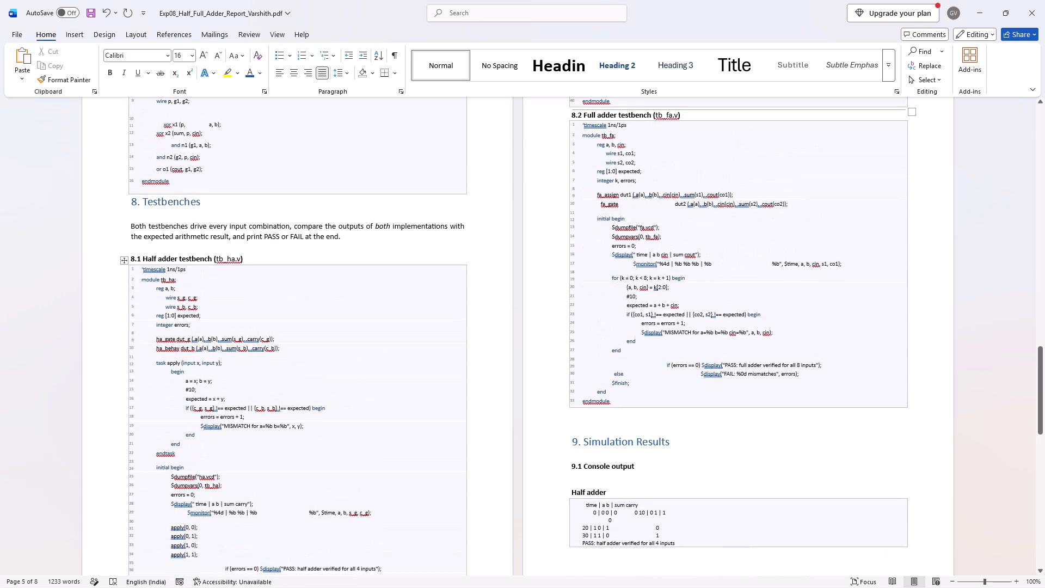
left_click_drag(200, 204, 126, 199)
left_click(203, 179)
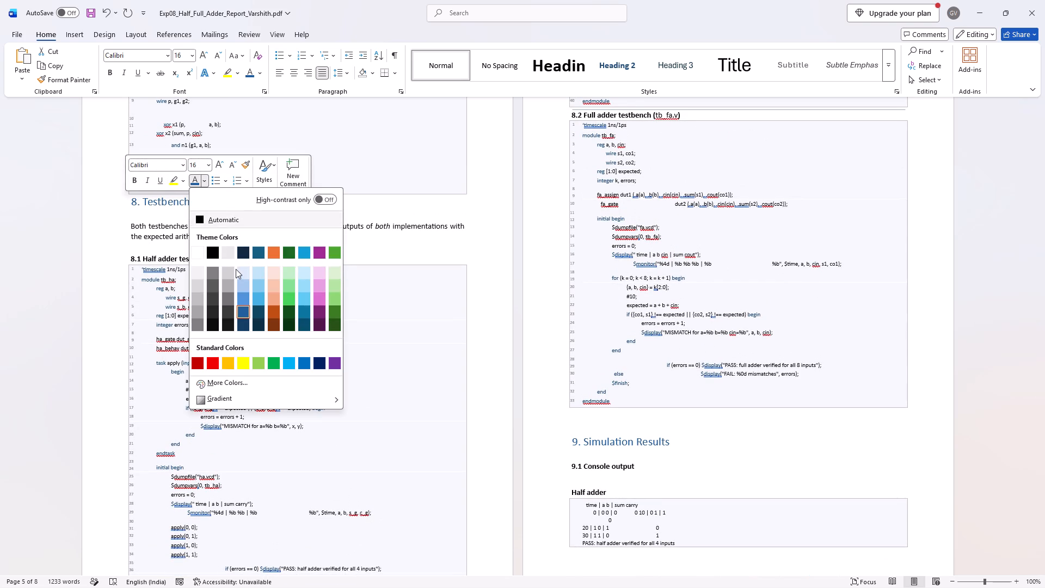
left_click(244, 308)
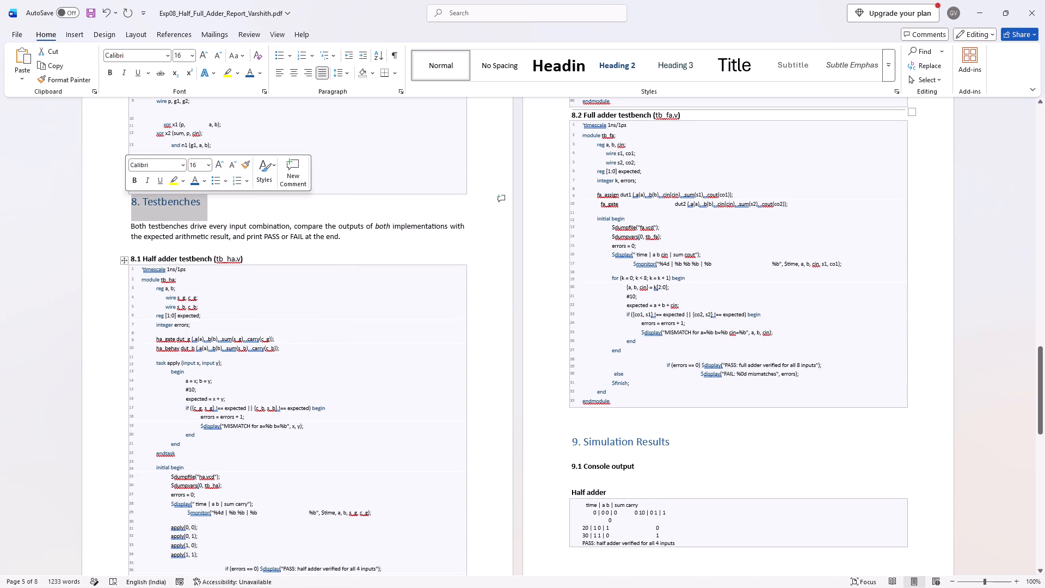
left_click(109, 324)
Delete the surplus blank lines between the full adder console output and the "9.2 Waveforms" heading.
scroll(109, 324, "down", 4)
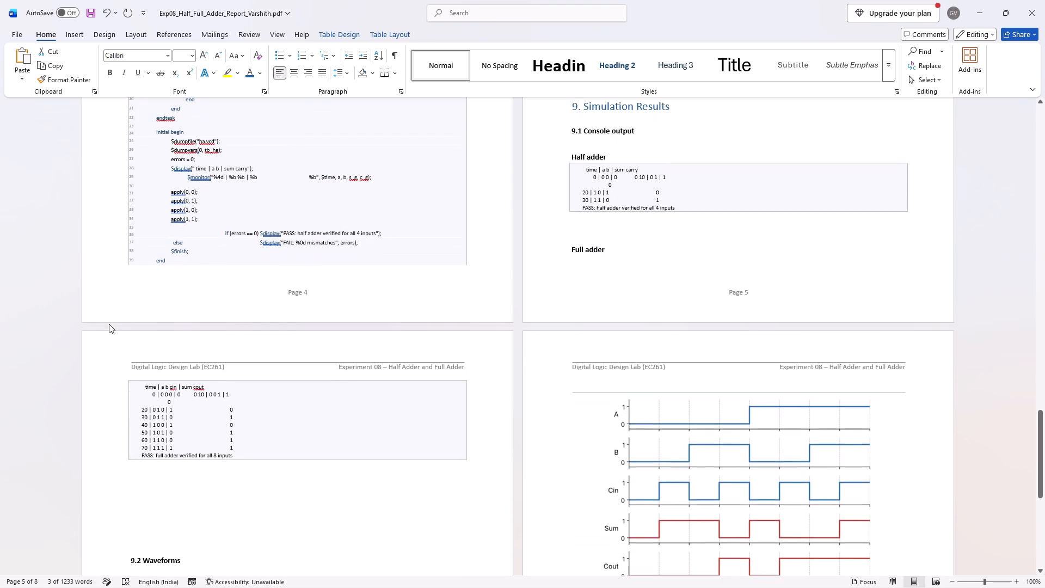
scroll(109, 324, "down", 2)
left_click(137, 350)
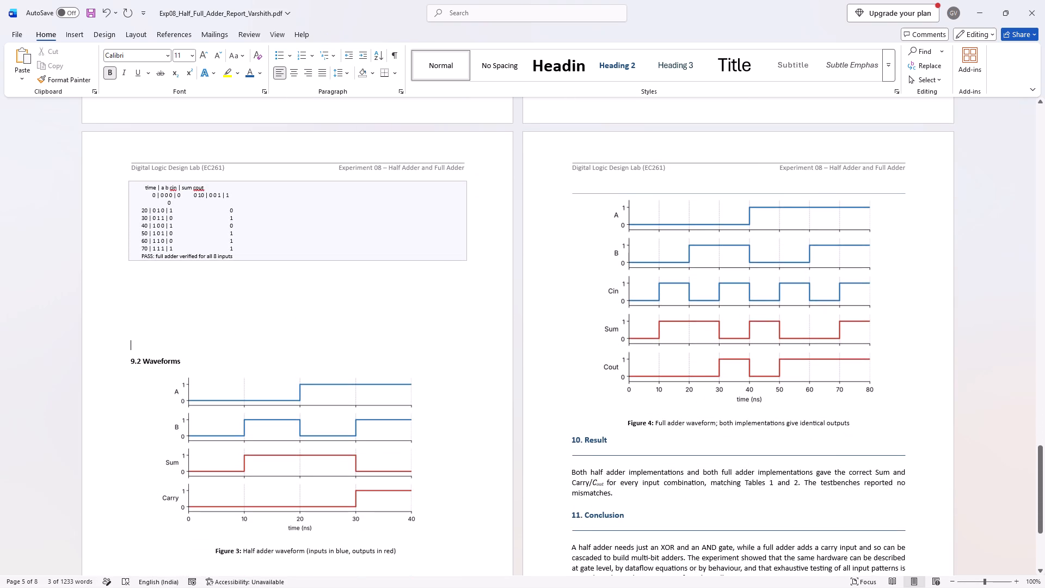
key("BackSpace")
key("BackSpace")
key("BackSpace")
key("BackSpace")
key("BackSpace")
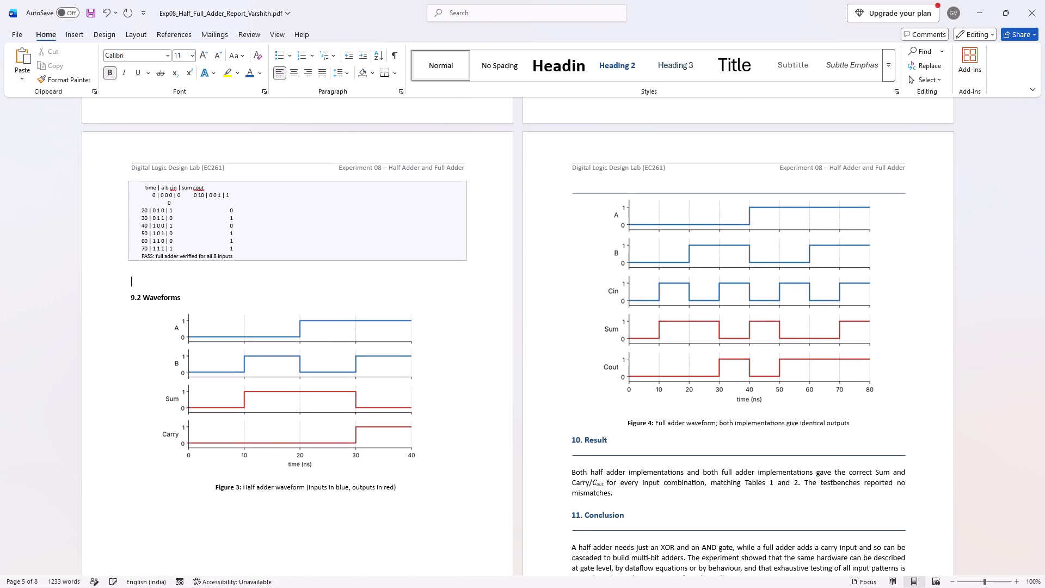
key("BackSpace")
Cut the Figure 3 caption text from below the half adder waveform in section 9.2.
scroll(237, 516, "down", 1)
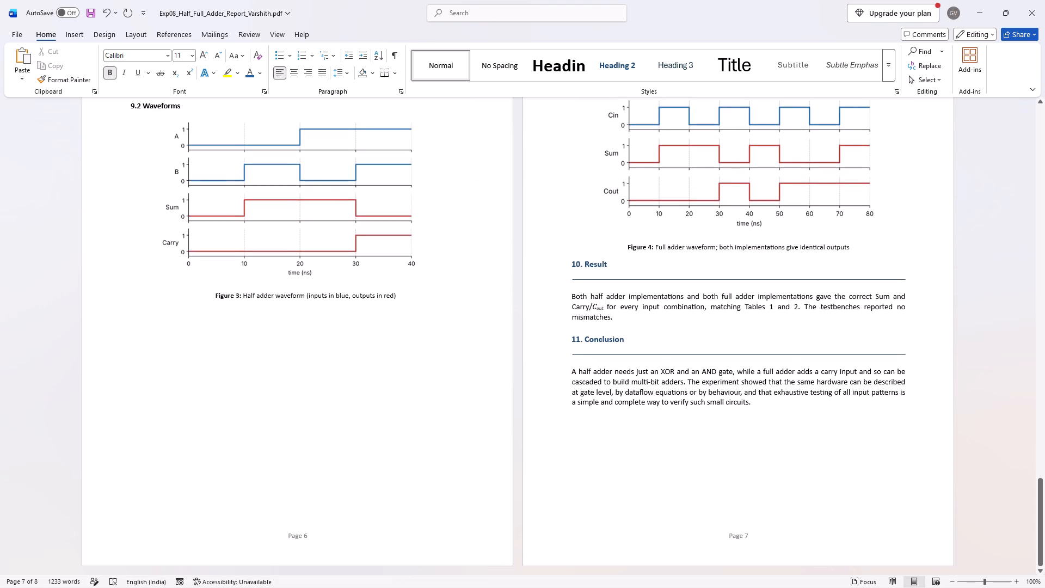
scroll(237, 516, "down", 1)
left_click_drag(401, 331, 212, 328)
key("ctrl+x")
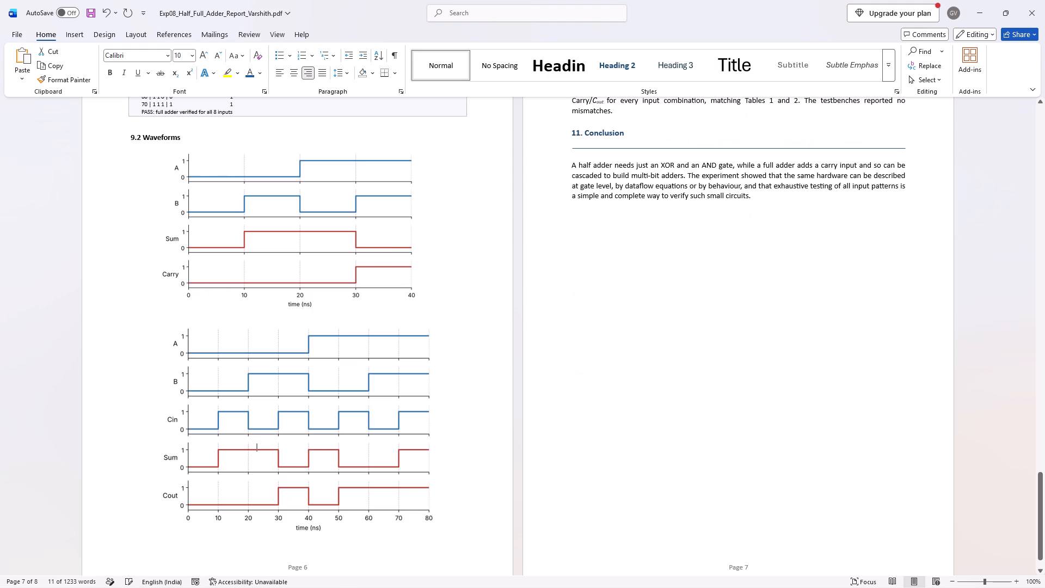
scroll(416, 328, "up", 2)
scroll(416, 328, "down", 3)
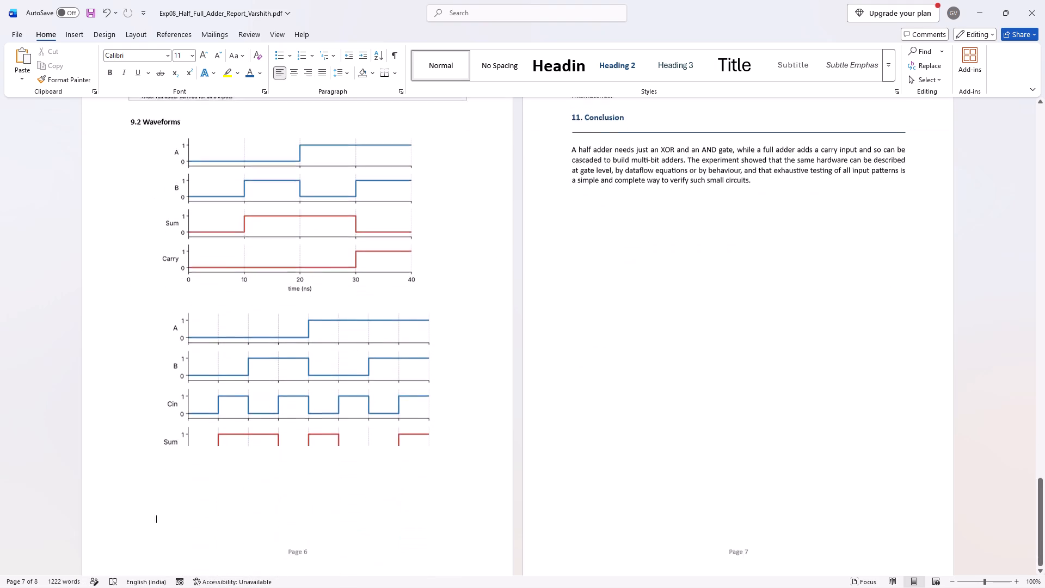
scroll(416, 328, "down", 4)
scroll(416, 328, "up", 3)
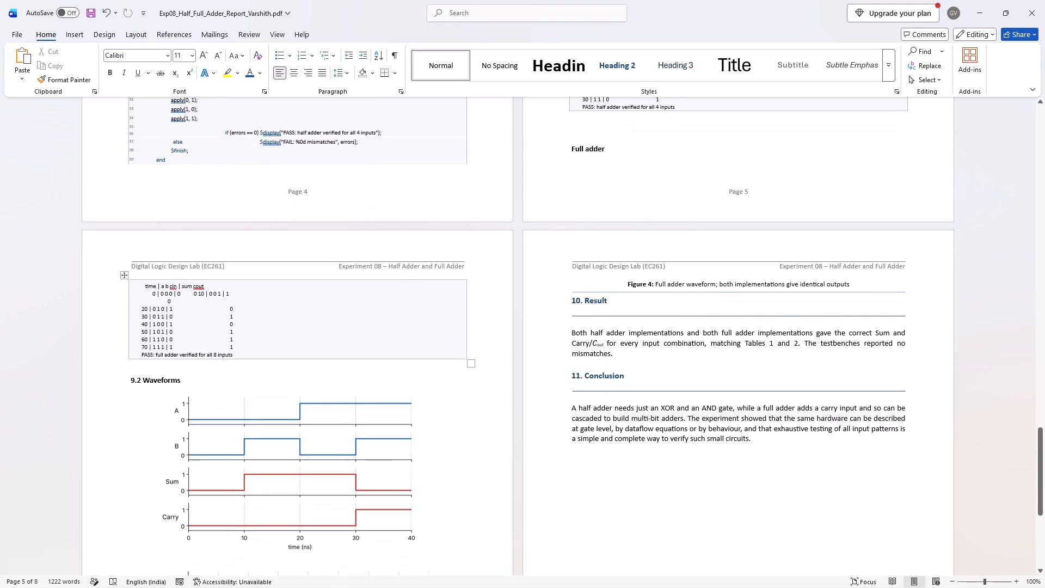
Cut the Figure 4 caption text from above the "10. Result" heading.
left_click_drag(626, 283, 750, 277)
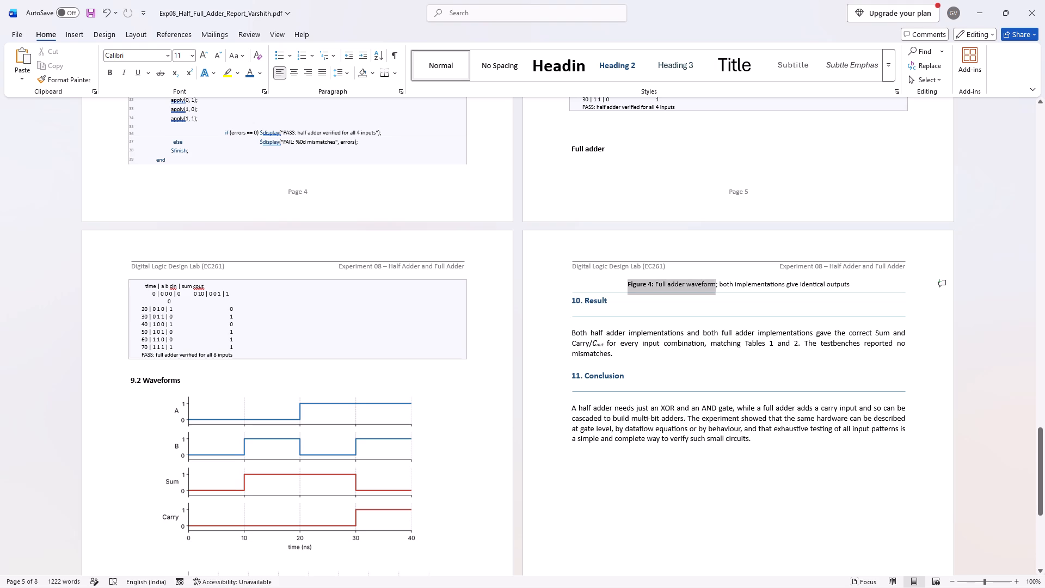
left_click_drag(750, 277, 837, 274)
key("ctrl+x")
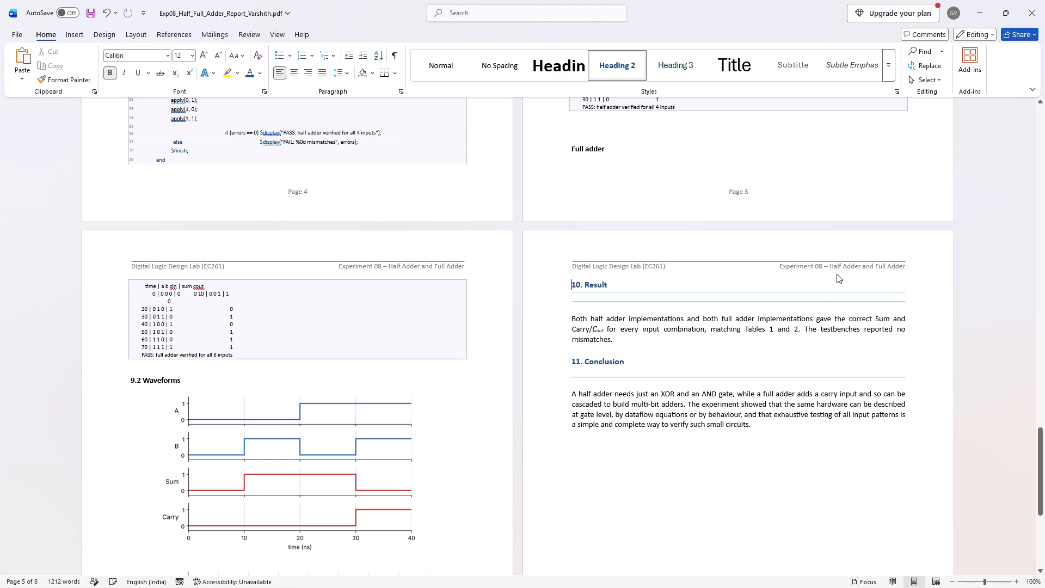
Delete the horizontal rule between the "10. Result" heading and its paragraph.
left_click(789, 302)
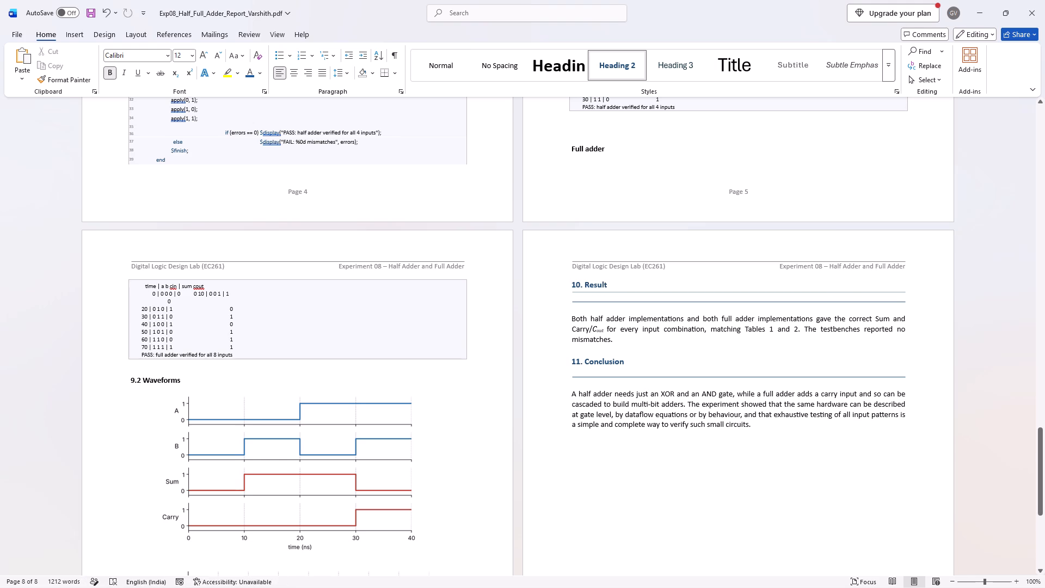
left_click(789, 302)
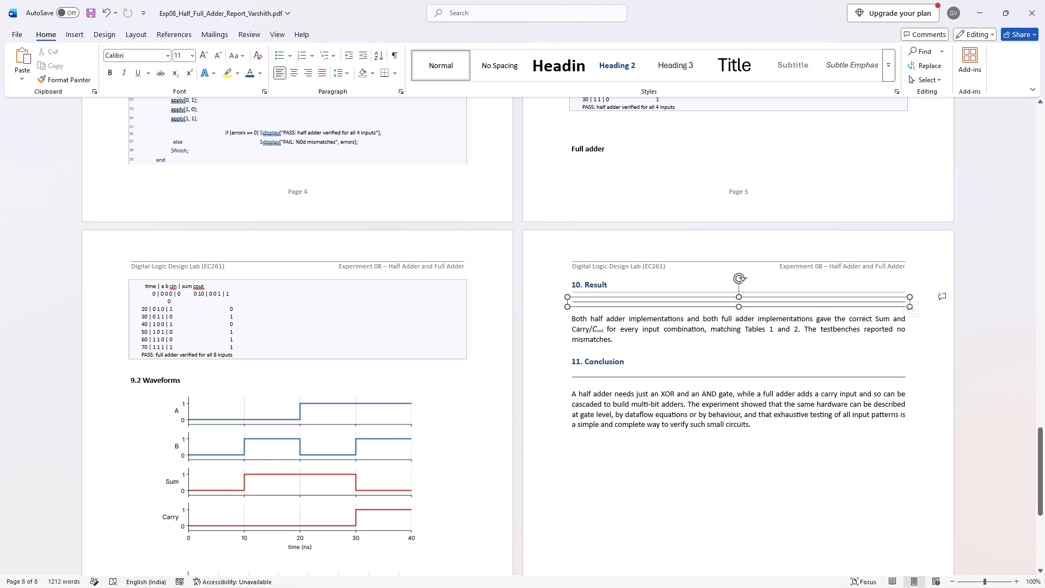
key("Delete")
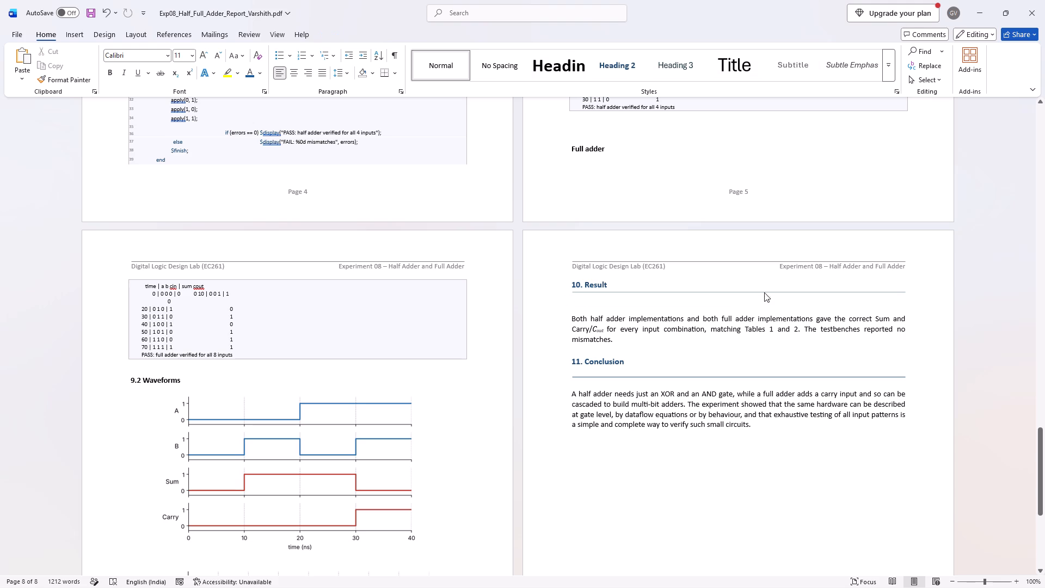
left_click(764, 294)
left_click(764, 294)
Insert a blank line before the "10. Result" heading so it sits below the page's remaining horizontal rule.
left_click(572, 284)
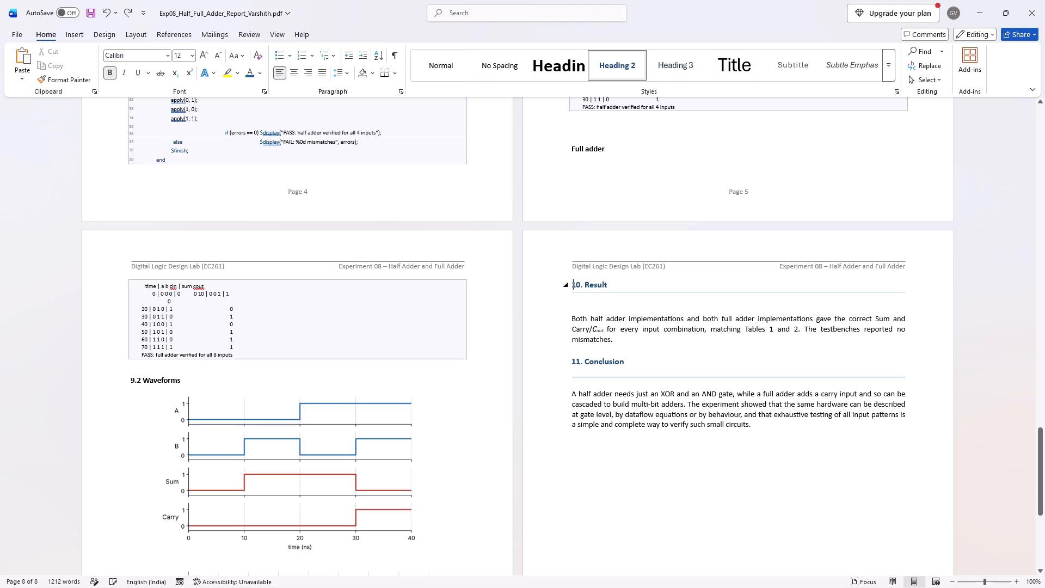
key("Return")
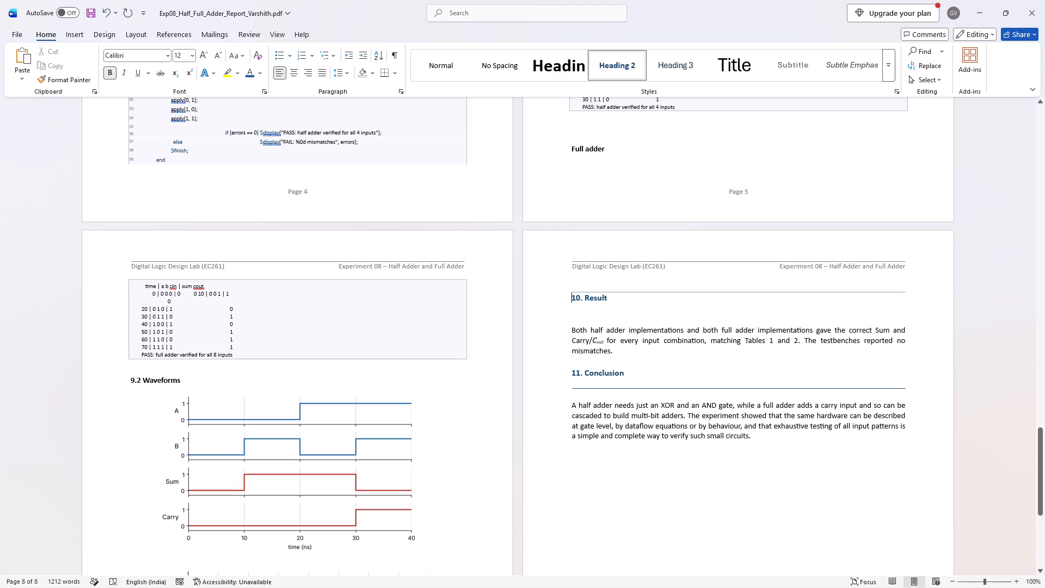
Delete the horizontal rule beneath the "11. Conclusion" heading.
left_click(586, 388)
key("Delete")
Delete the blank line between the "9.1 Console output" heading and the "Half adder" label.
scroll(586, 388, "up", 4)
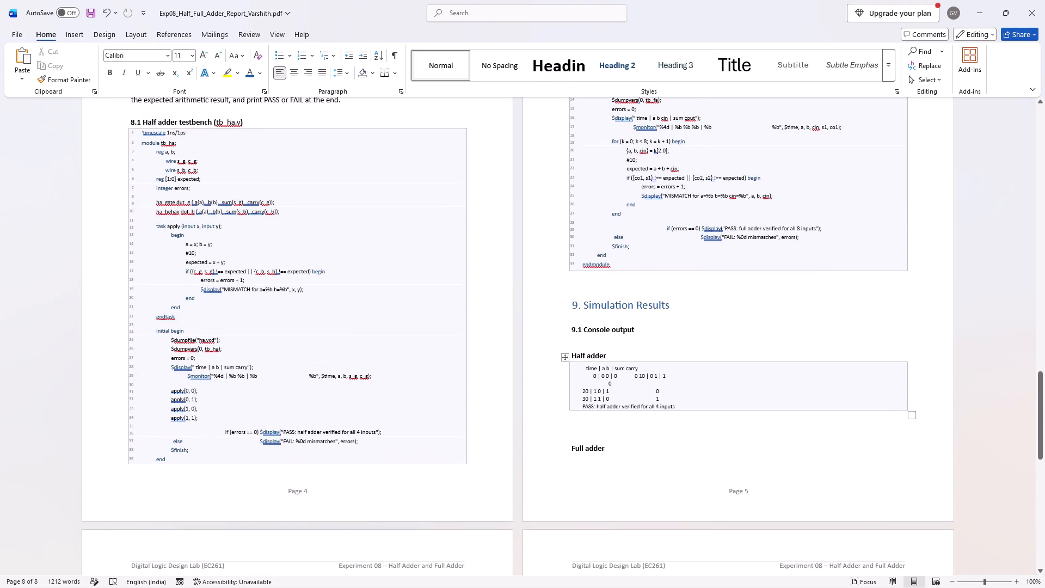
scroll(586, 388, "up", 1)
scroll(586, 388, "down", 2)
scroll(586, 388, "right", 1)
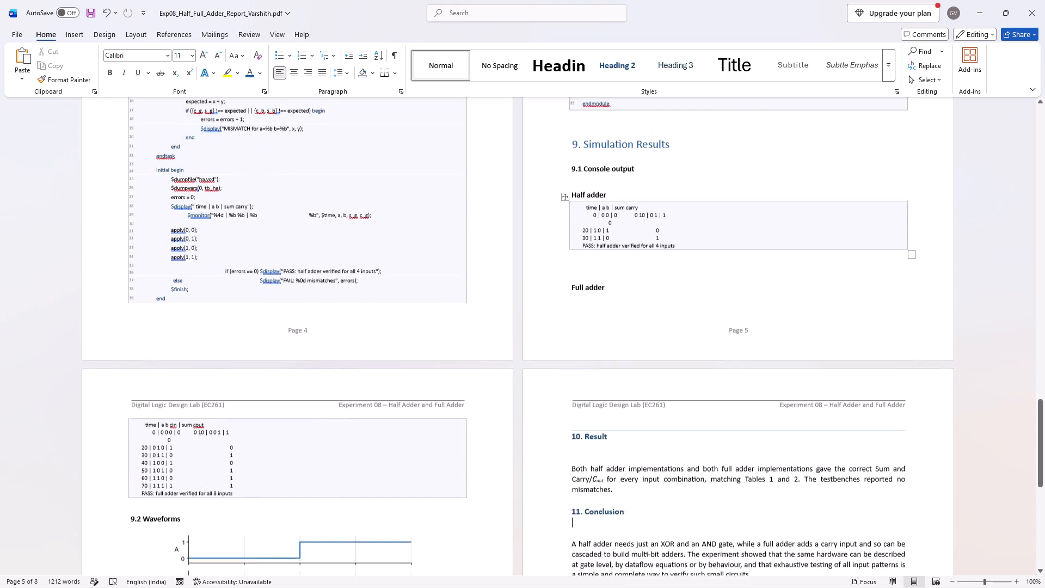
scroll(586, 388, "right", 1)
scroll(586, 384, "up", 1)
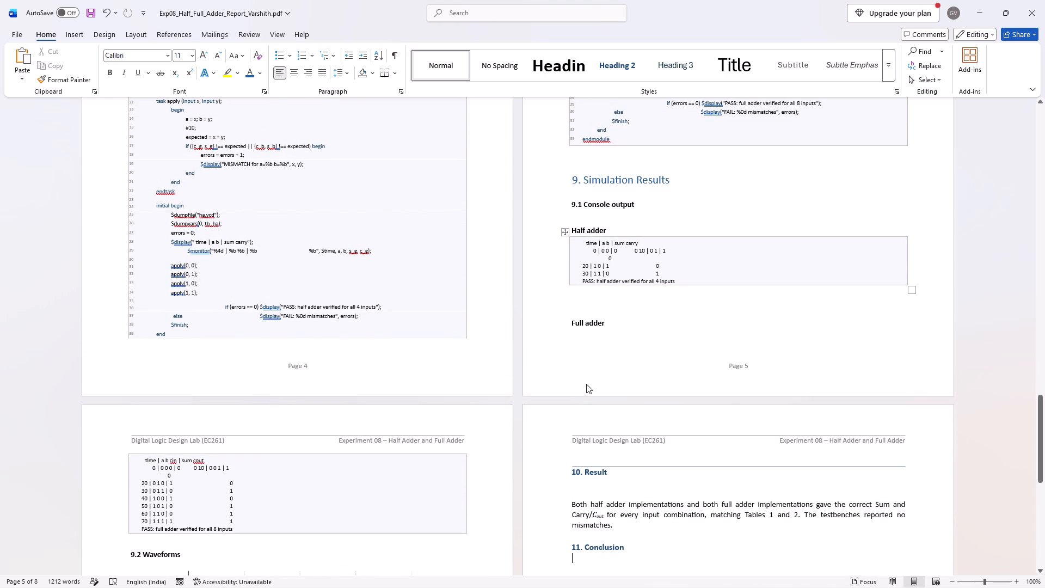
scroll(586, 384, "up", 1)
scroll(578, 391, "down", 1)
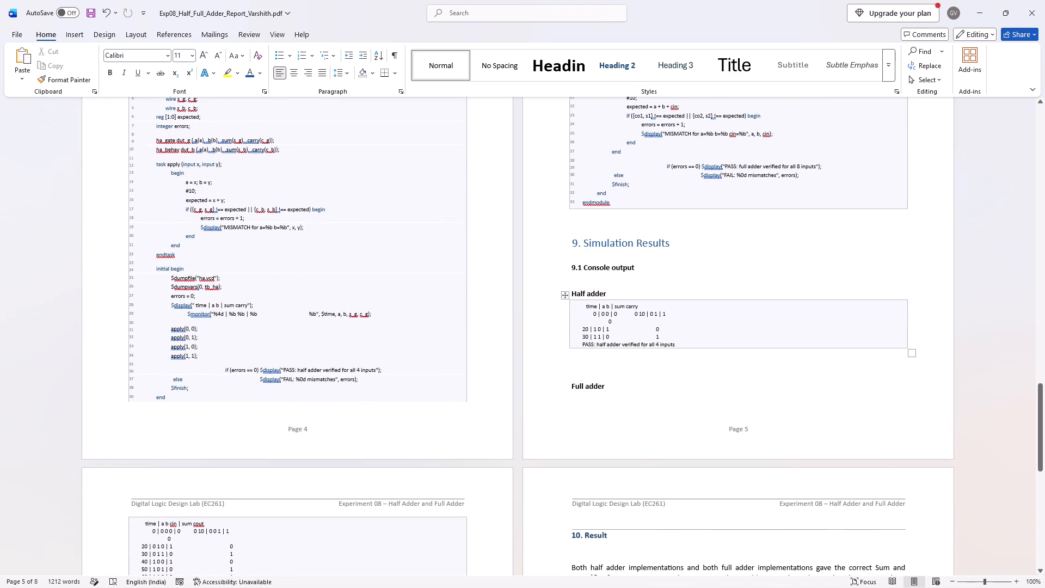
scroll(578, 391, "down", 3)
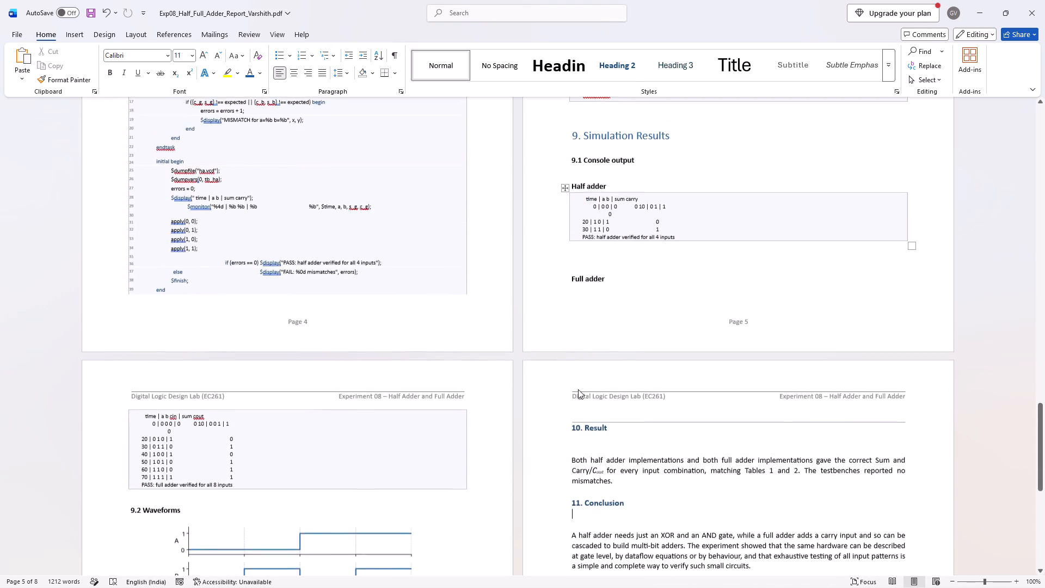
scroll(578, 389, "down", 1)
scroll(578, 389, "right", 1)
scroll(578, 389, "up", 2)
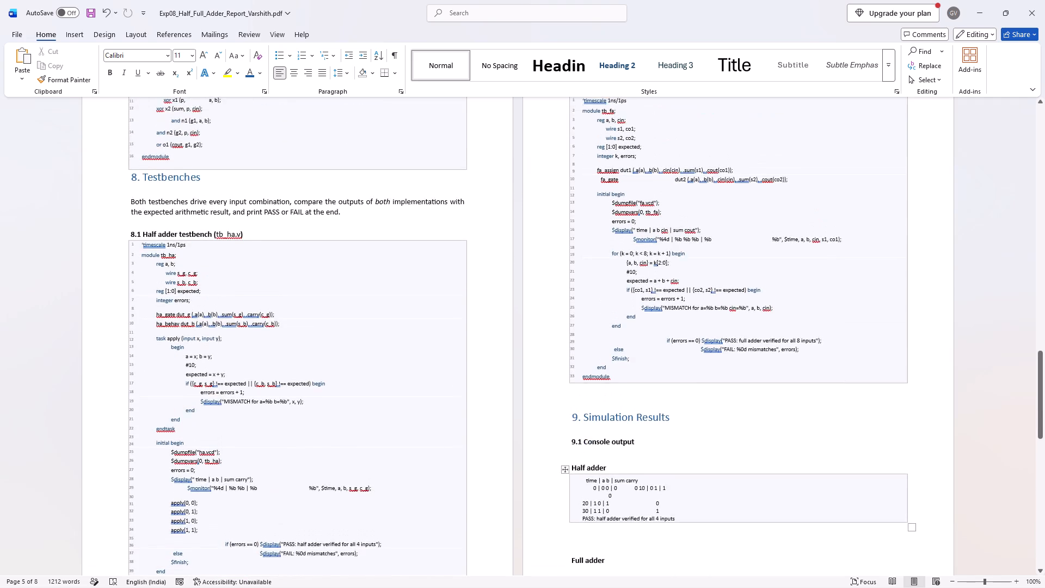
scroll(578, 389, "down", 2)
scroll(580, 394, "up", 4)
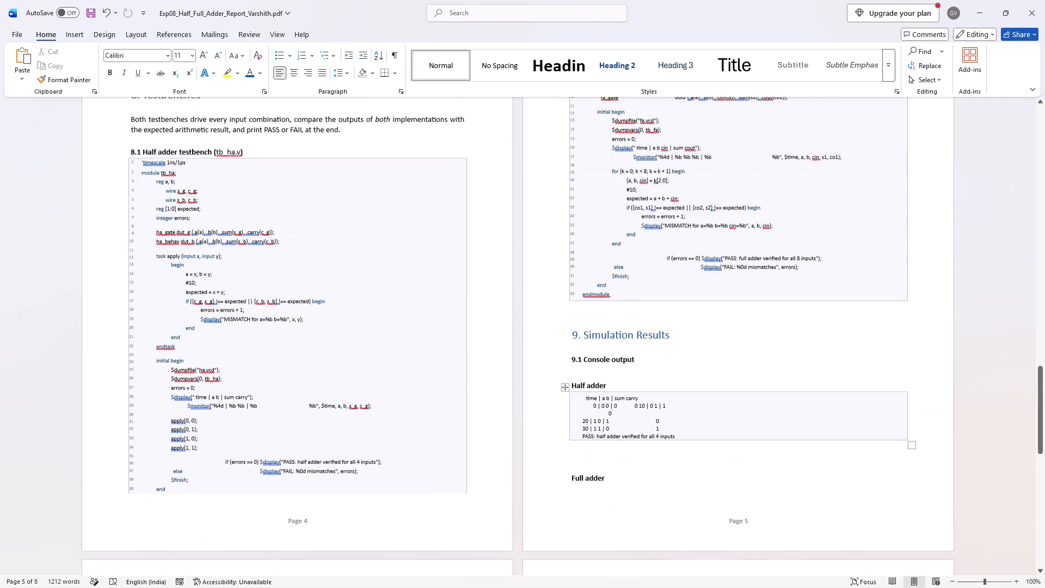
left_click(576, 383)
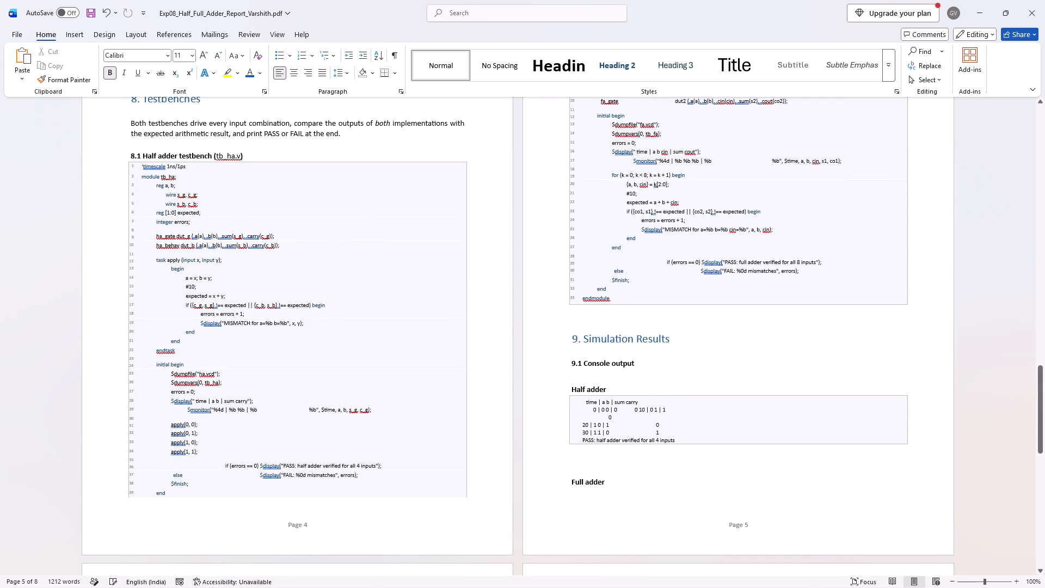
key("BackSpace")
key("BackSpace")
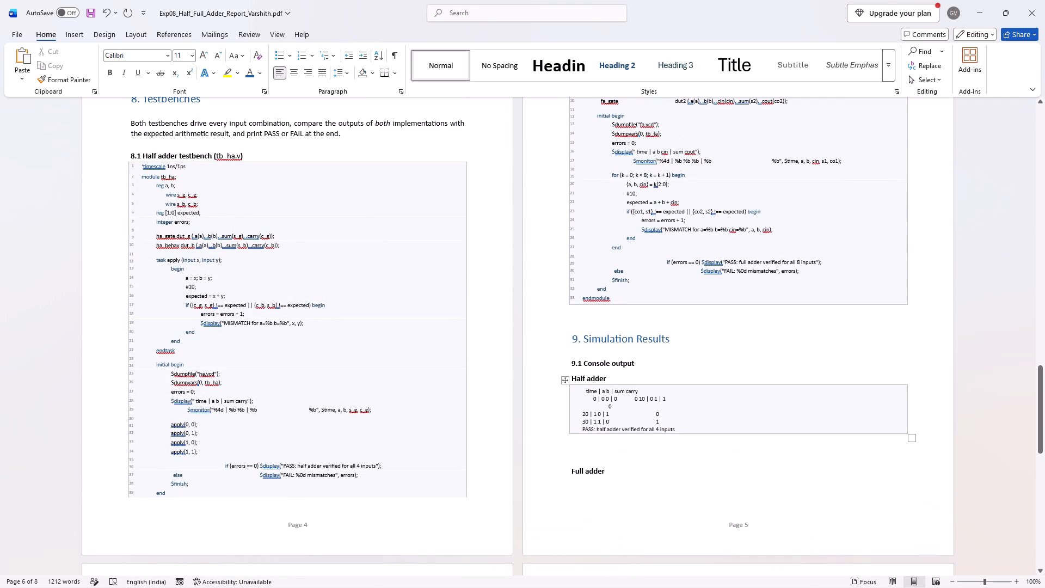
Reduce the gap between the half adder console output and the "Full adder" label to two blank lines.
left_click(580, 462)
key("BackSpace")
key("BackSpace")
key("BackSpace")
key("BackSpace")
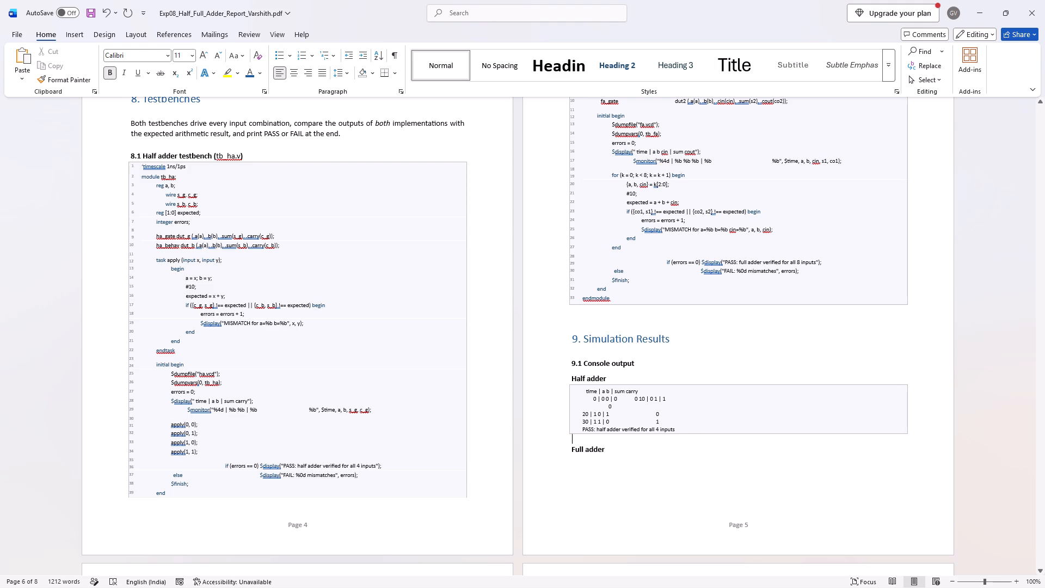
key("Return")
Review the layout of the whole report from the cover page to the waveforms and conclusion.
scroll(604, 474, "down", 3)
scroll(604, 474, "up", 2)
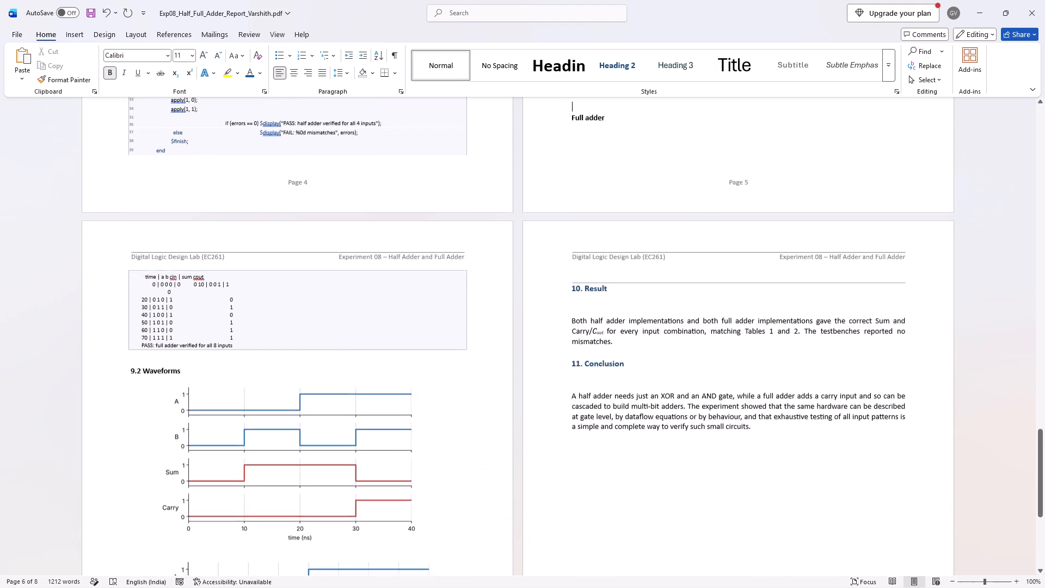
scroll(604, 474, "up", 3)
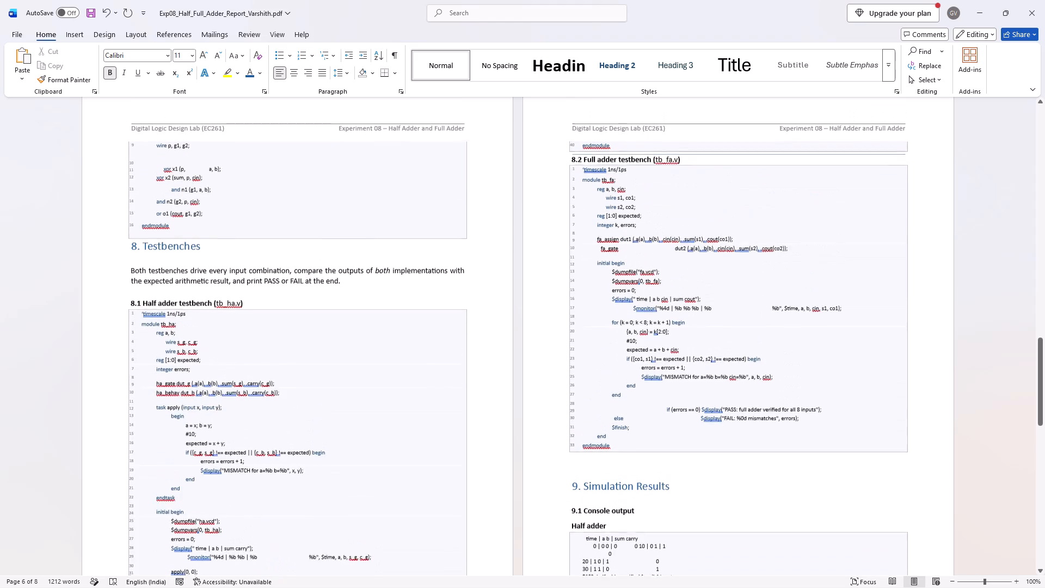
scroll(604, 474, "up", 4)
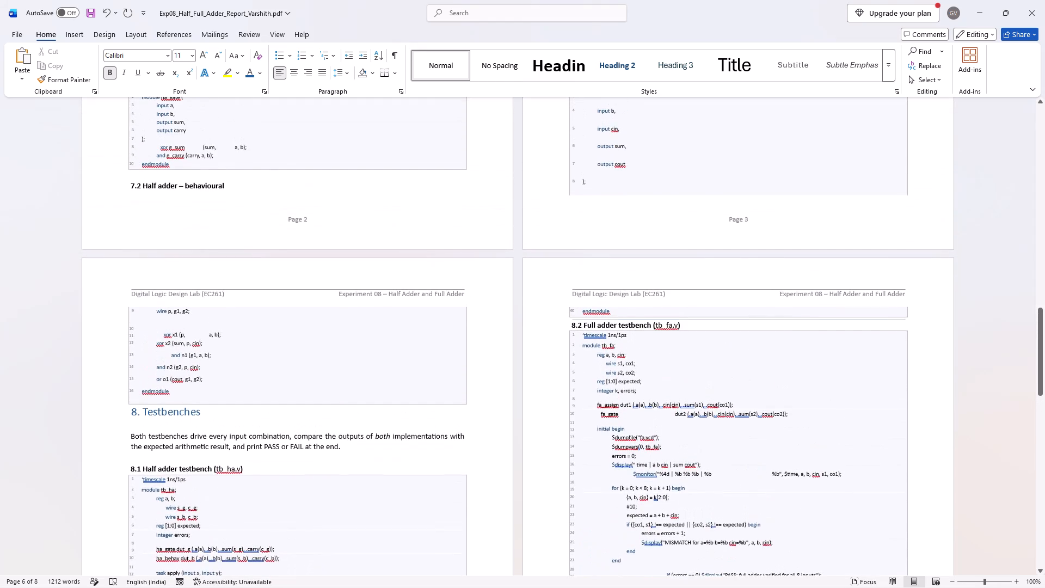
scroll(604, 474, "up", 5)
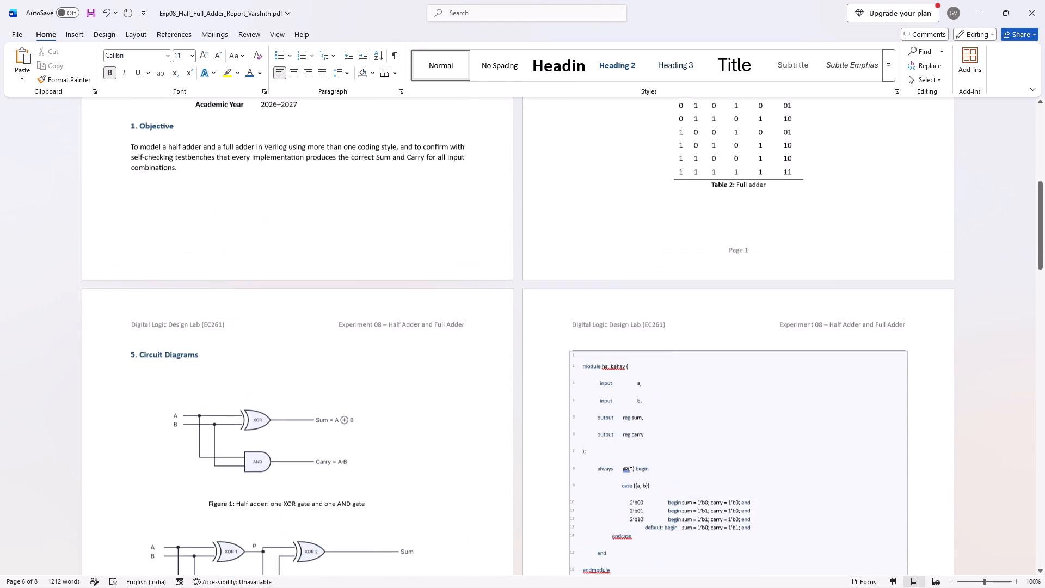
scroll(604, 474, "up", 4)
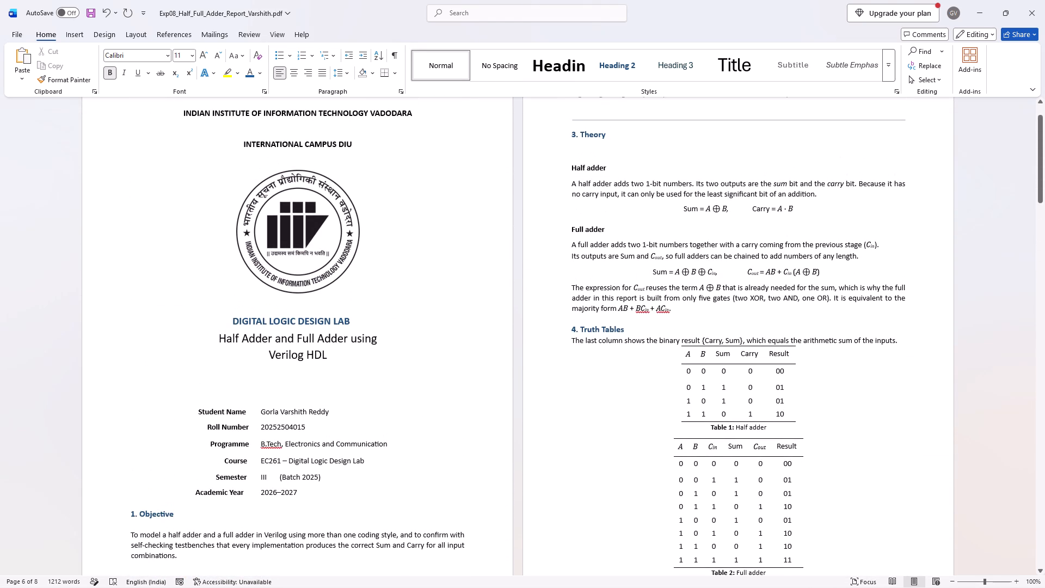
scroll(581, 462, "up", 2)
scroll(581, 462, "down", 3)
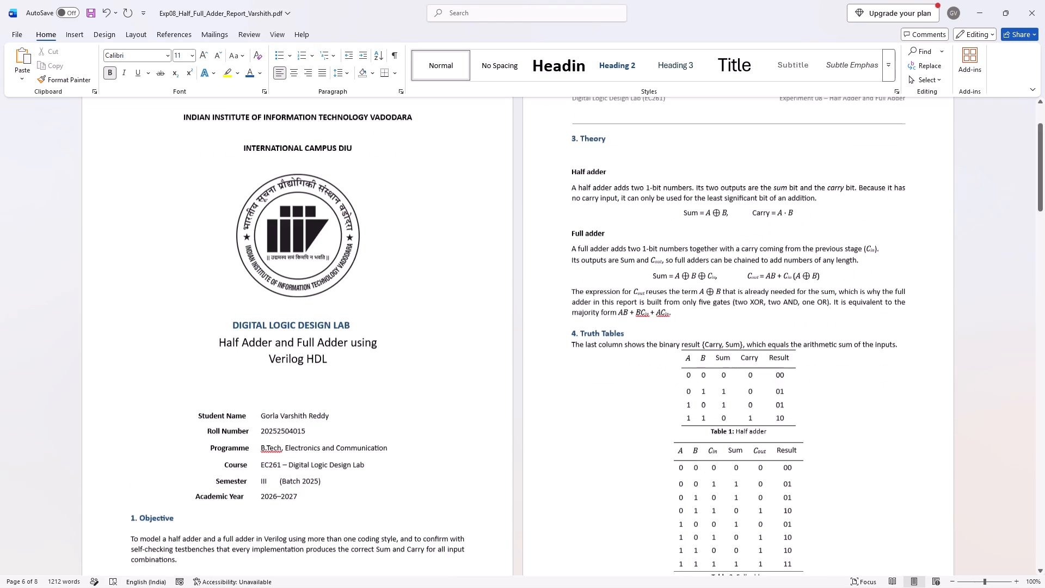
scroll(581, 462, "down", 11)
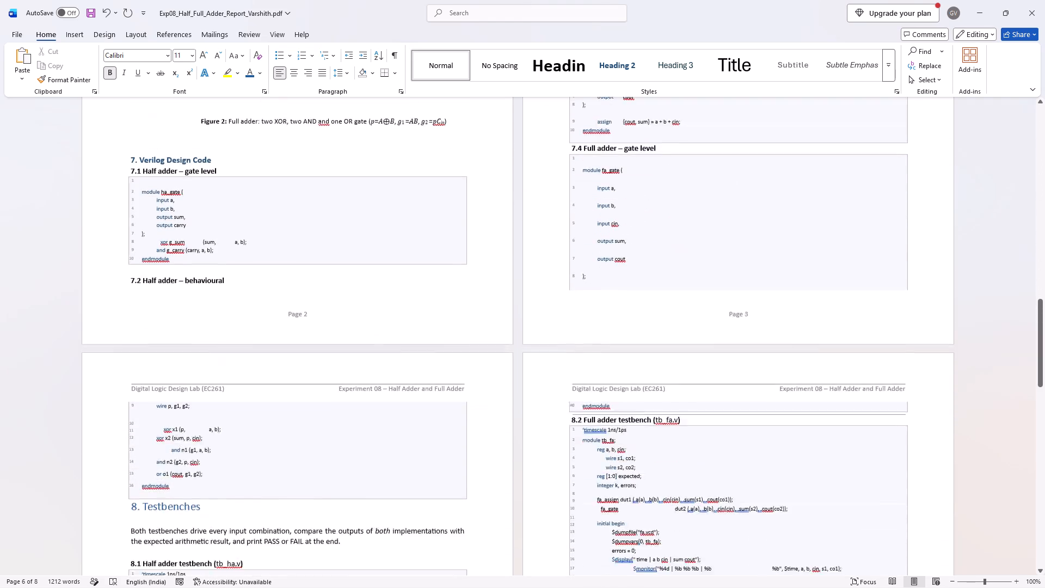
scroll(581, 462, "down", 13)
scroll(581, 462, "up", 1)
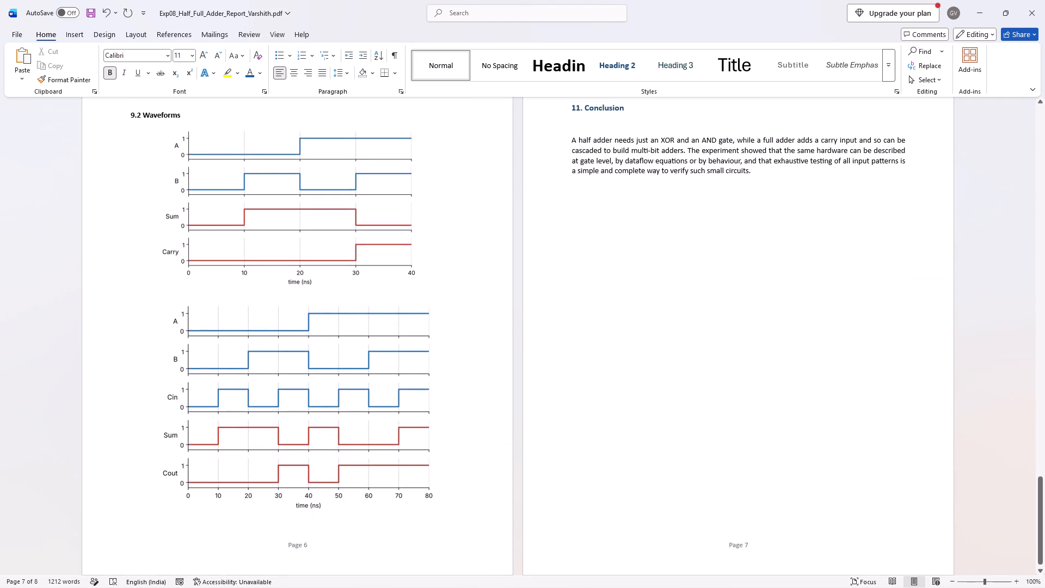
Turn on AutoSave, storing the report as a .docx in the personal OneDrive.
left_click(59, 13)
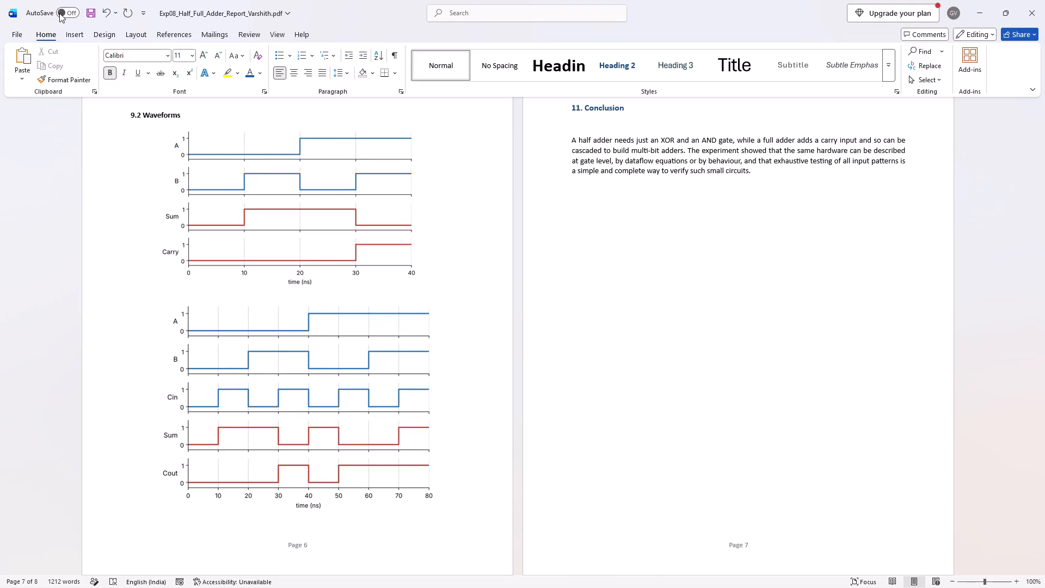
left_click(465, 265)
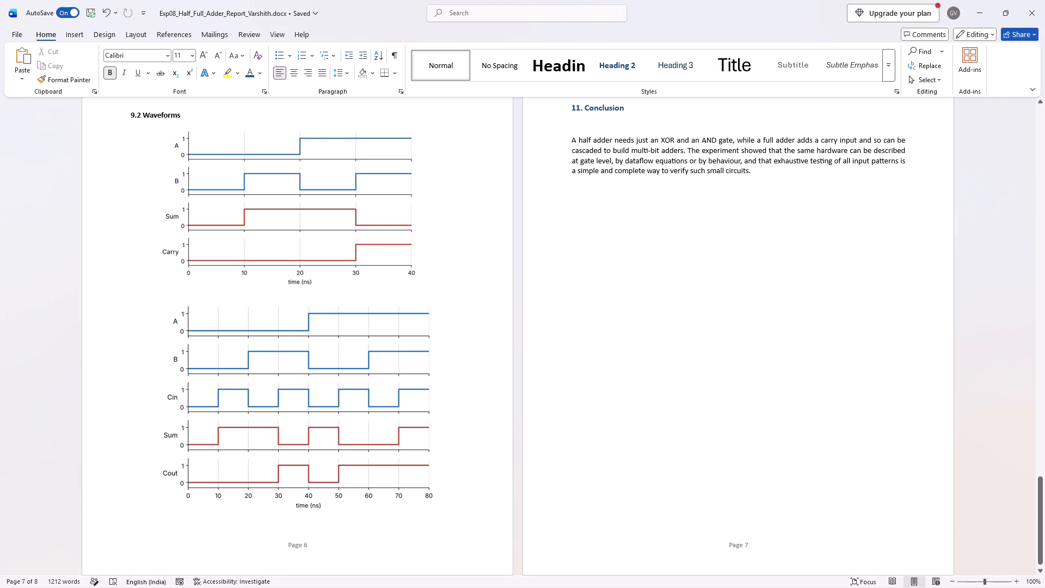
Export the report as a PDF named EC261_LAB8 into the Downloads folder.
left_click(15, 13)
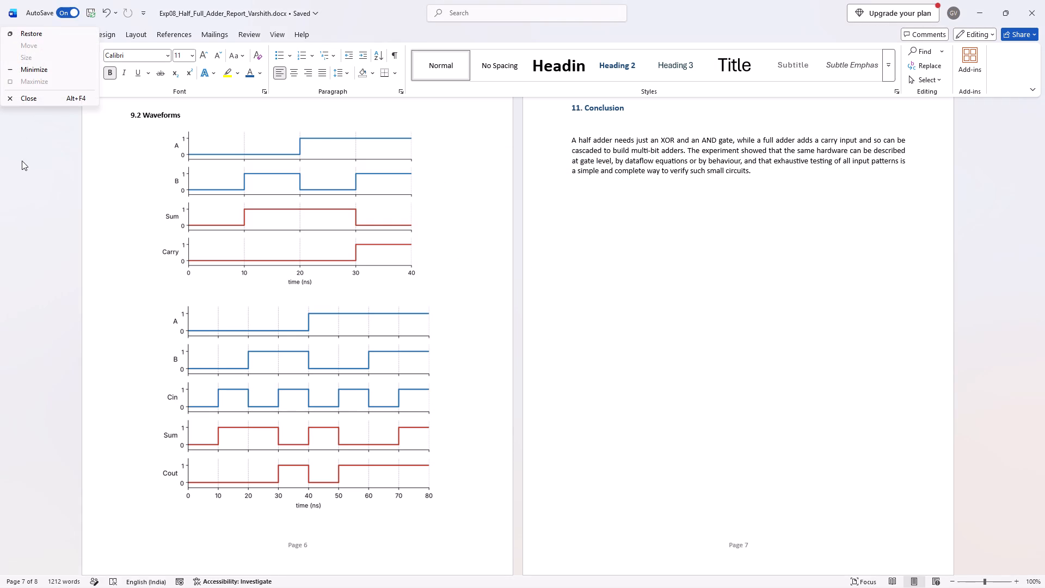
left_click(22, 161)
left_click(15, 38)
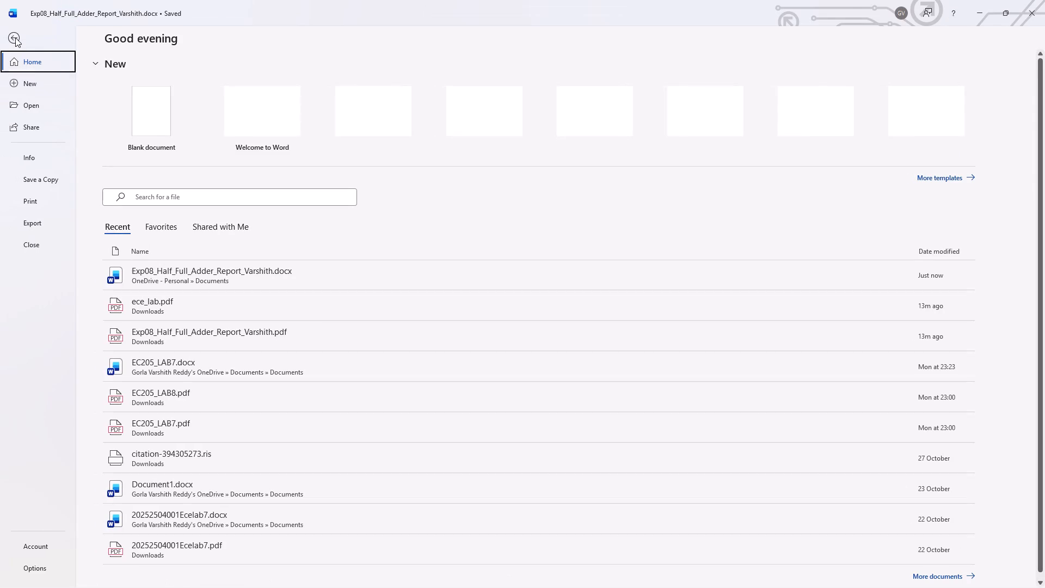
left_click(33, 221)
left_click(311, 144)
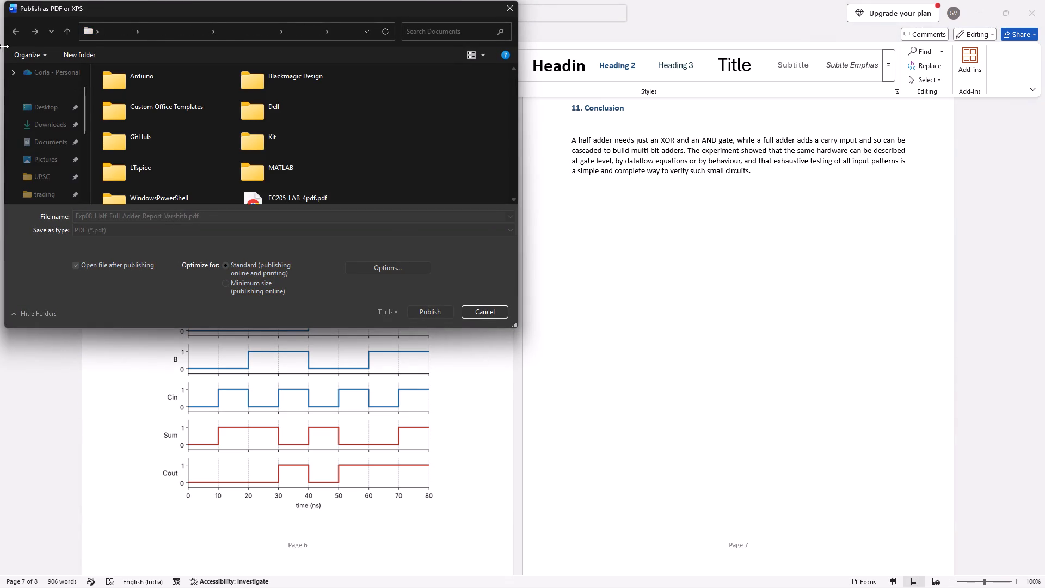
left_click(56, 131)
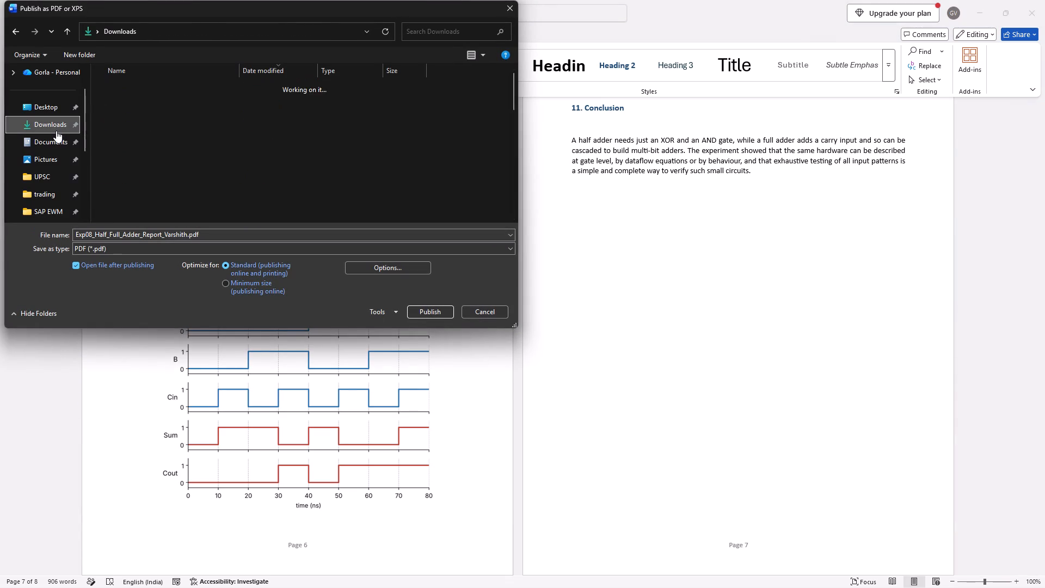
left_click(186, 233)
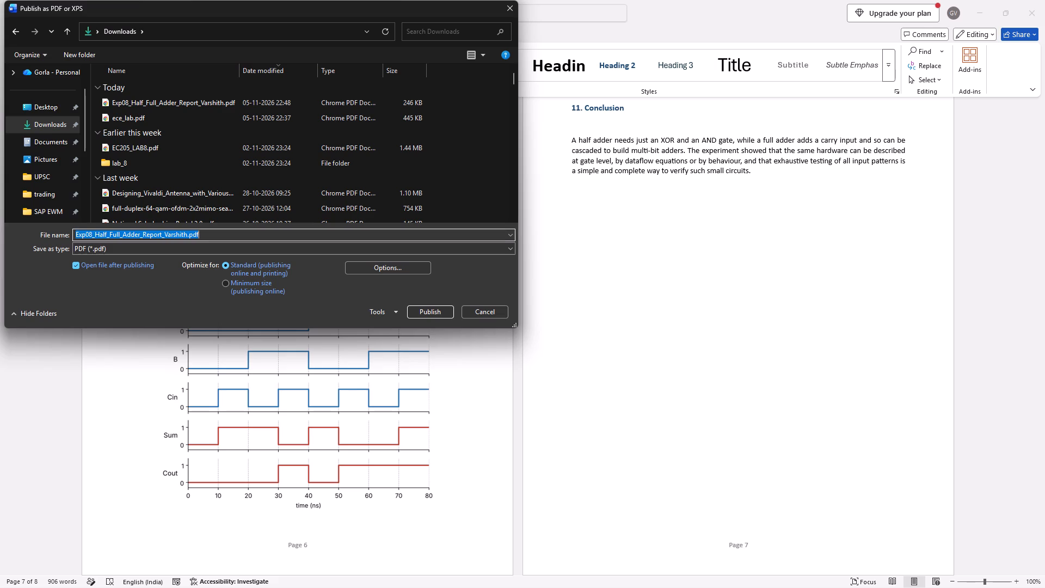
left_click(186, 233)
key("BackSpace")
key("BackSpace")
key("BackSpace")
key("BackSpace")
key("BackSpace")
key("BackSpace")
key("BackSpace")
key("BackSpace")
key("BackSpace")
key("BackSpace")
key("BackSpace")
key("BackSpace")
key("BackSpace")
key("BackSpace")
key("BackSpace")
key("BackSpace")
key("BackSpace")
key("BackSpace")
key("BackSpace")
key("BackSpace")
key("BackSpace")
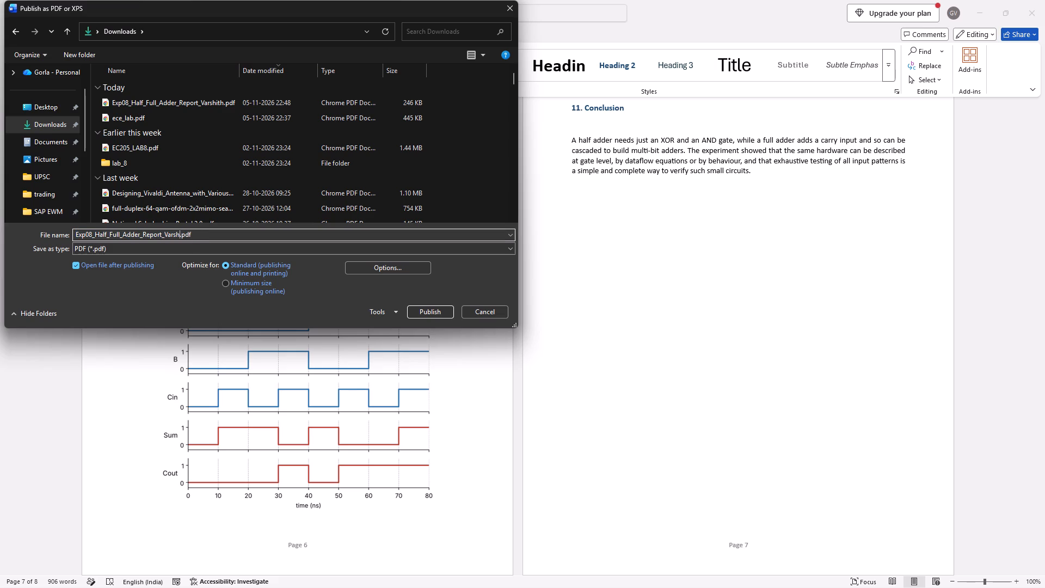
key("BackSpace")
key("BackSpace")
key("BackSpace")
key("BackSpace")
key("BackSpace")
key("BackSpace")
key("BackSpace")
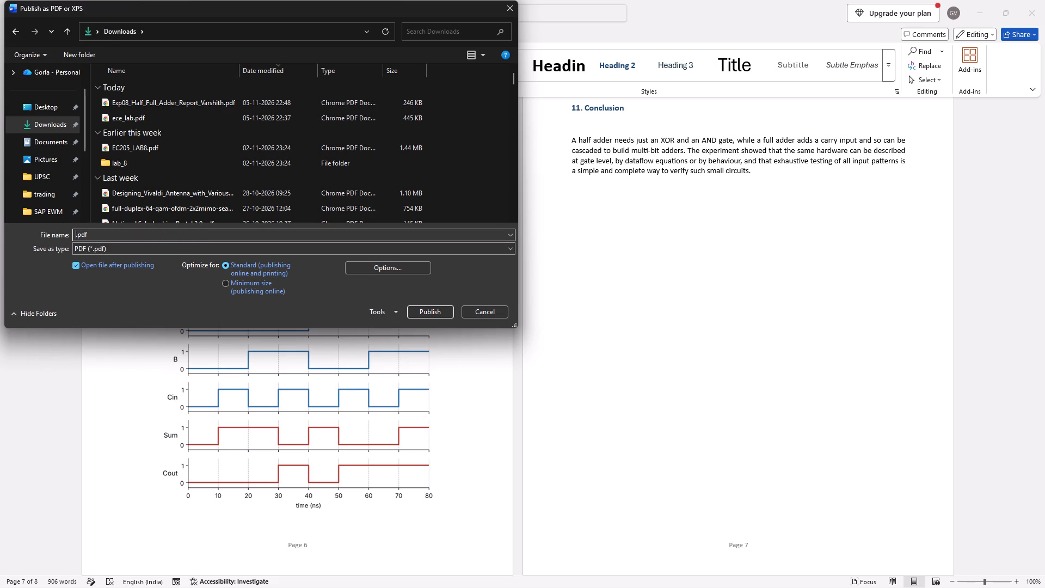
key("BackSpace")
type("EC261")
key("shift+underscore")
type("LAB")
key("8")
left_click(433, 311)
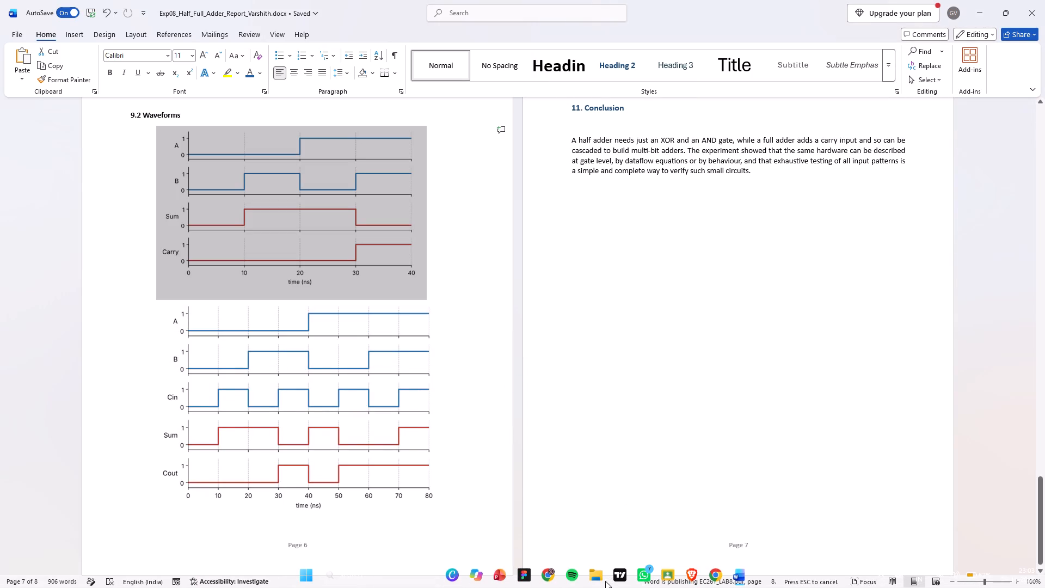
Open the exported EC261_LAB8.pdf from the Downloads folder and review its pages from the cover to the conclusion.
left_click(600, 583)
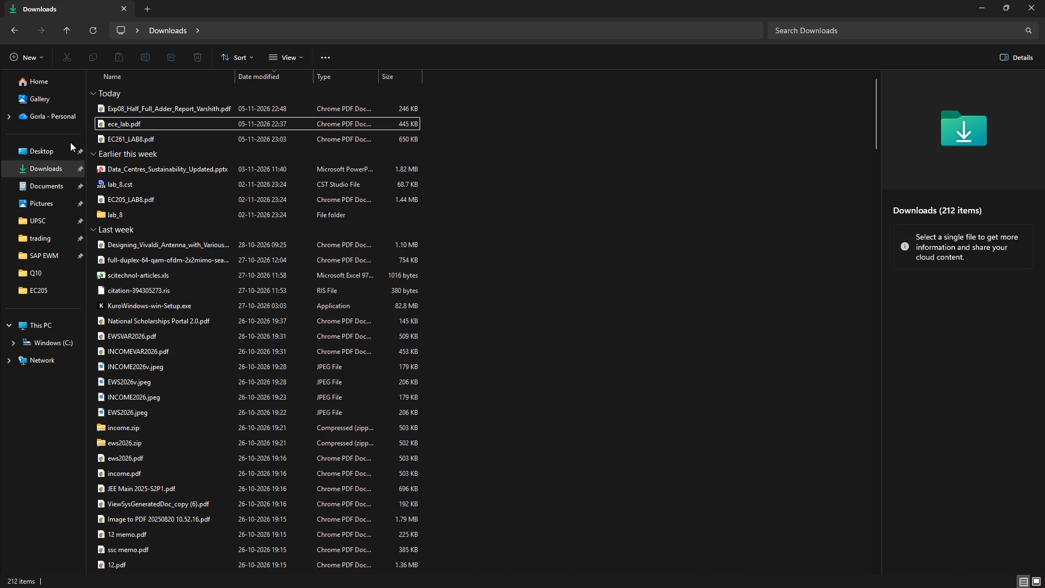
key("ctrl+r")
double_click(121, 111)
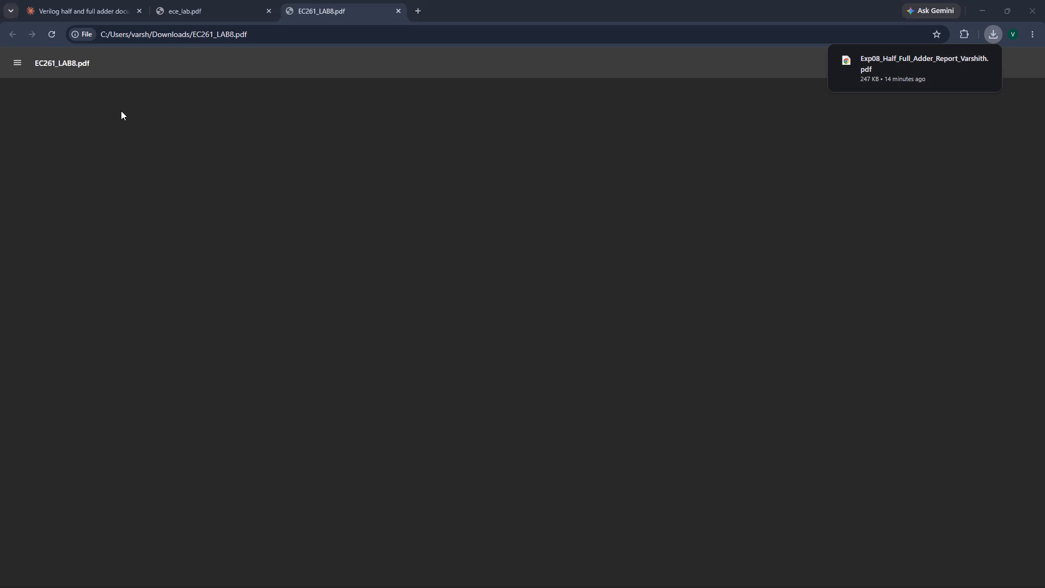
scroll(438, 366, "right", 1)
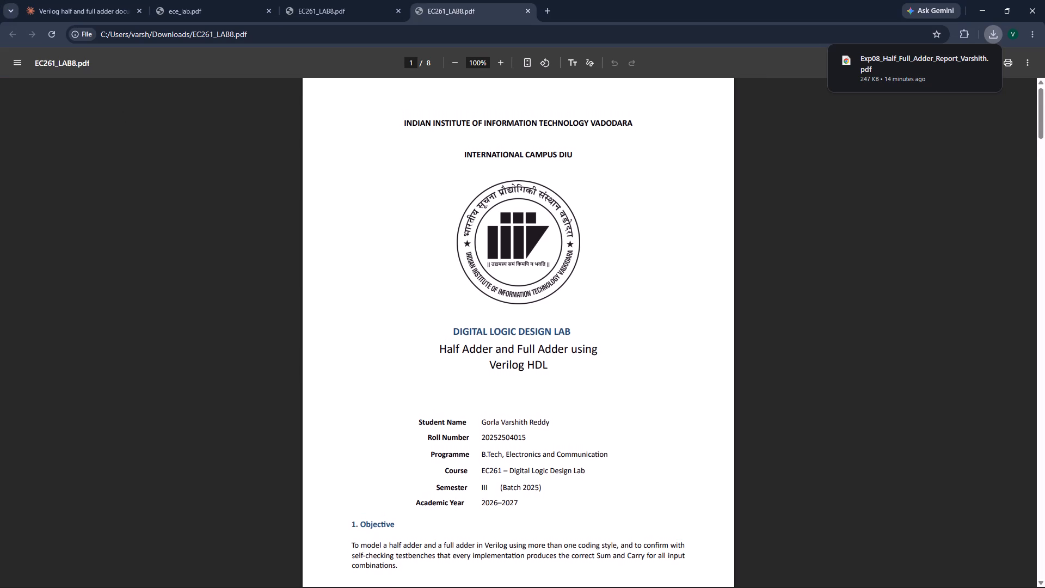
scroll(438, 366, "right", 1)
scroll(438, 366, "down", 7)
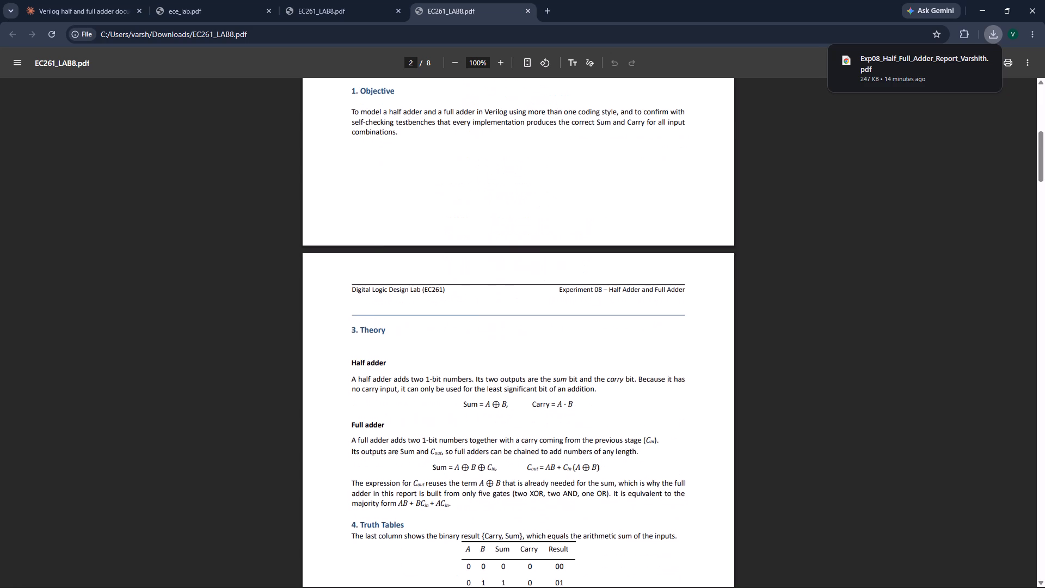
scroll(438, 366, "down", 3)
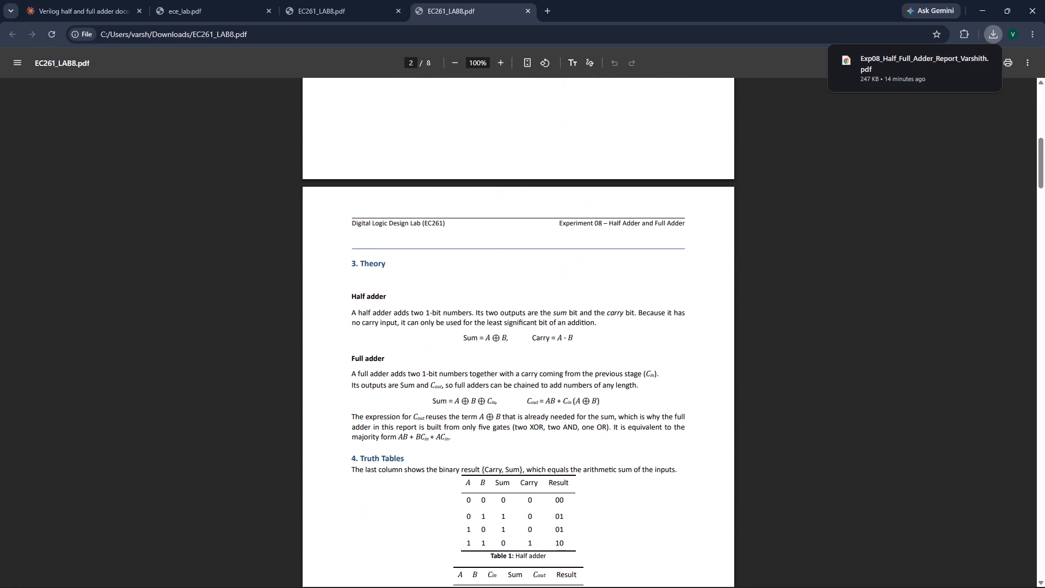
scroll(438, 366, "down", 9)
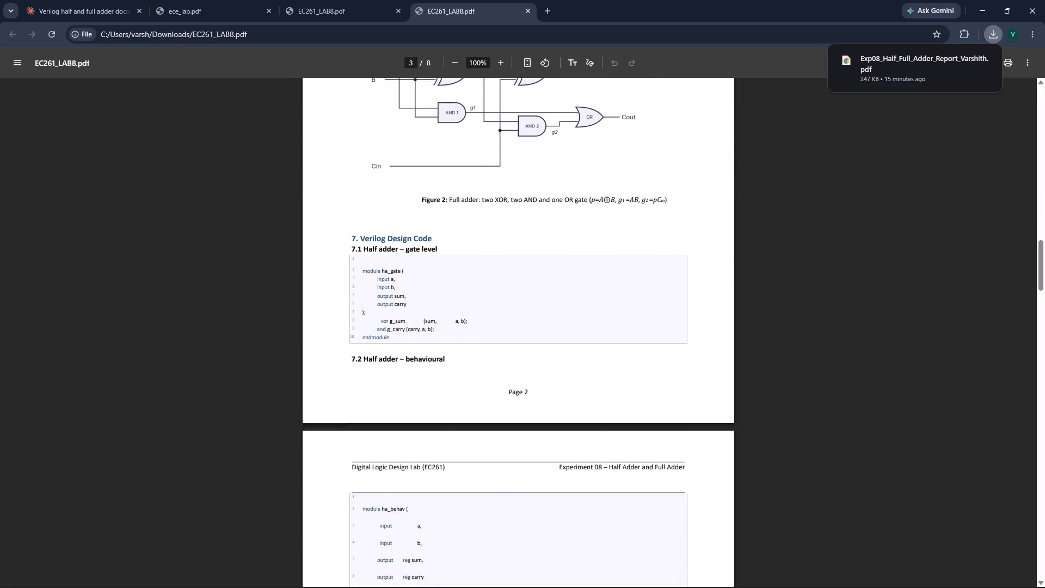
scroll(438, 366, "down", 11)
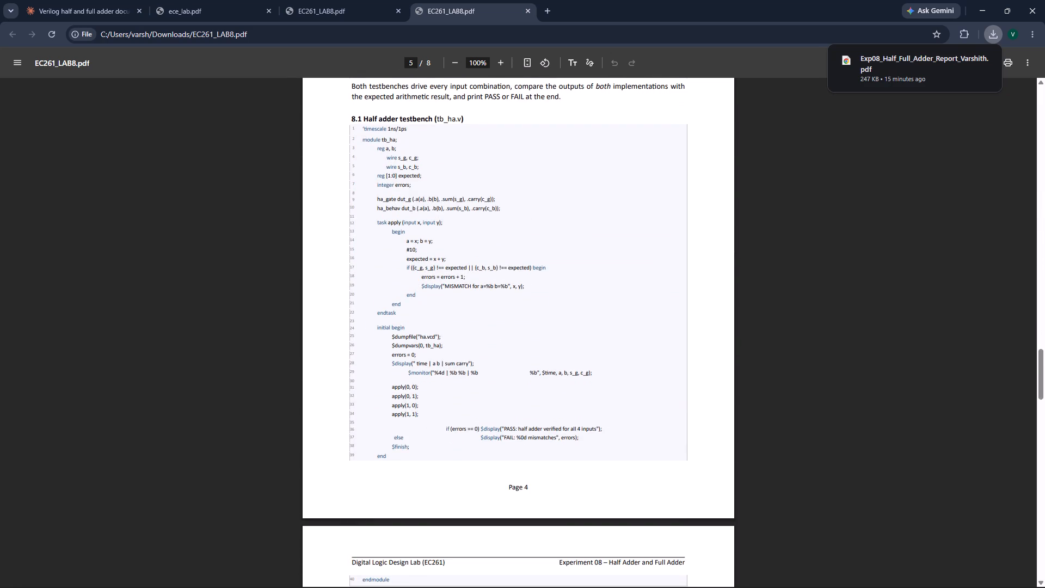
scroll(438, 366, "down", 5)
scroll(438, 366, "right", 1)
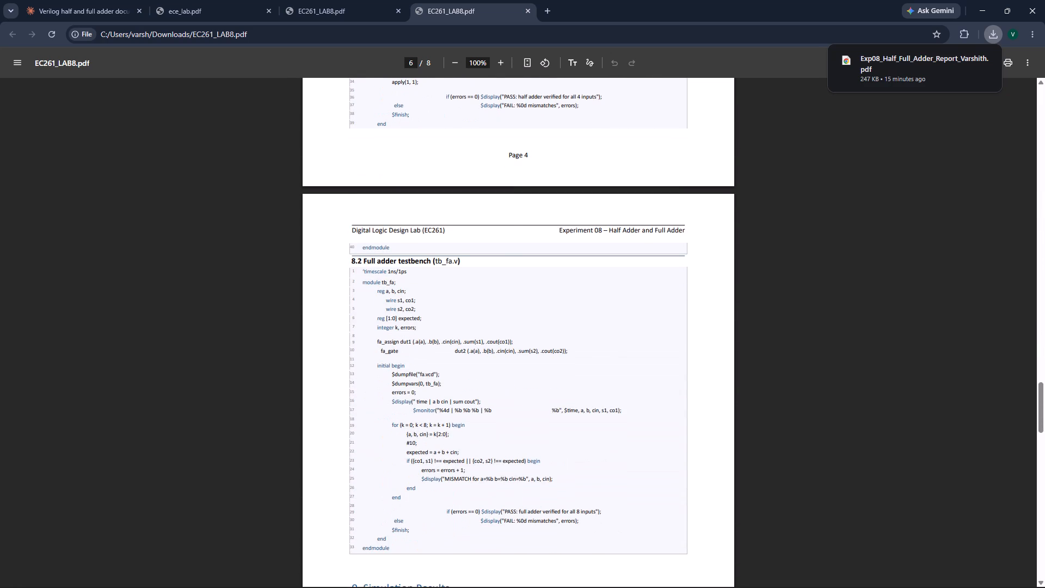
scroll(438, 366, "right", 1)
scroll(438, 366, "down", 2)
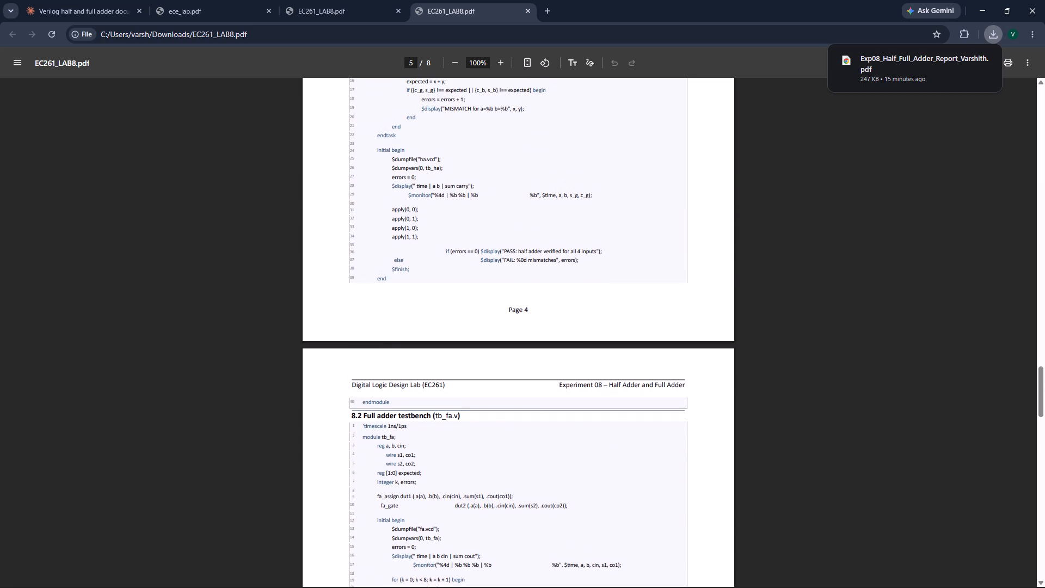
scroll(438, 366, "down", 4)
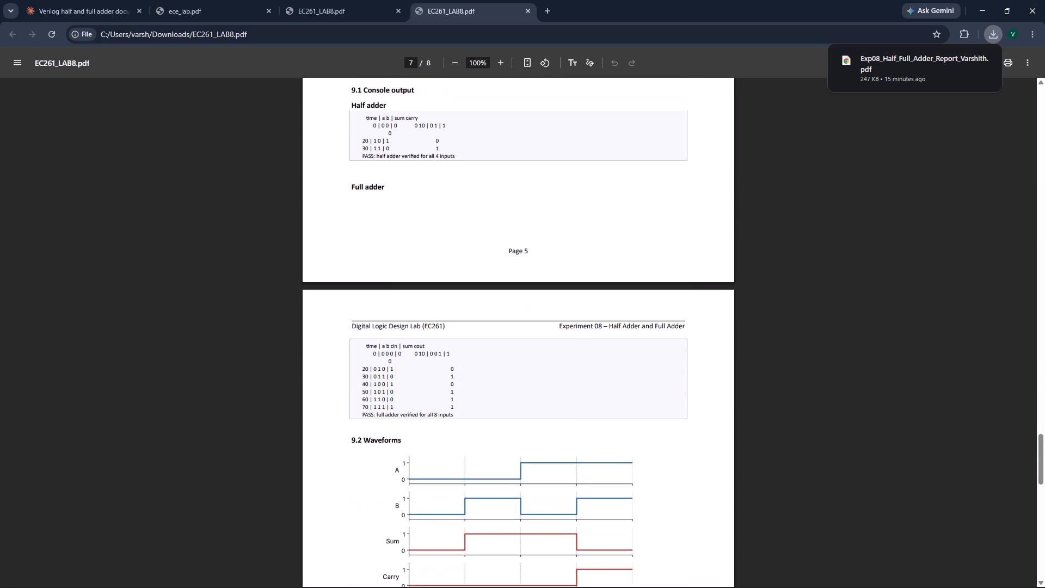
scroll(438, 366, "down", 3)
scroll(438, 366, "up", 1)
scroll(438, 366, "down", 4)
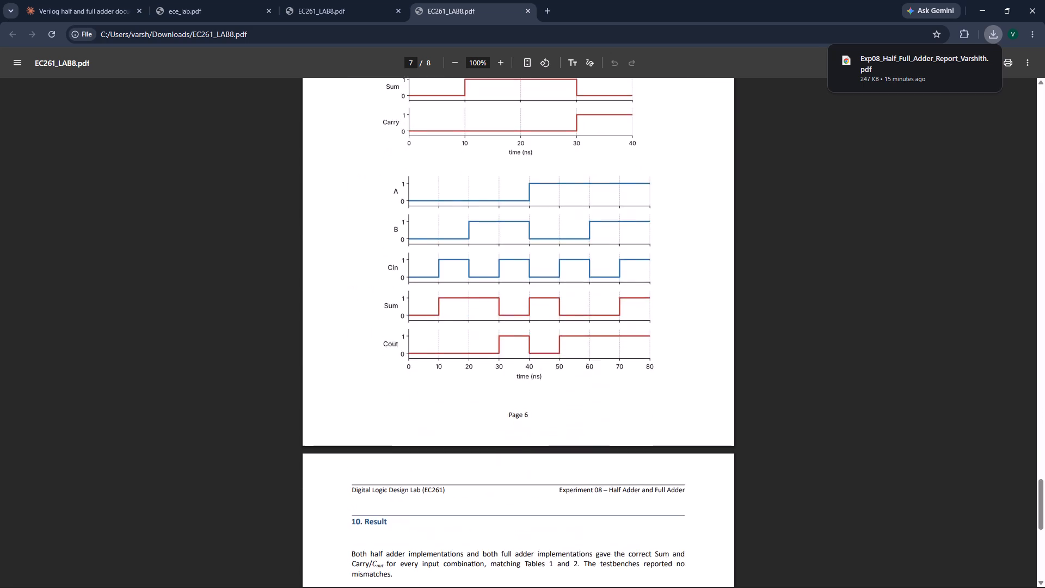
scroll(438, 366, "down", 8)
scroll(438, 366, "up", 7)
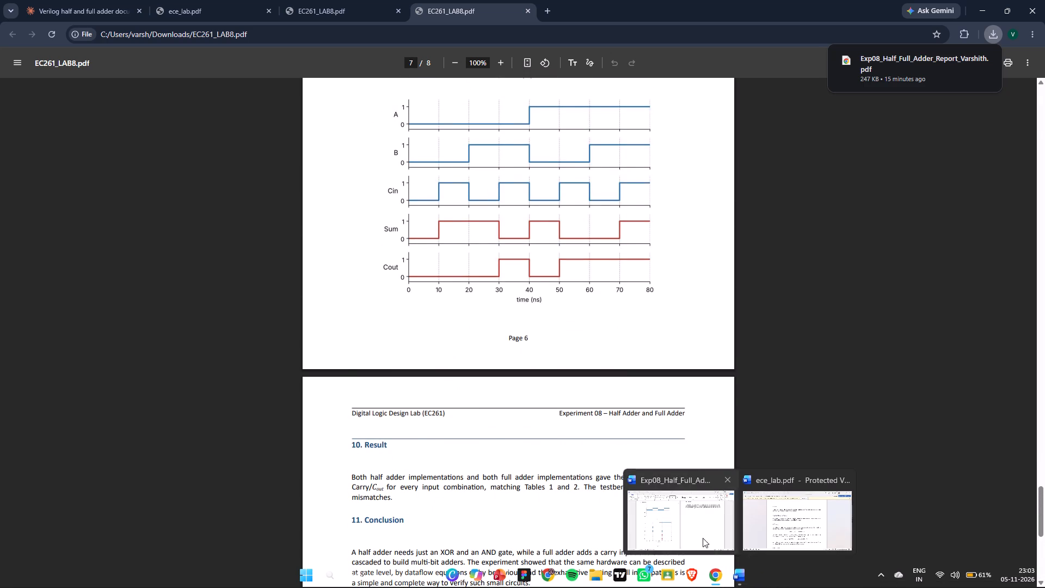
Return to the report in Word and delete the entire even-page header above "5. Circuit Diagrams", including its rule line.
left_click(699, 525)
scroll(558, 332, "up", 4)
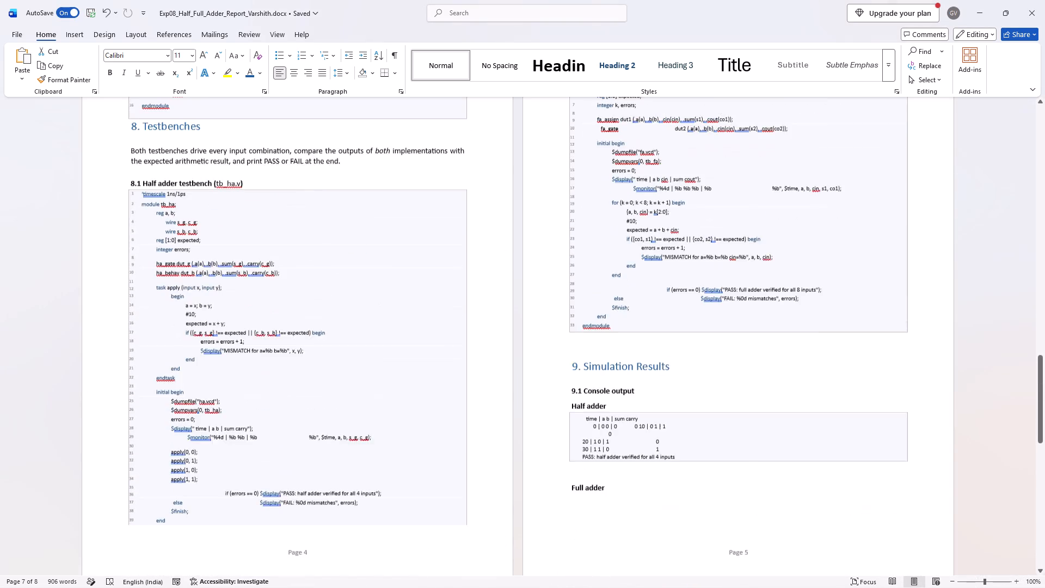
scroll(558, 332, "up", 8)
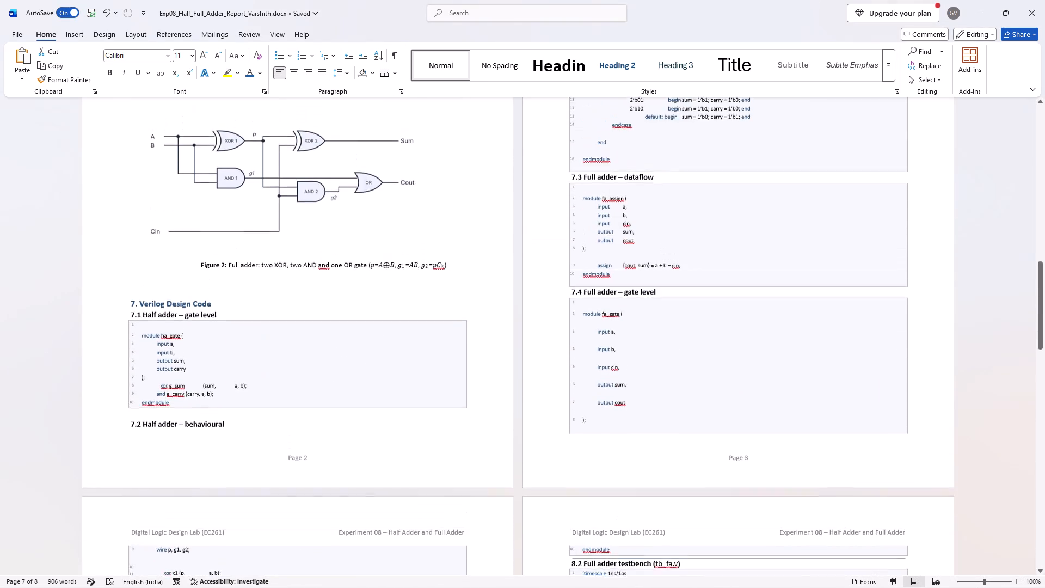
scroll(558, 332, "up", 6)
scroll(558, 332, "down", 5)
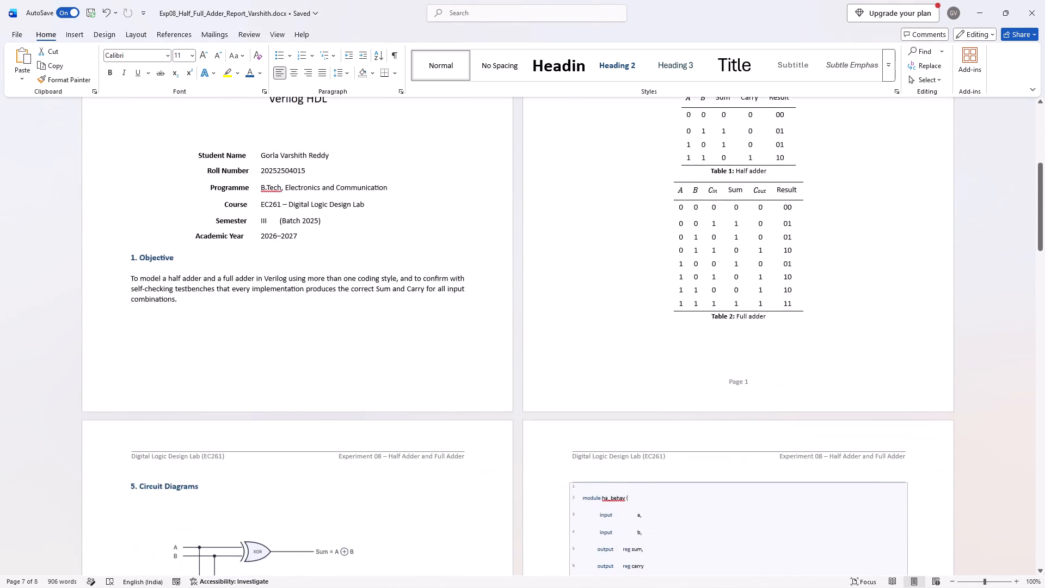
scroll(558, 332, "down", 1)
scroll(558, 332, "up", 1)
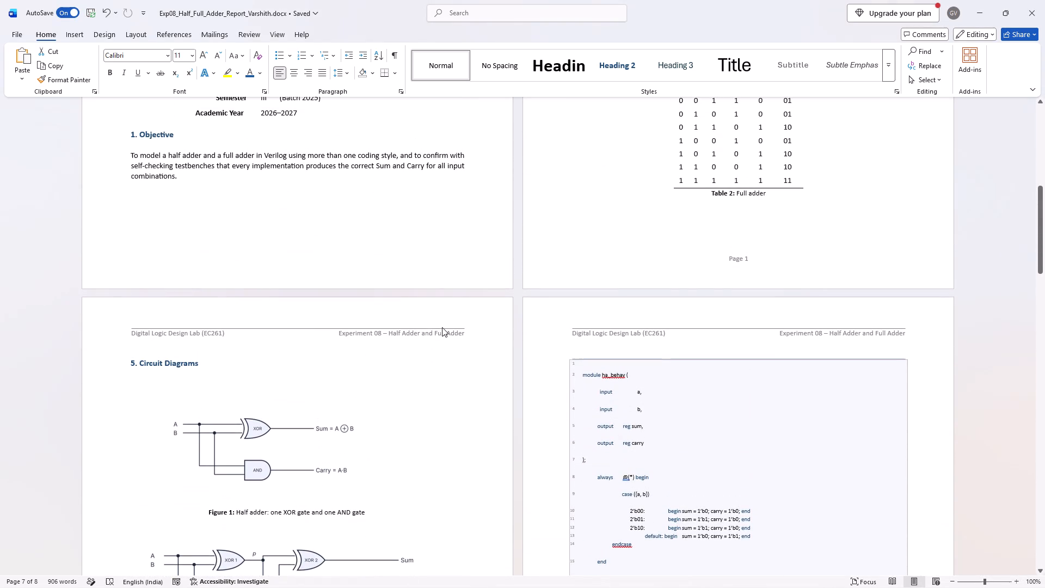
triple_click(442, 327)
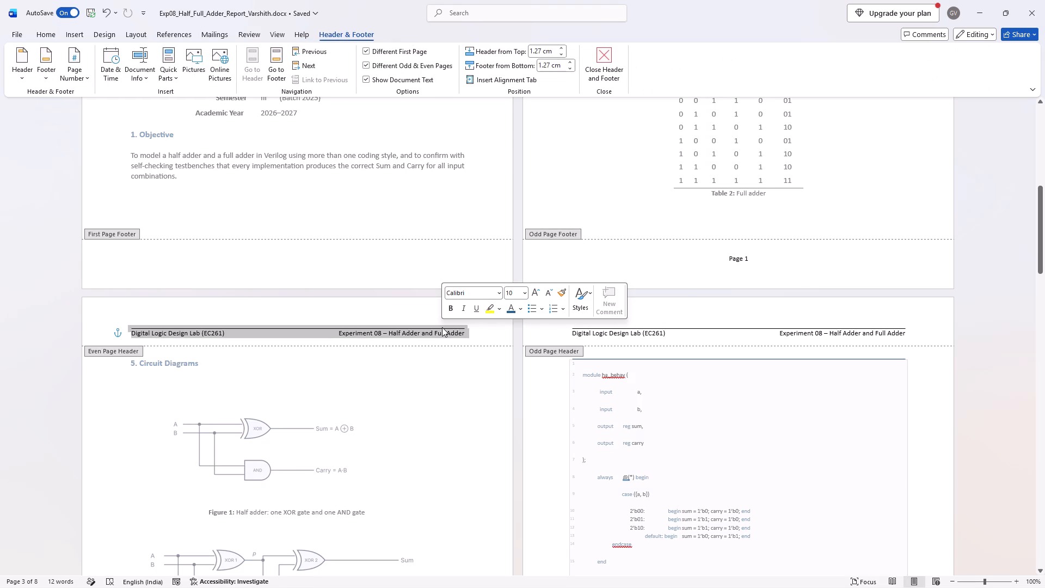
key("Delete")
Delete the odd-page header's rule line, course name and experiment title.
triple_click(713, 329)
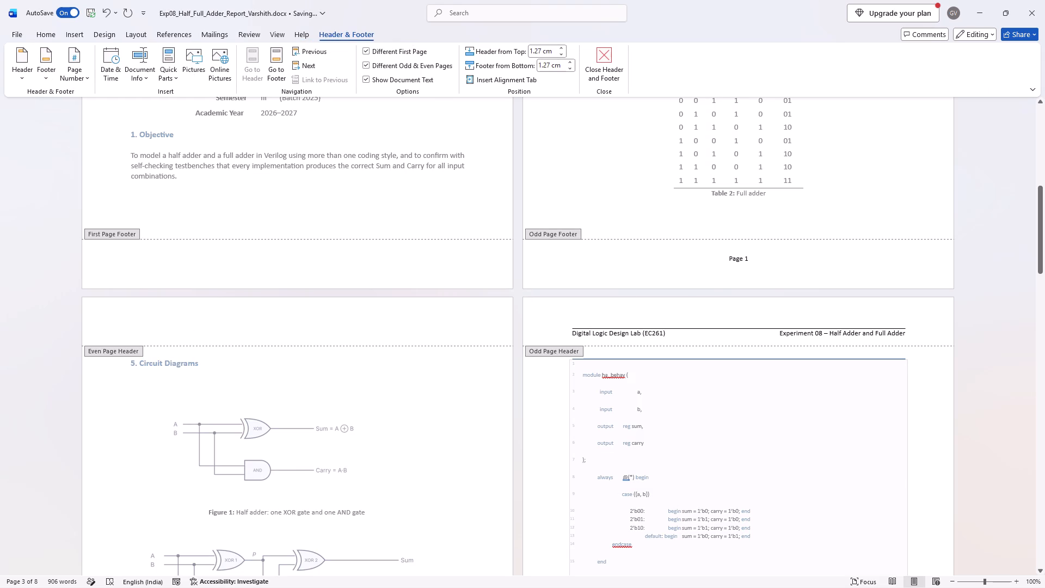
left_click(713, 329)
left_click(713, 329)
double_click(713, 329)
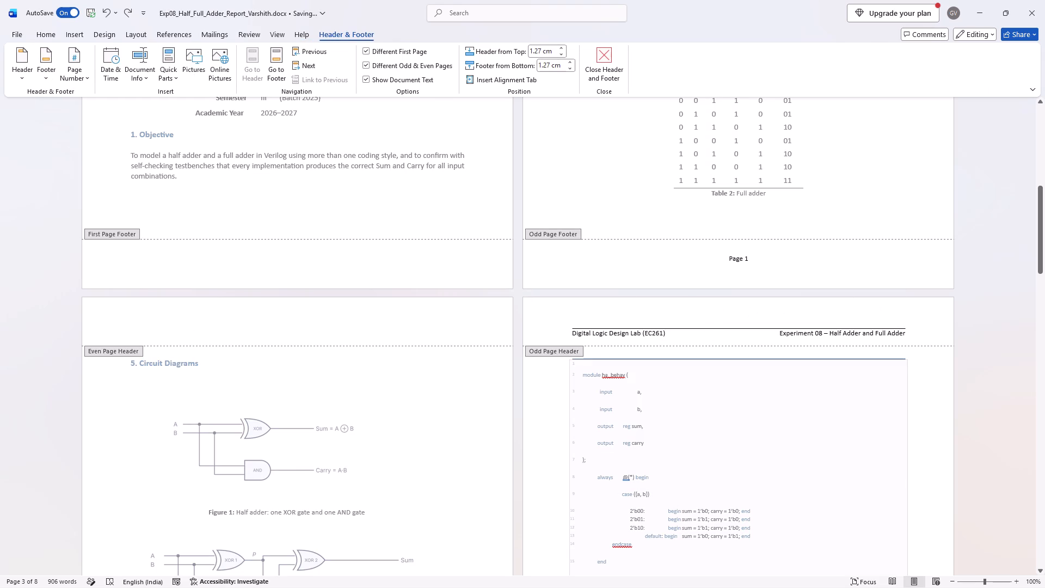
left_click(713, 329)
double_click(657, 328)
key("Delete")
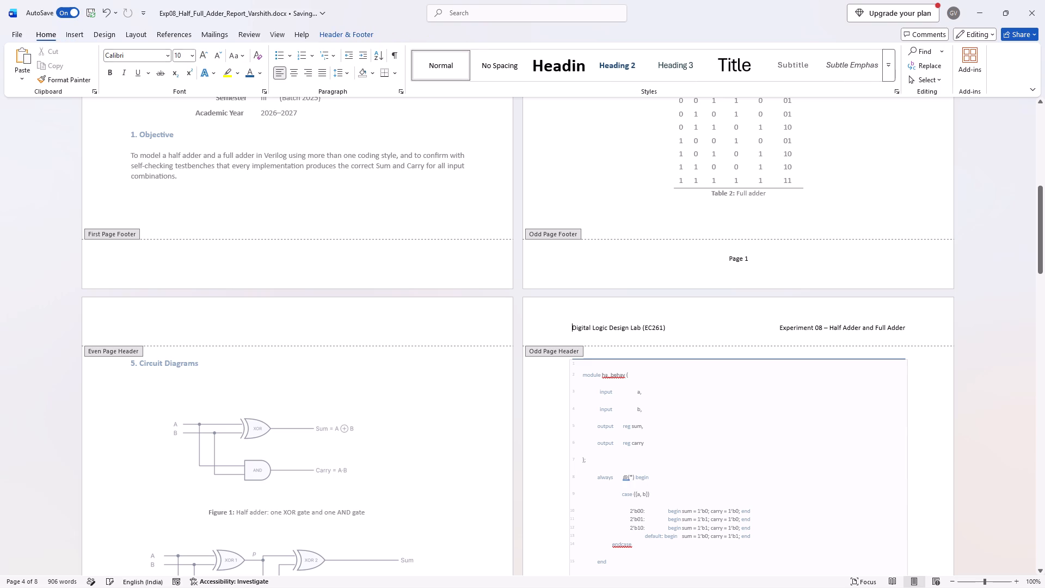
left_click(666, 327)
left_click_drag(666, 327, 576, 322)
key("Delete")
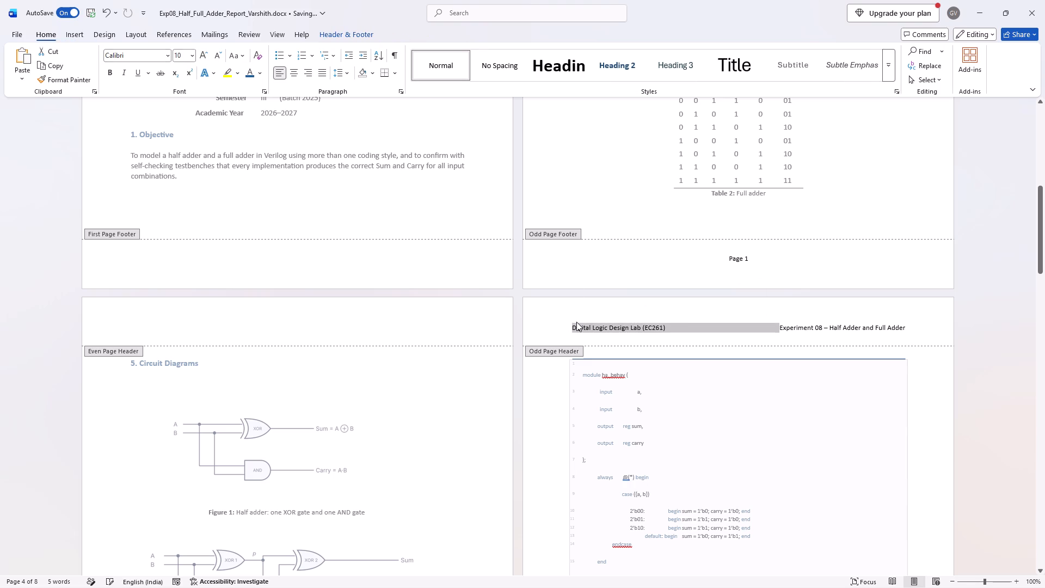
left_click_drag(706, 325, 562, 322)
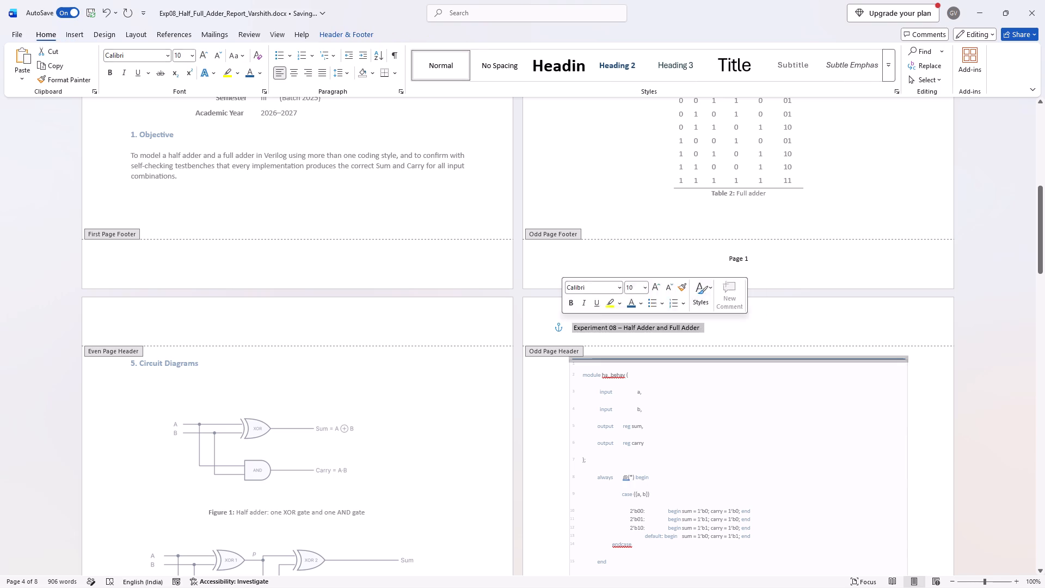
key("Delete")
scroll(567, 336, "up", 8)
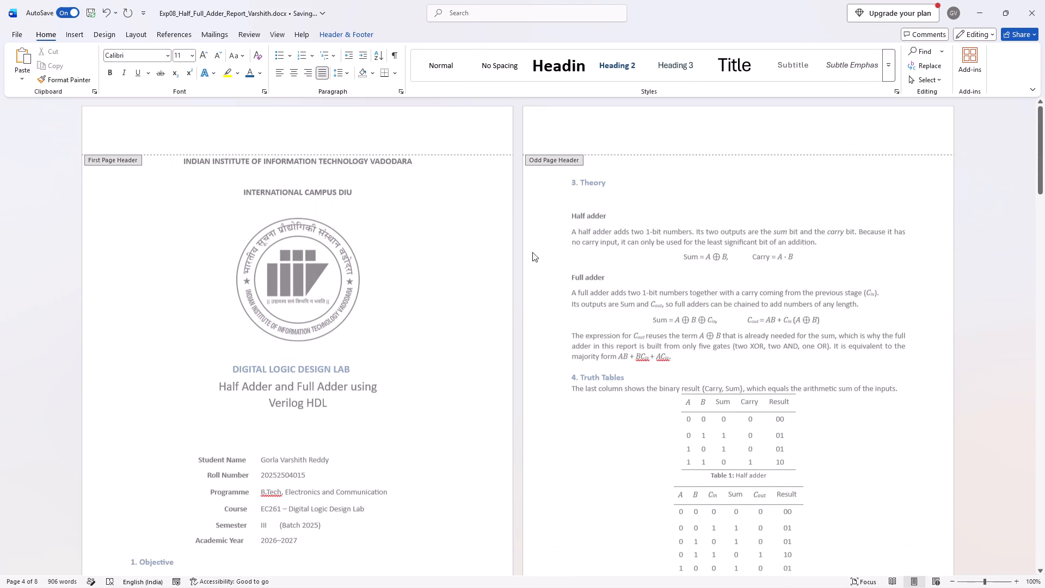
Leave header editing and return to the report's body text.
scroll(573, 387, "down", 6)
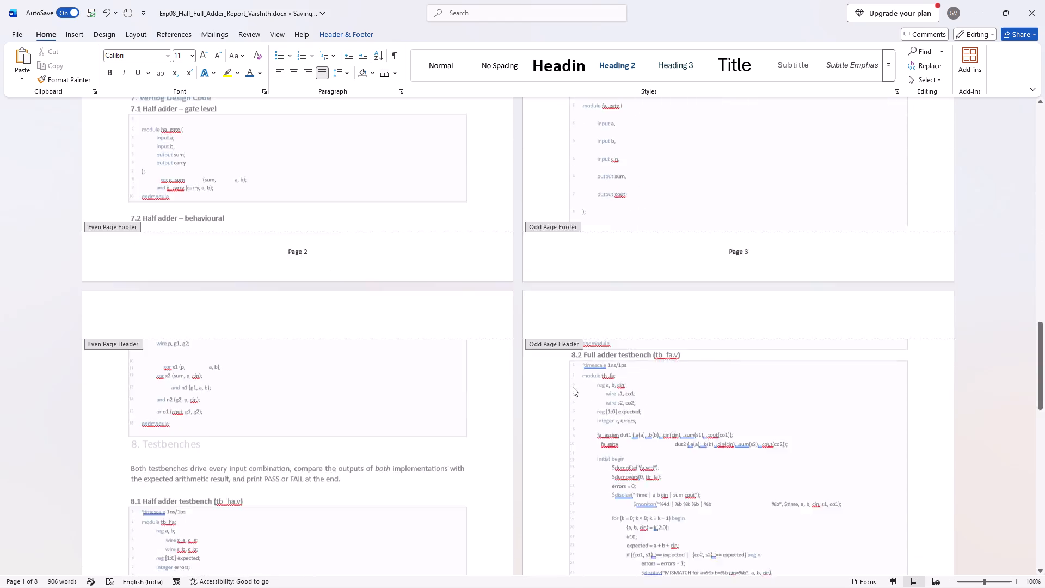
scroll(573, 387, "down", 1)
scroll(573, 387, "up", 2)
left_click(396, 241)
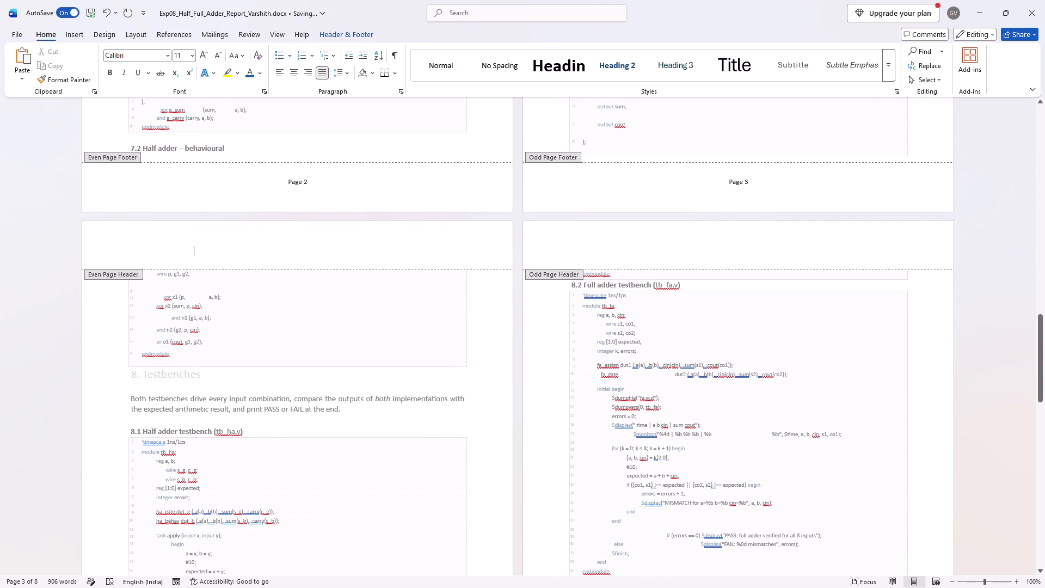
key("Escape")
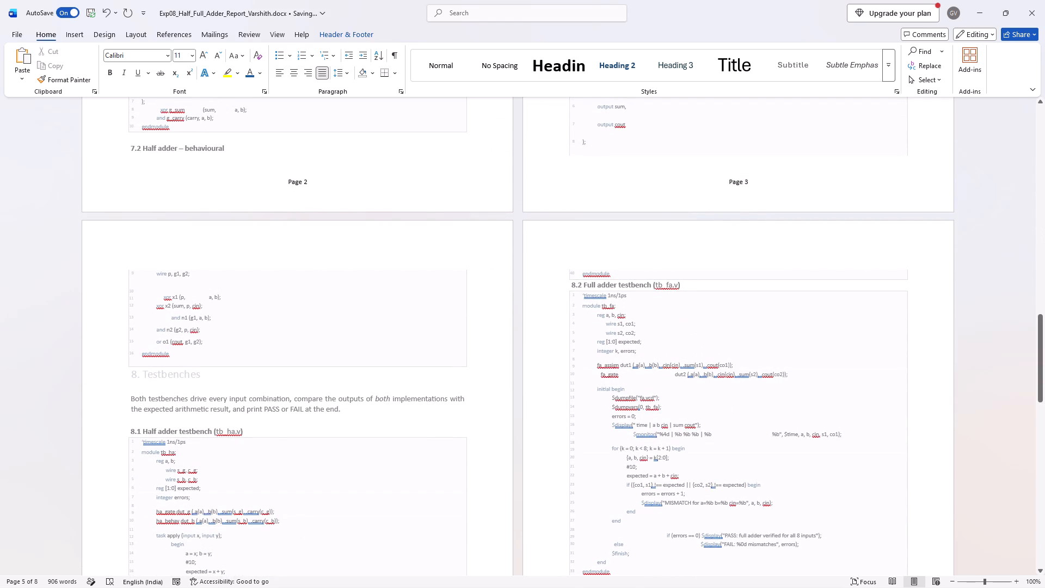
Review the report's pages from the cover to the conclusion, examining the page tops and overall layout.
scroll(436, 284, "up", 5)
scroll(436, 284, "down", 3)
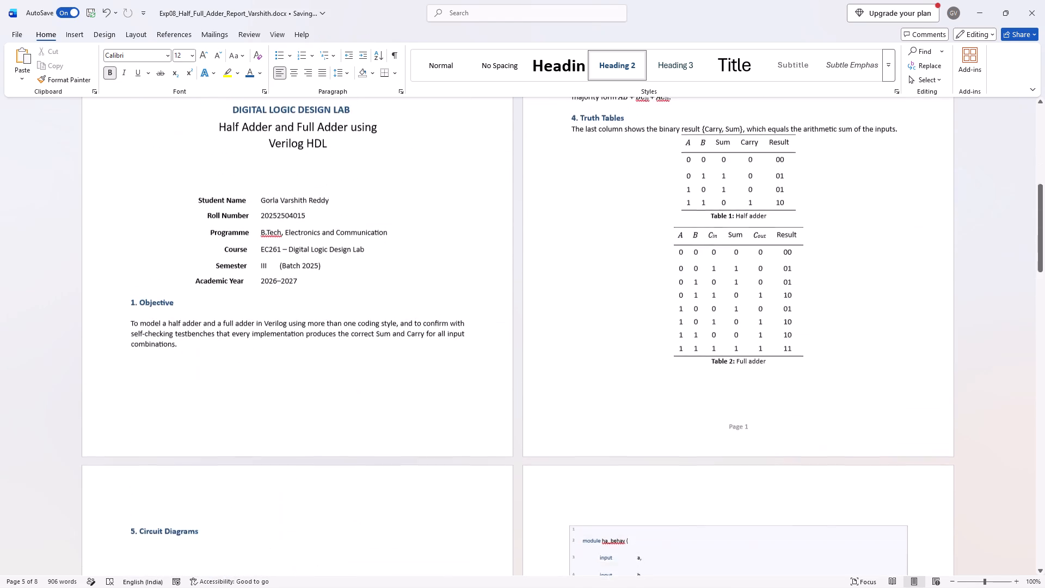
scroll(436, 284, "down", 3)
scroll(436, 284, "up", 5)
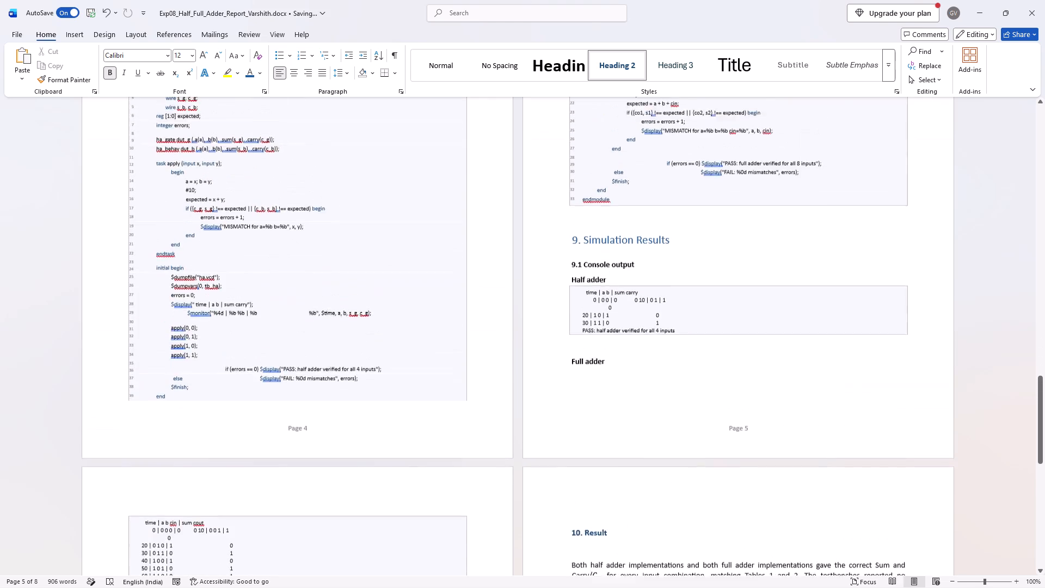
scroll(436, 284, "up", 7)
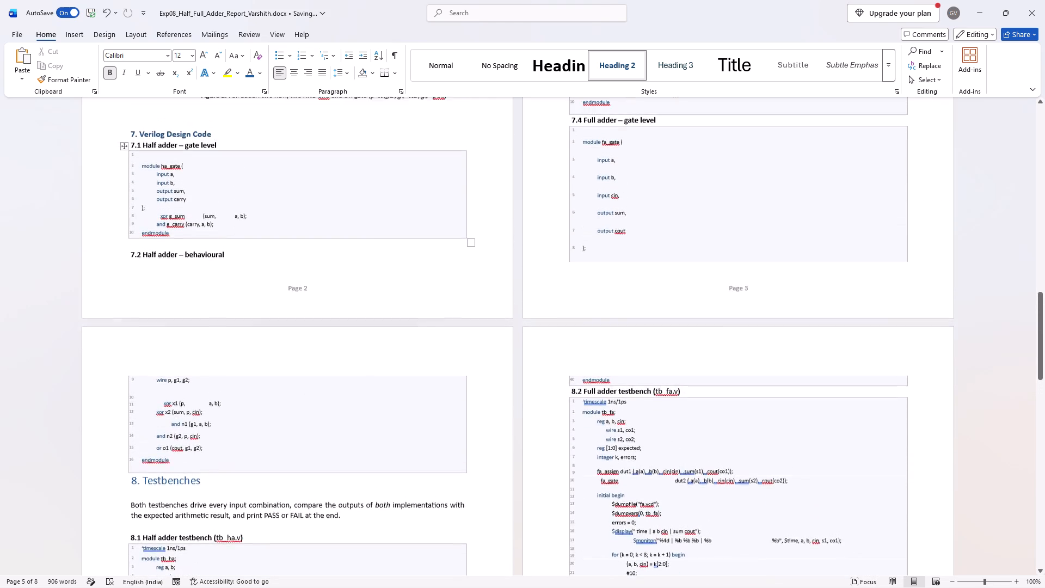
scroll(436, 284, "up", 7)
scroll(436, 284, "down", 4)
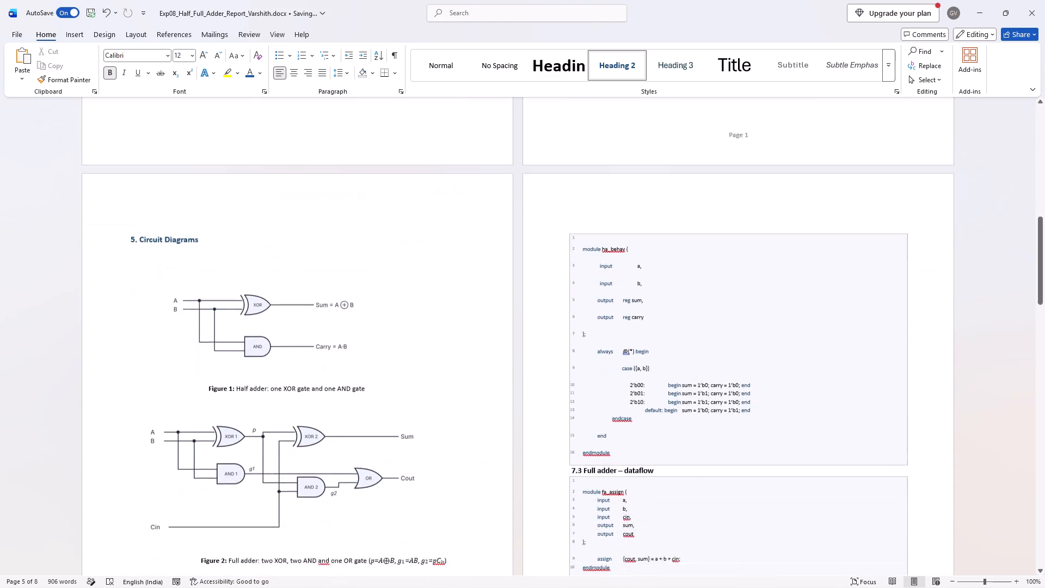
scroll(436, 284, "down", 4)
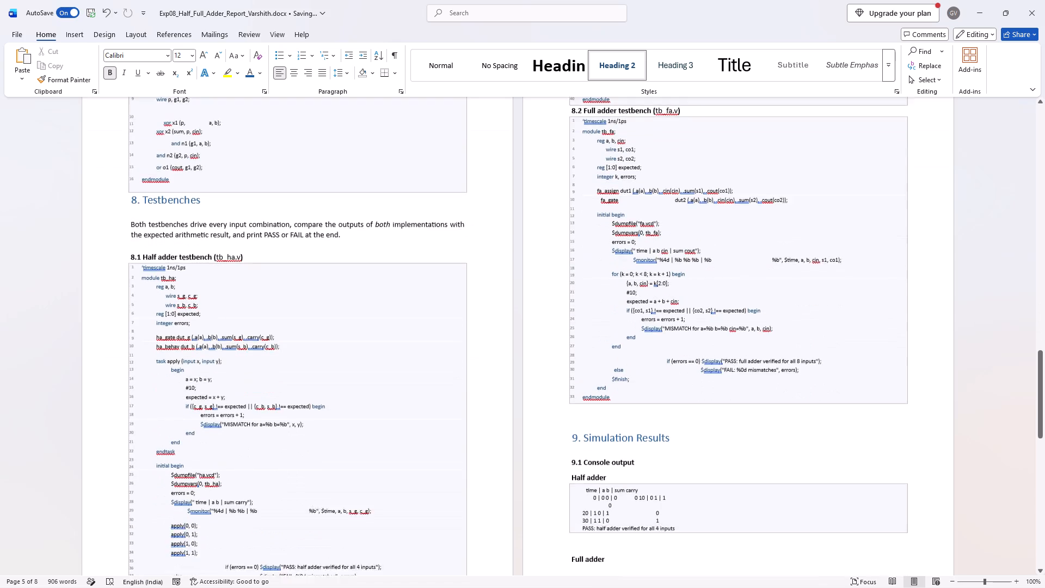
scroll(436, 284, "down", 4)
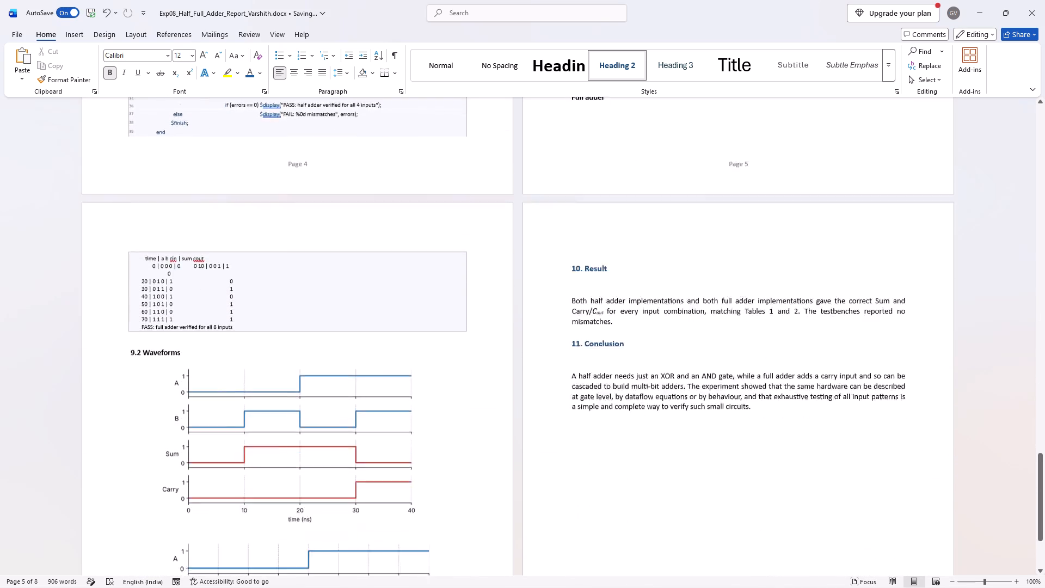
scroll(436, 284, "down", 6)
scroll(436, 284, "up", 5)
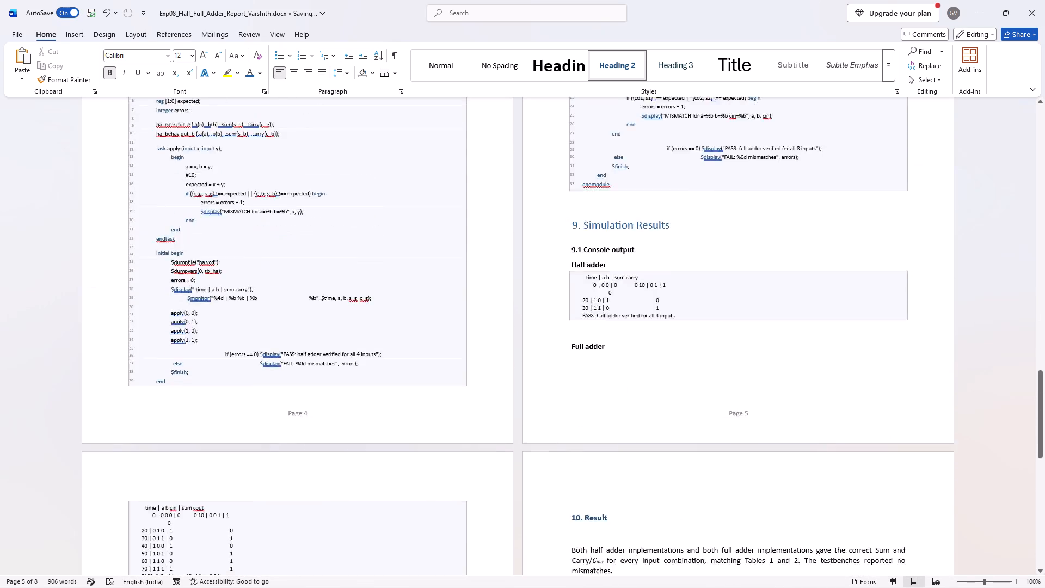
scroll(436, 284, "up", 2)
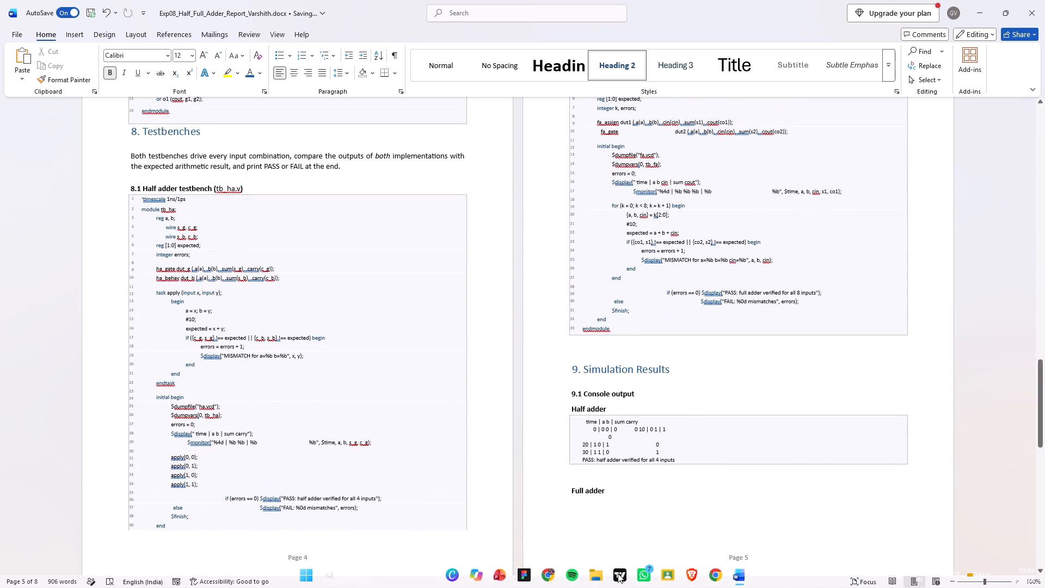
Switch to Chrome and examine the exported EC261_LAB8.pdf from the waveforms page back to the "8. Testbenches" section.
left_click(705, 574)
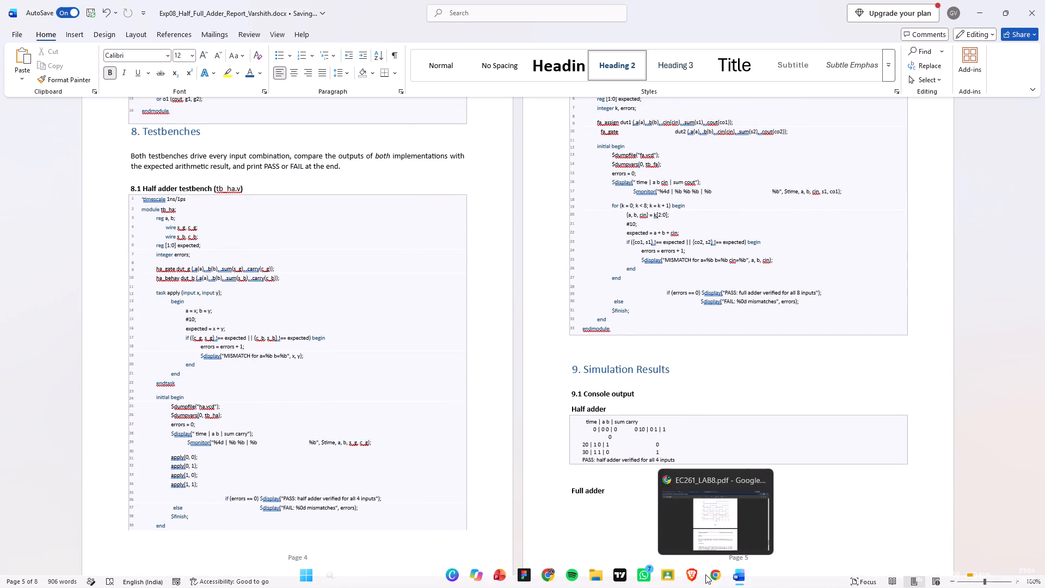
scroll(636, 414, "down", 2)
scroll(636, 414, "up", 4)
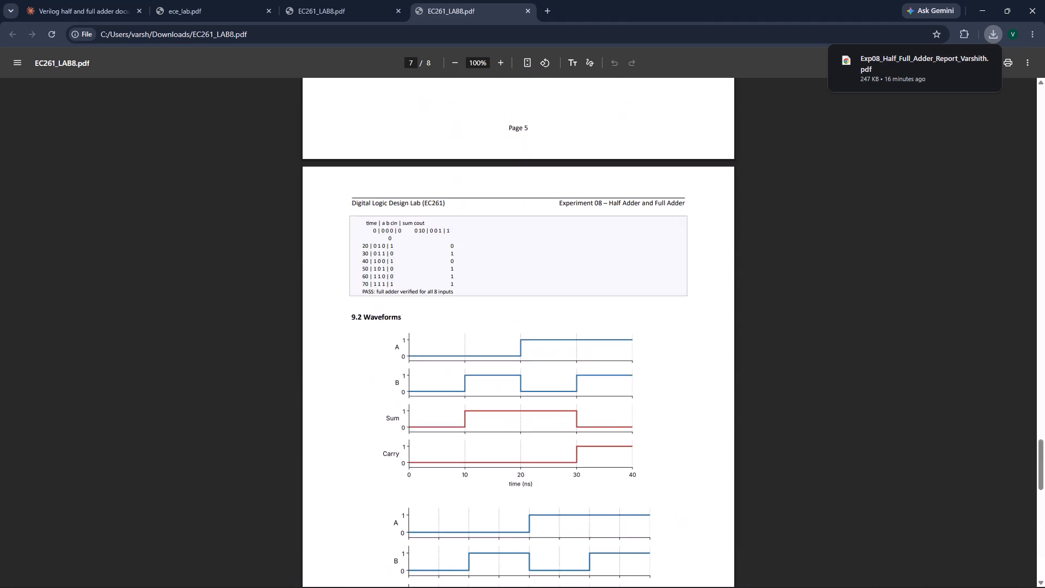
scroll(636, 414, "up", 12)
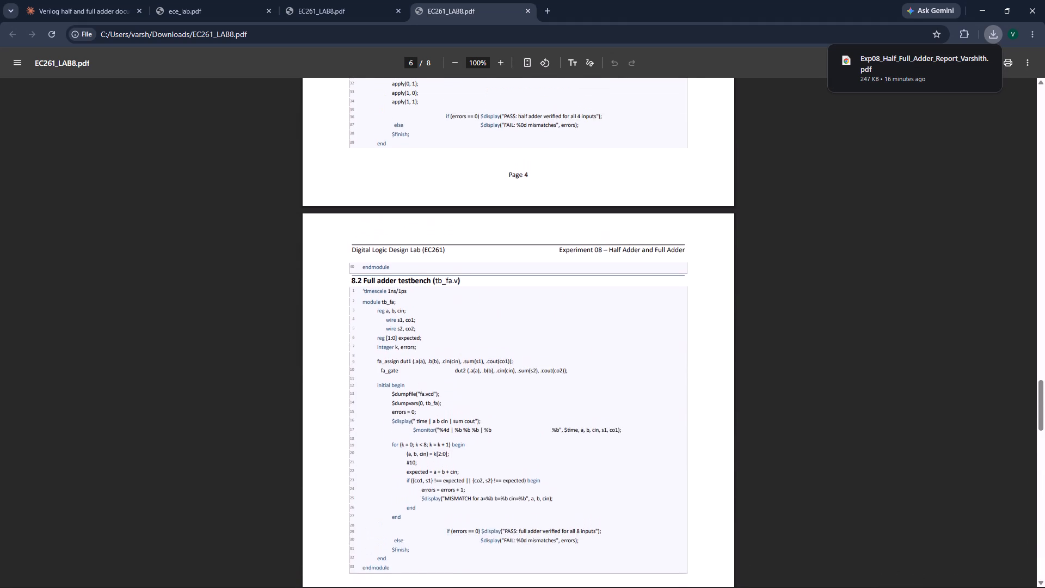
scroll(636, 414, "up", 3)
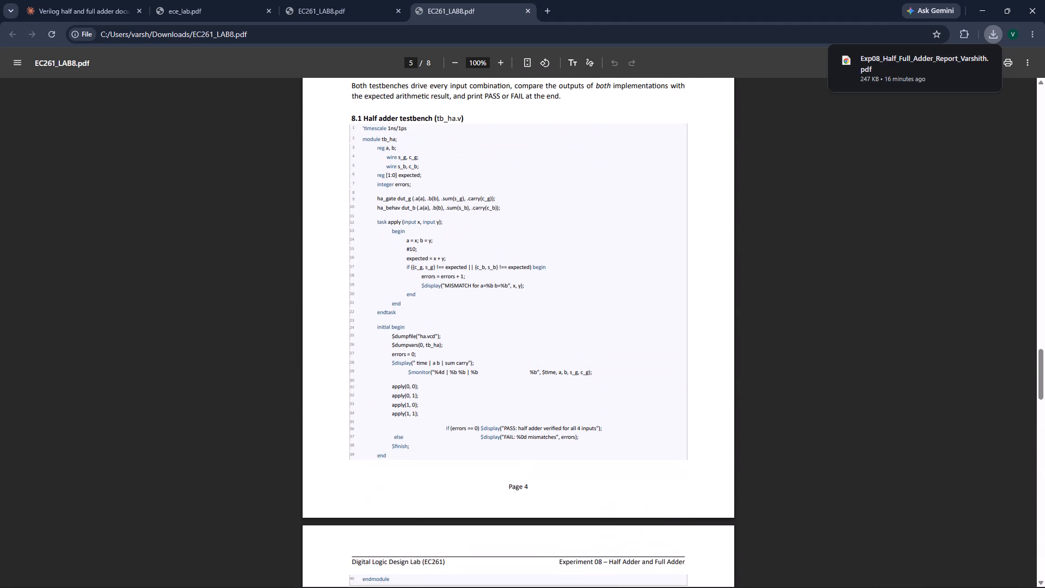
scroll(636, 414, "up", 1)
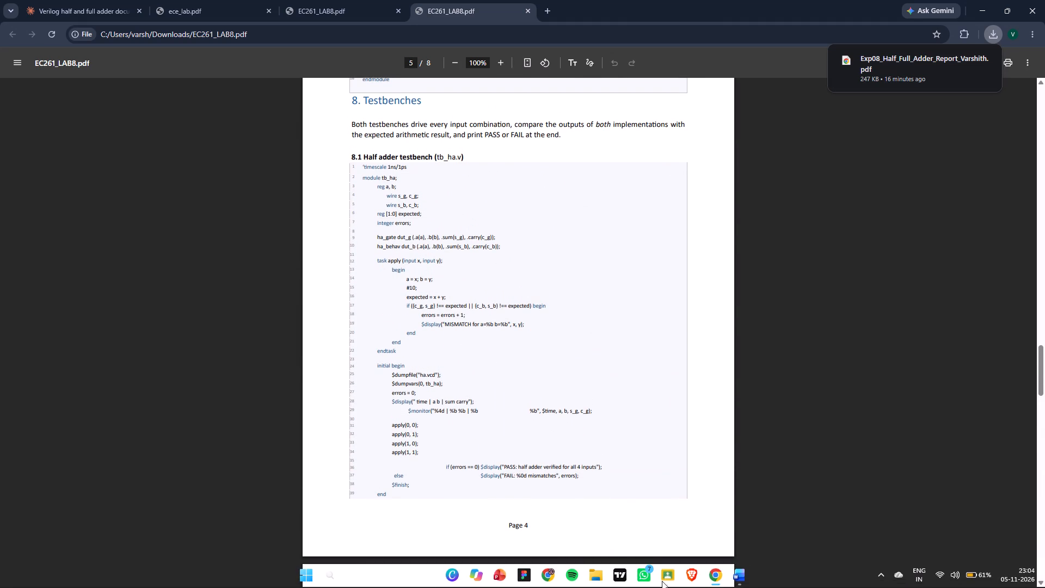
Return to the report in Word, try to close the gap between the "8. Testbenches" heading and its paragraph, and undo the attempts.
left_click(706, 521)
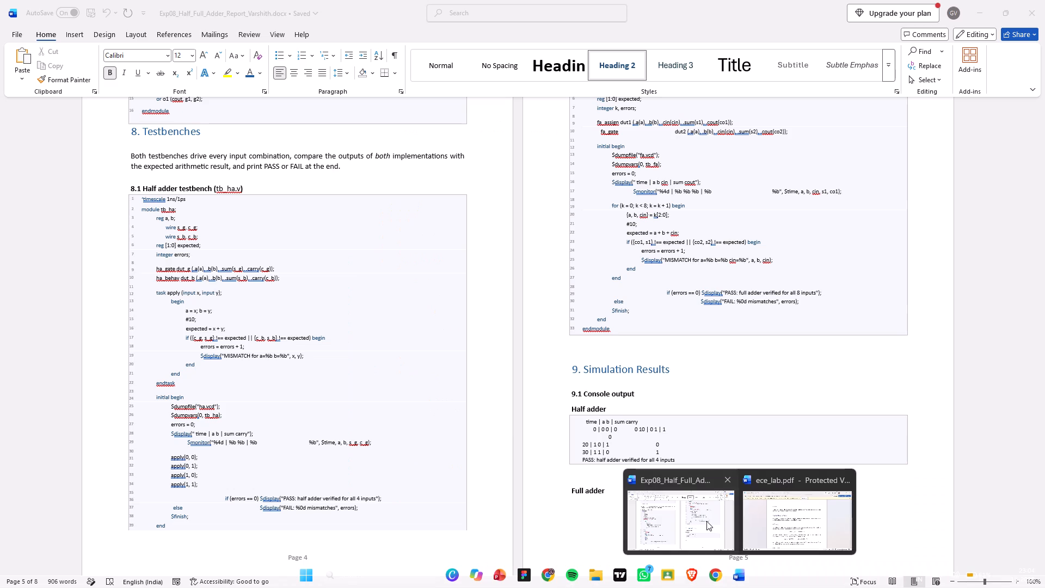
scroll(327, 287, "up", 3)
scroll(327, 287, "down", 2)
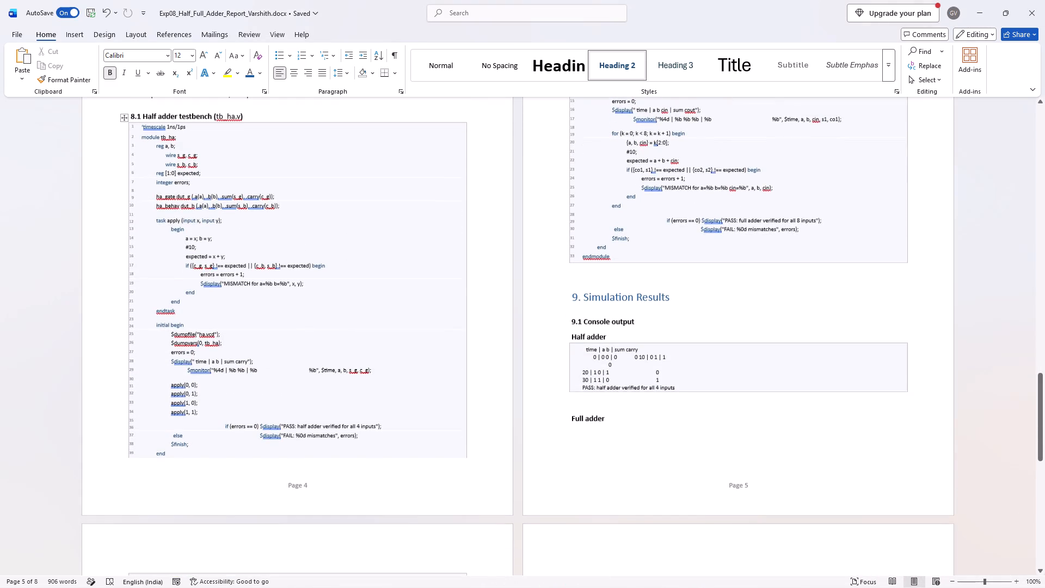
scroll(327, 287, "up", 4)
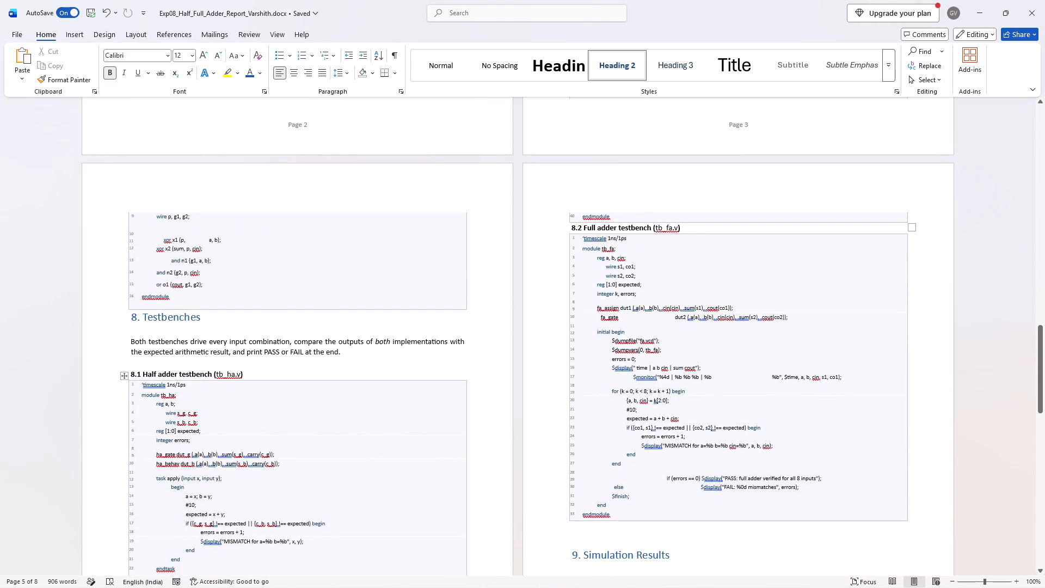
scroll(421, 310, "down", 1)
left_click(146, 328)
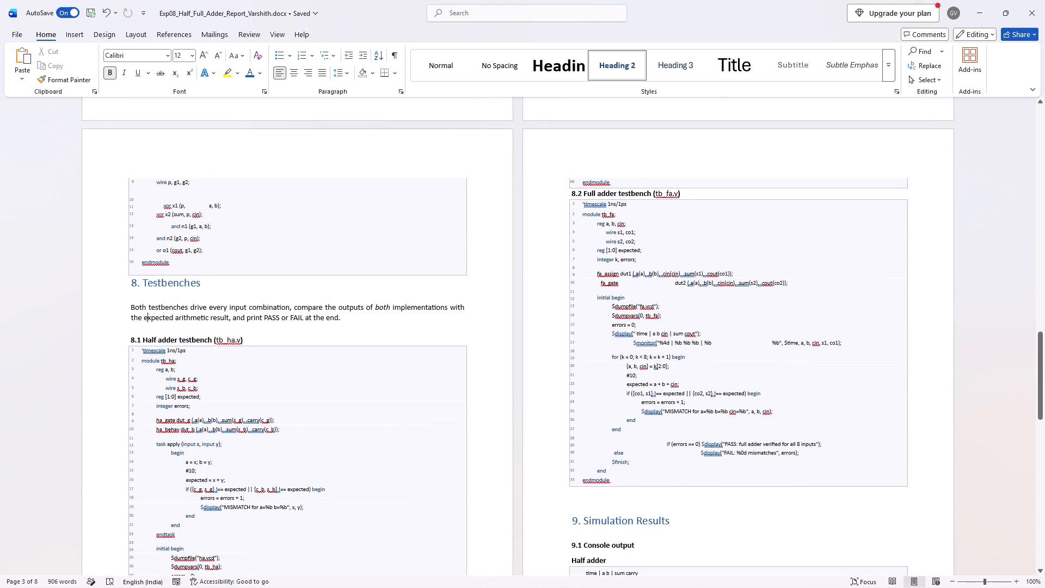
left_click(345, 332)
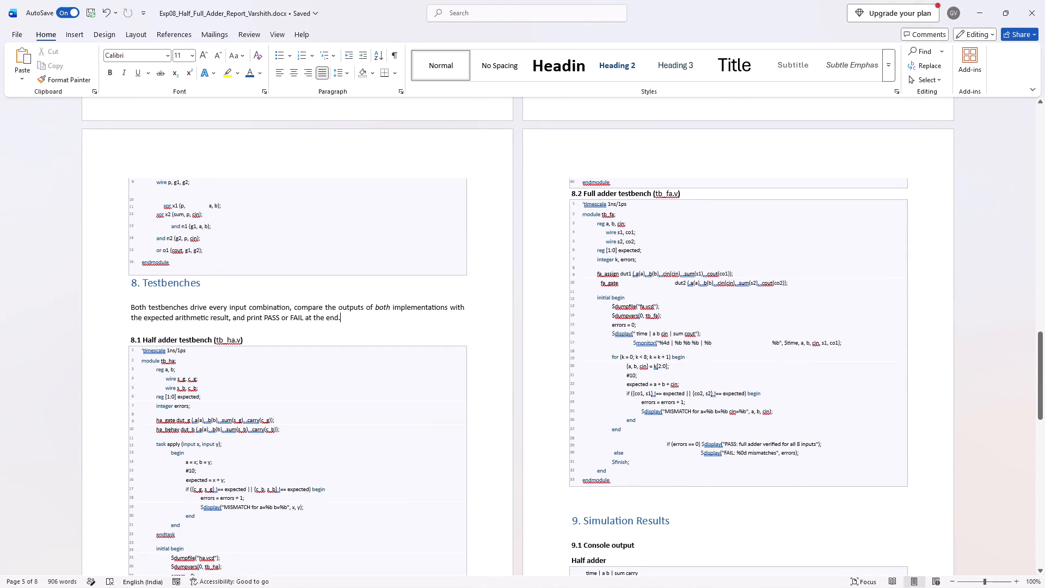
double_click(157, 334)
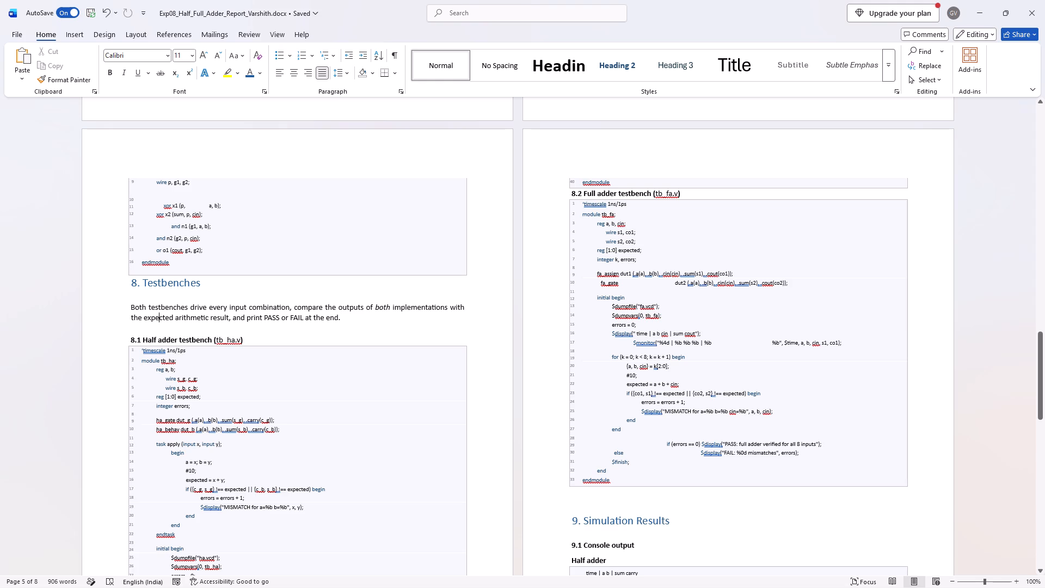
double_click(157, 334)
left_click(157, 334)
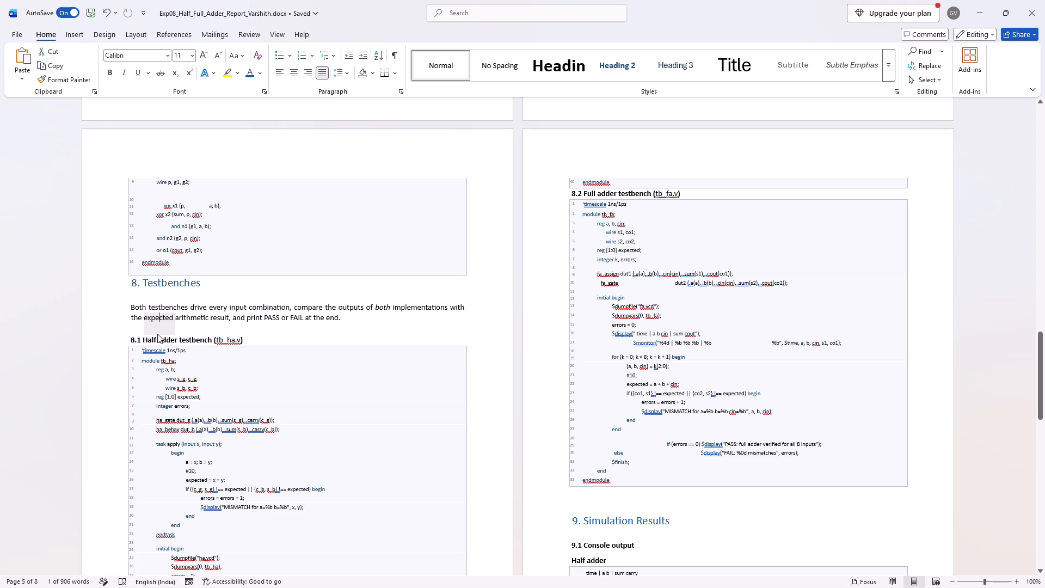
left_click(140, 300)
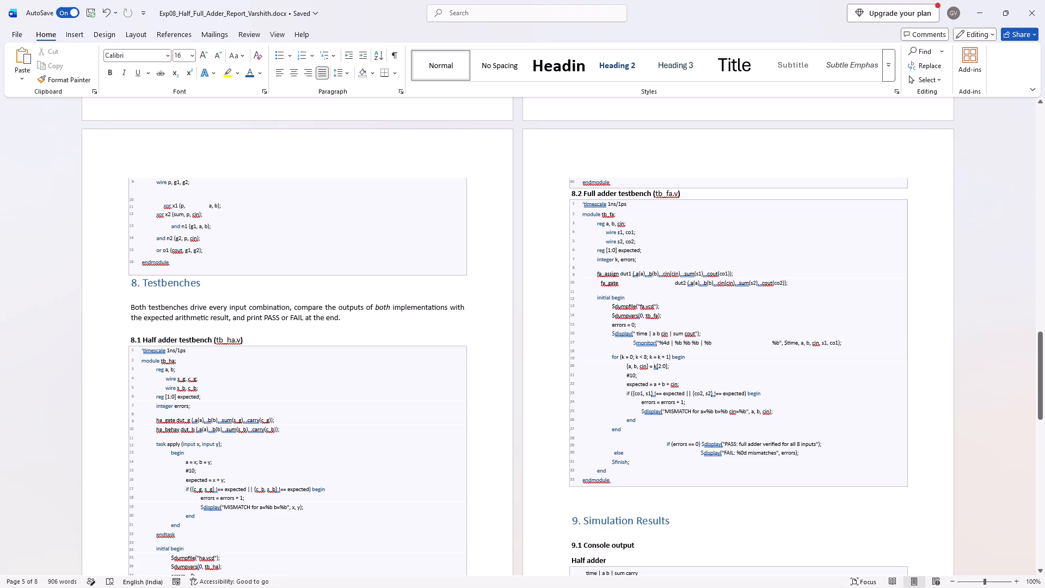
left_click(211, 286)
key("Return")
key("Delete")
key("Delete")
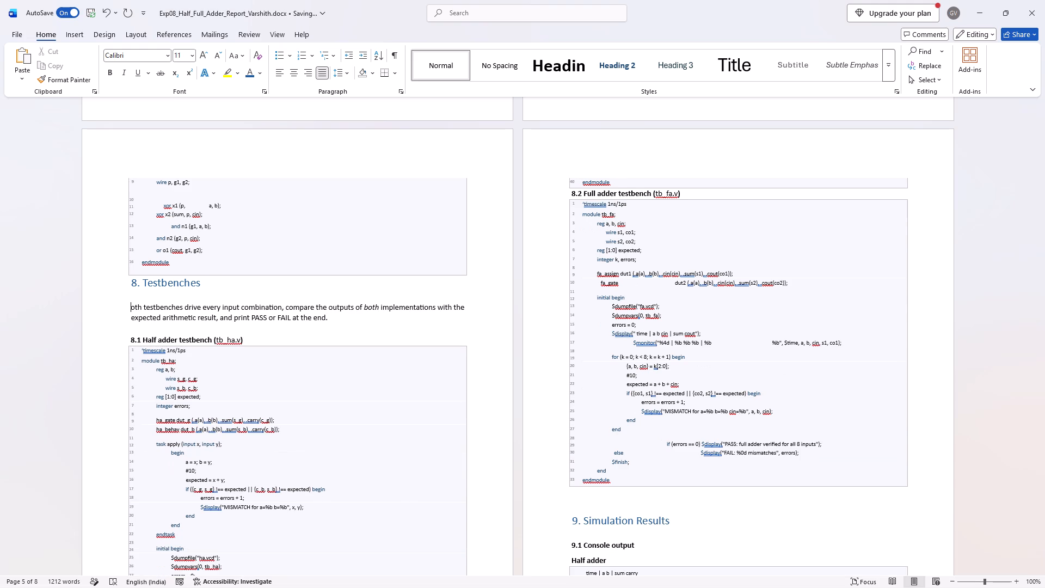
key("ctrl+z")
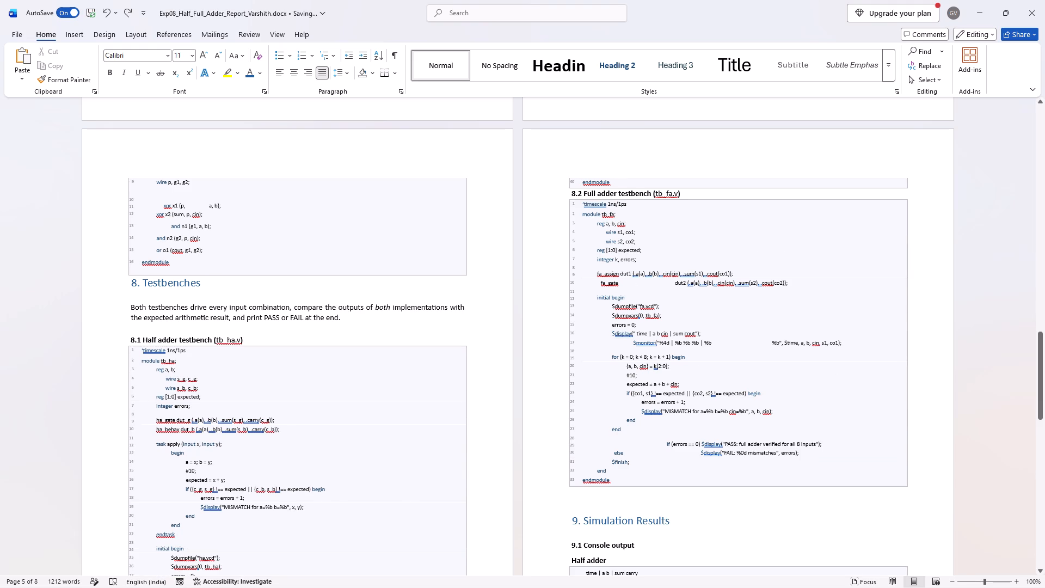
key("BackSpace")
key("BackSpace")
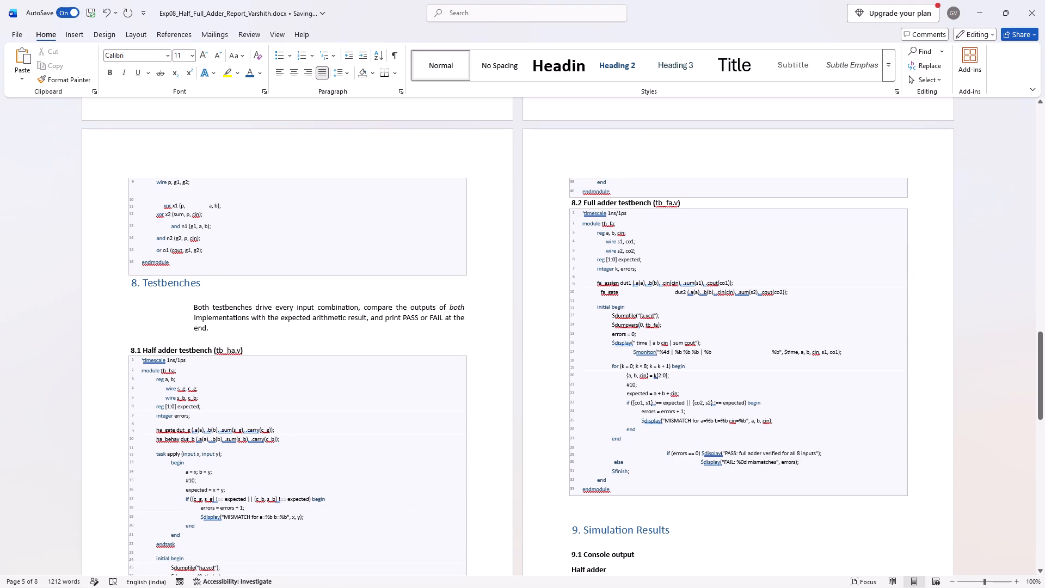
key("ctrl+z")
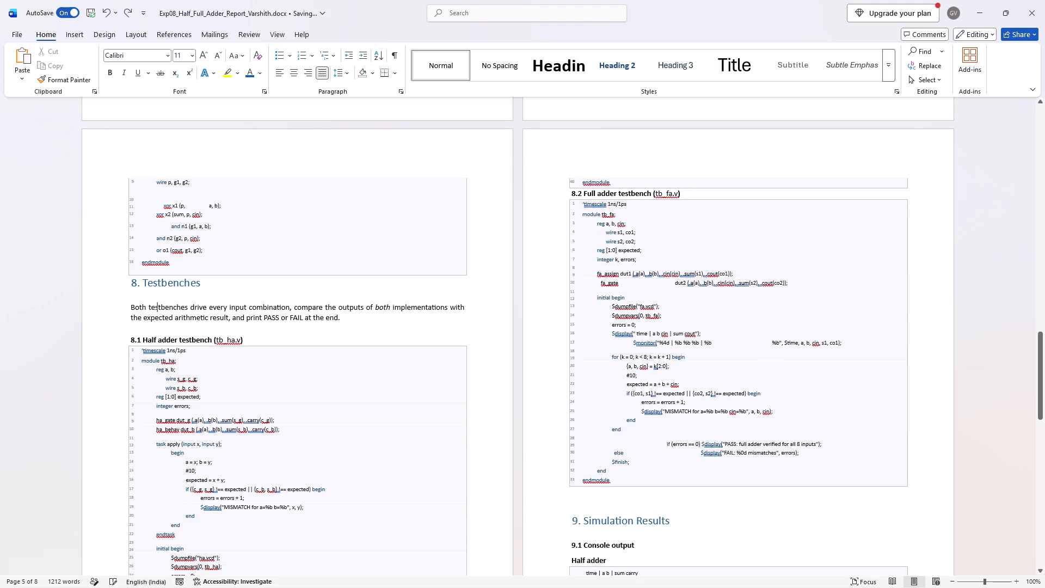
Examine the report's layout from the circuit diagrams to the conclusion, ending at the half adder testbench listing.
scroll(183, 299, "up", 6)
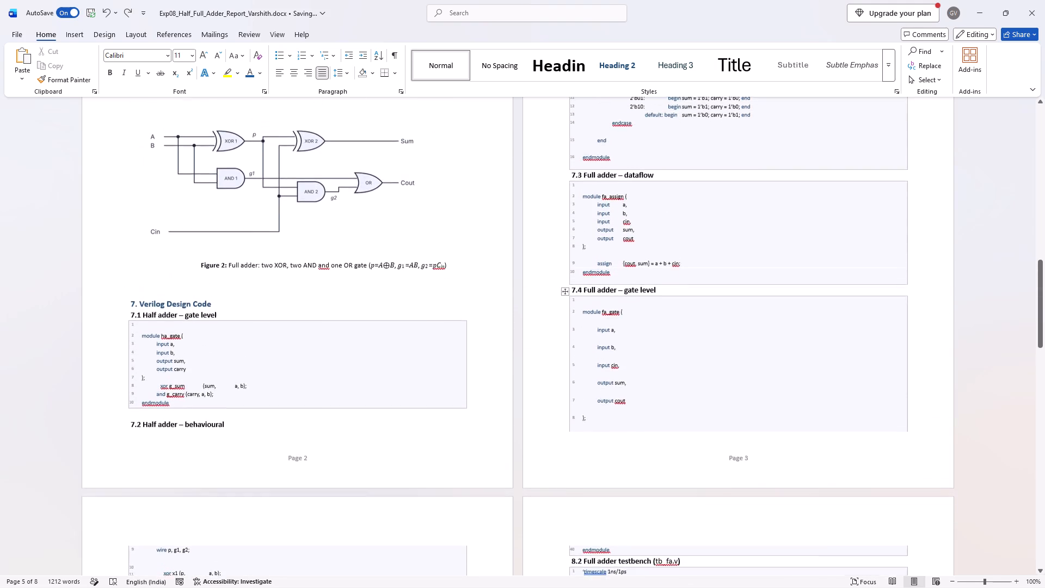
scroll(183, 299, "up", 3)
scroll(183, 299, "down", 7)
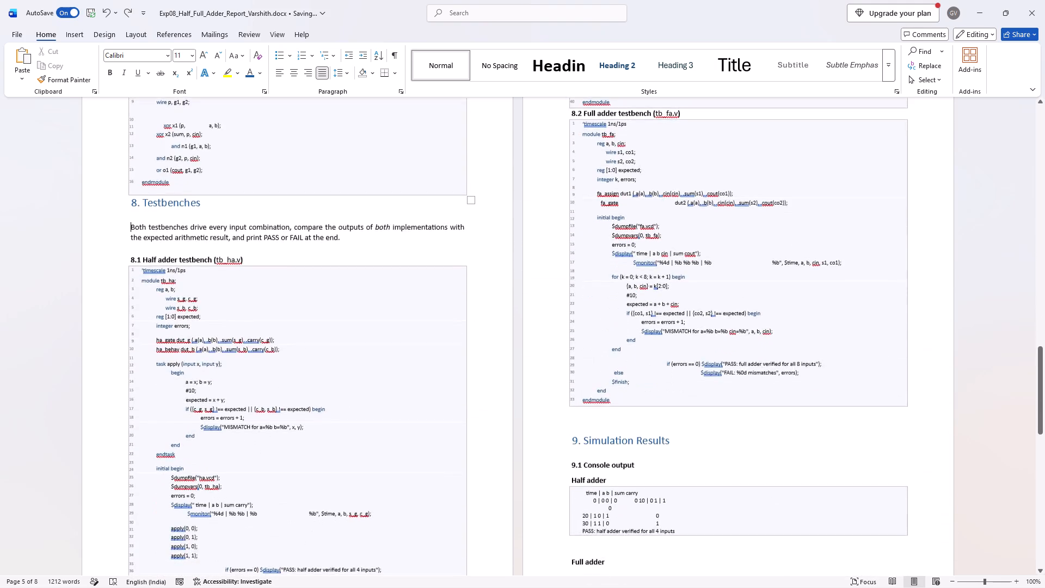
scroll(183, 299, "up", 2)
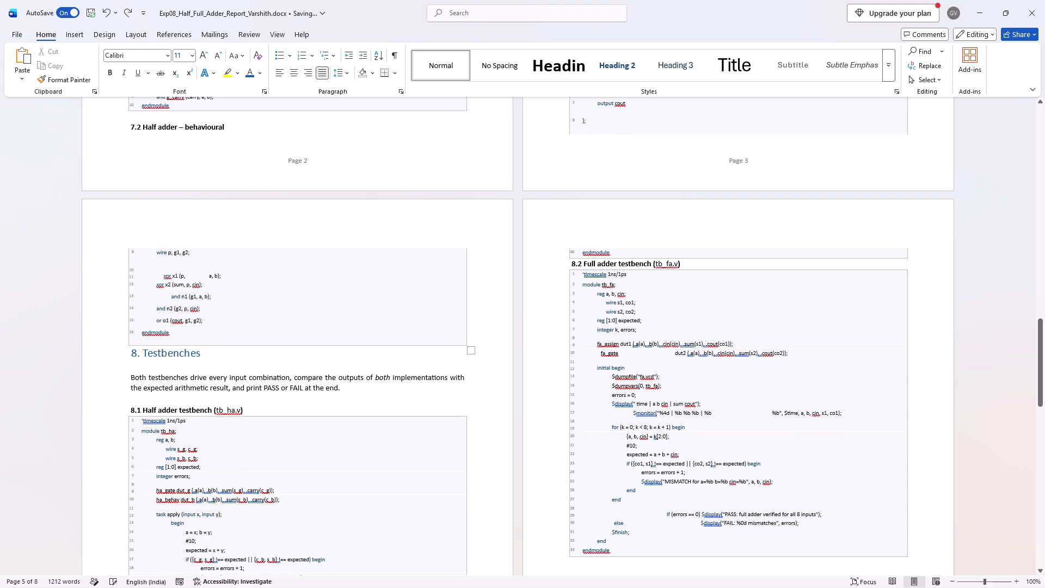
scroll(183, 299, "down", 4)
scroll(183, 299, "up", 1)
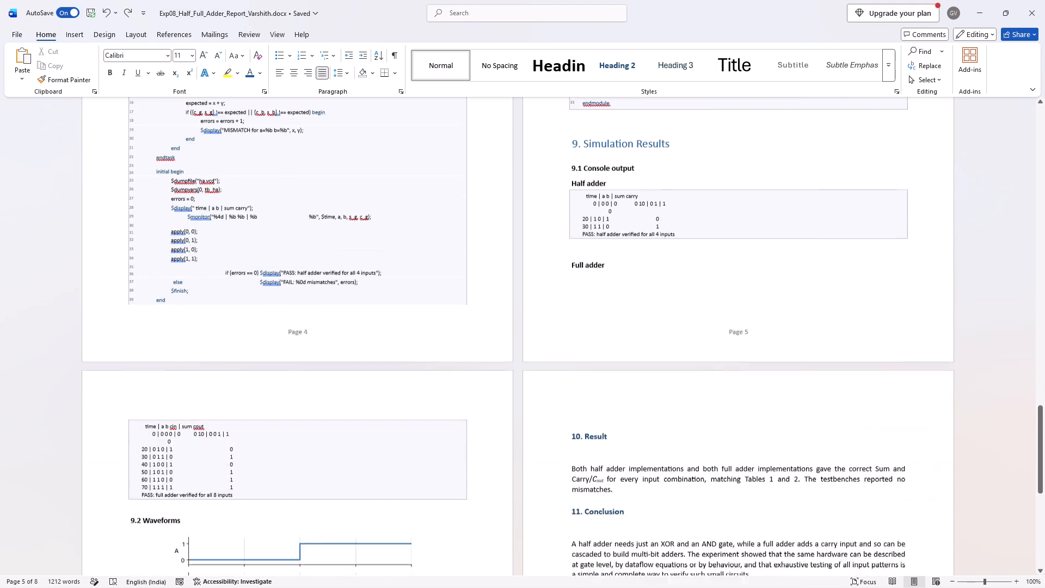
scroll(183, 299, "up", 2)
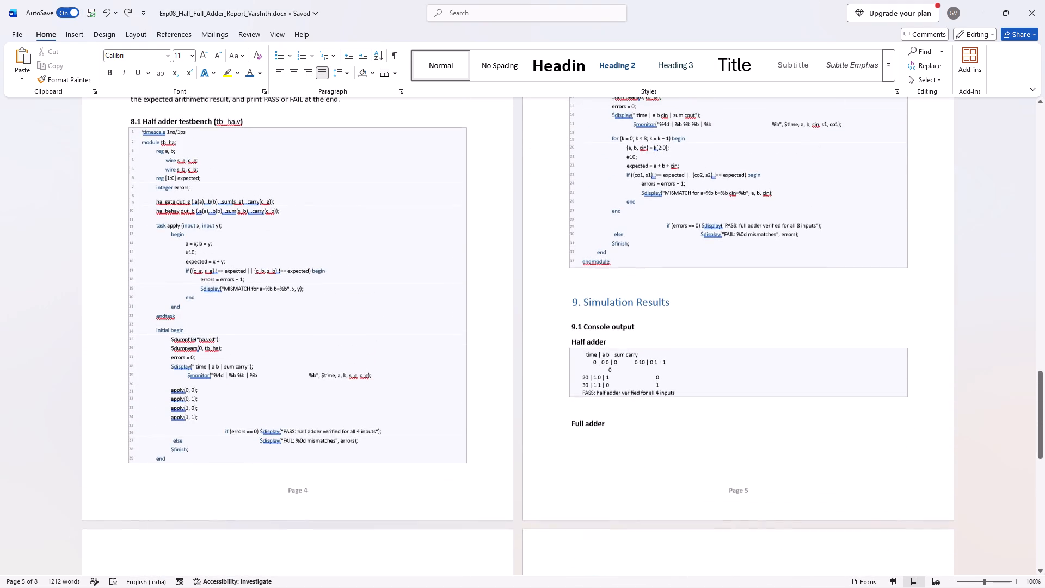
scroll(183, 299, "up", 1)
left_click(389, 417)
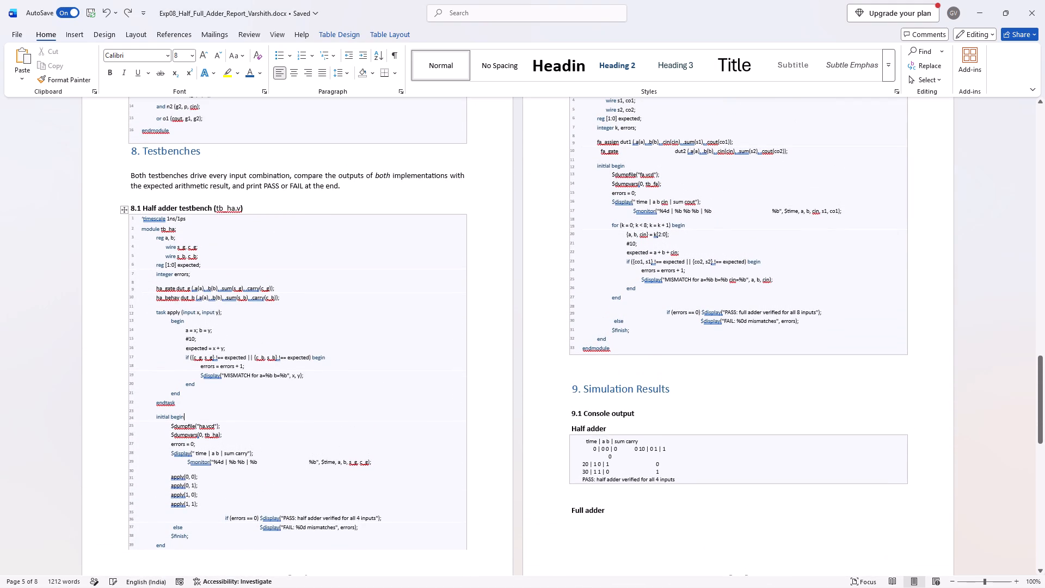
Adjust the half adder testbench table's borders so its last line, endmodule, fits on the same page as the listing.
left_click(466, 545)
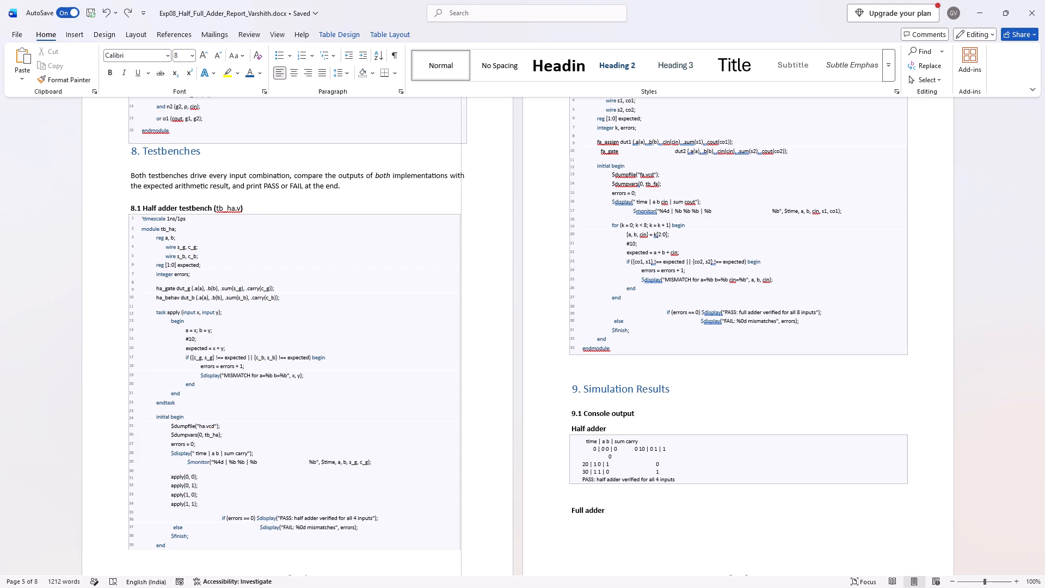
scroll(591, 436, "up", 2)
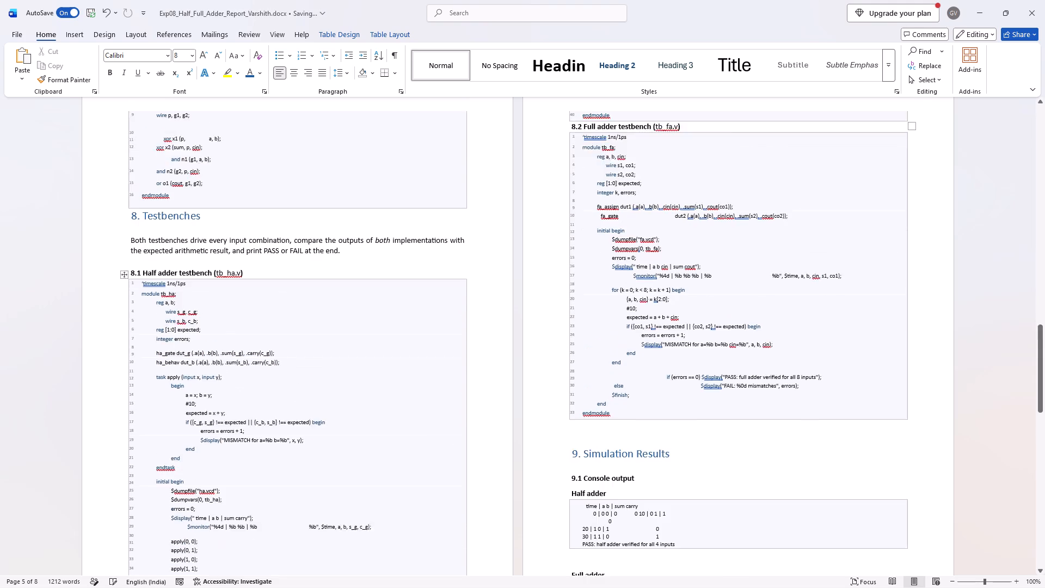
scroll(591, 436, "up", 1)
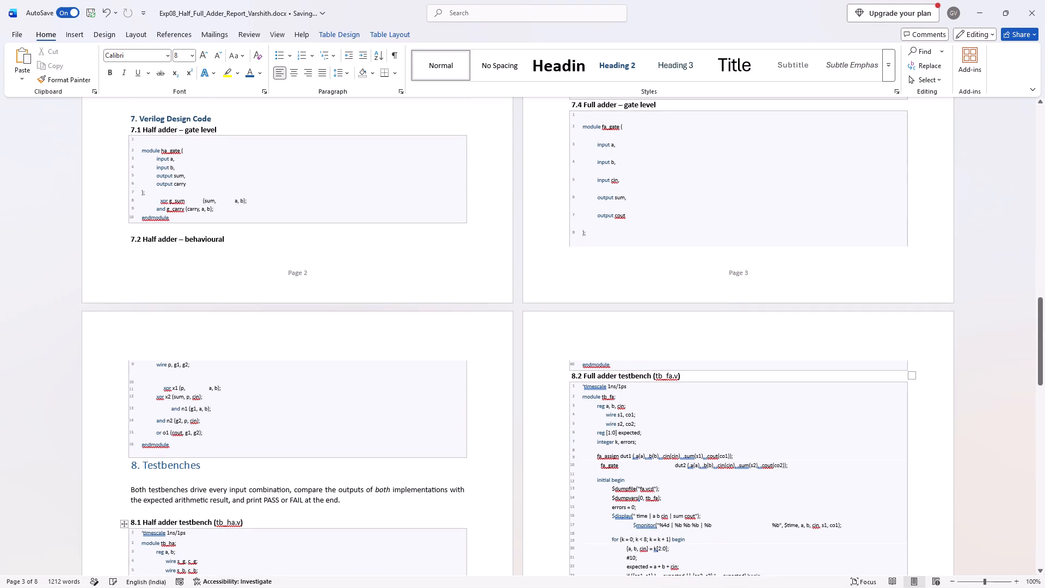
left_click(908, 372)
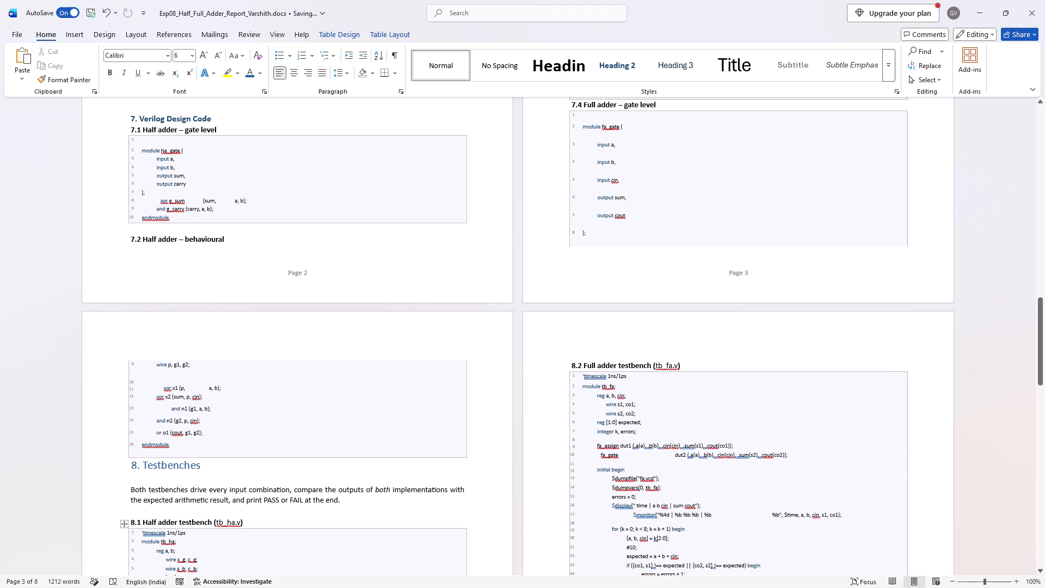
scroll(620, 421, "down", 4)
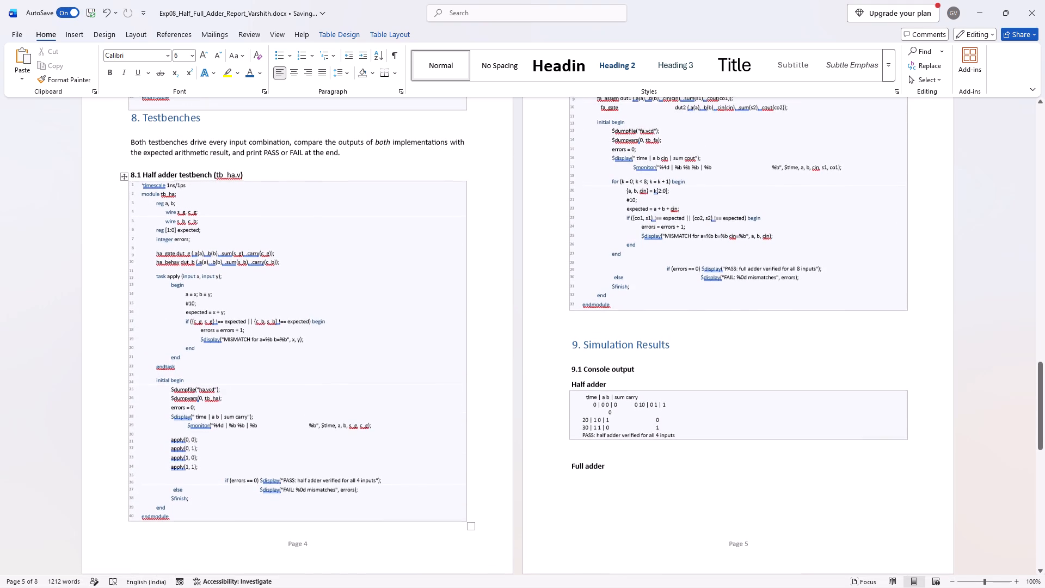
scroll(620, 421, "down", 1)
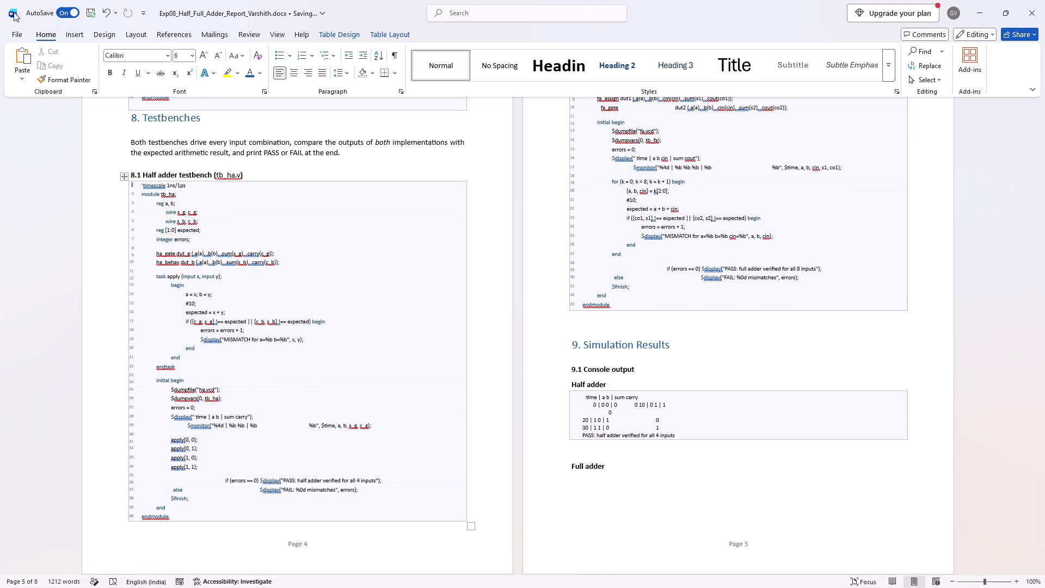
Export the report as a PDF named EC261_LAB_8 in the Downloads folder.
left_click(14, 12)
left_click(42, 193)
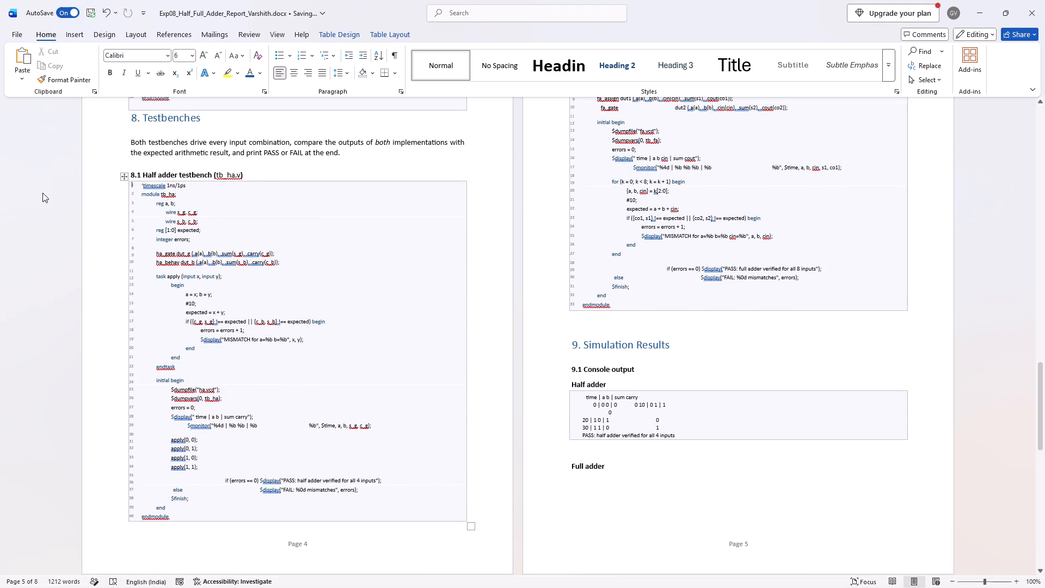
left_click(16, 26)
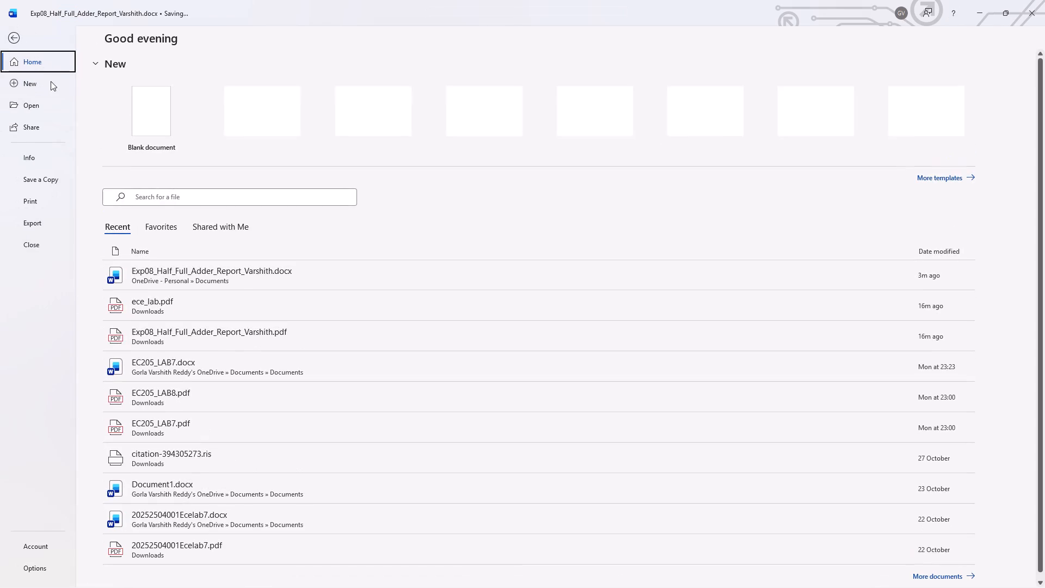
left_click(47, 220)
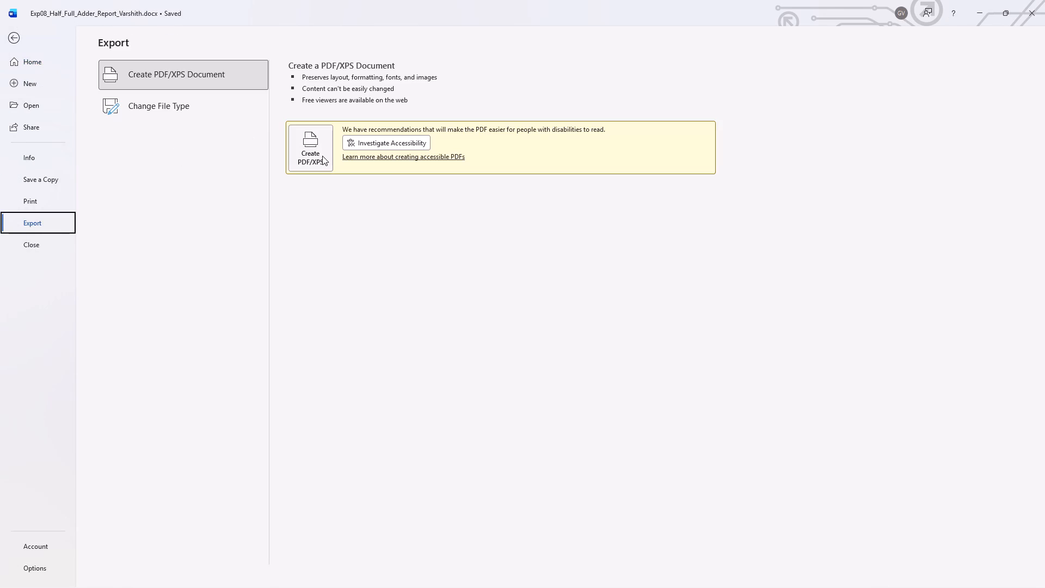
left_click(323, 156)
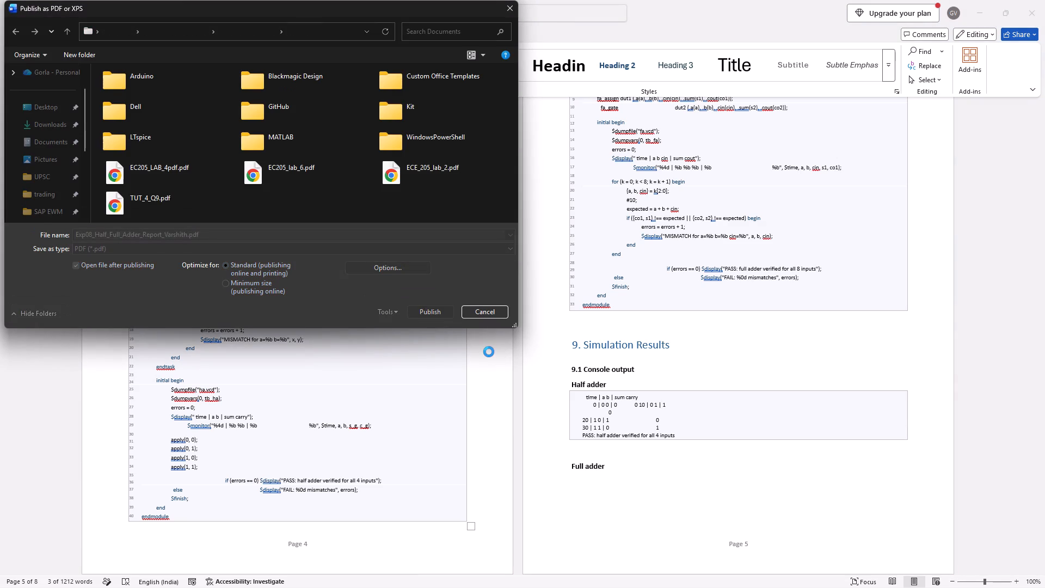
left_click(53, 126)
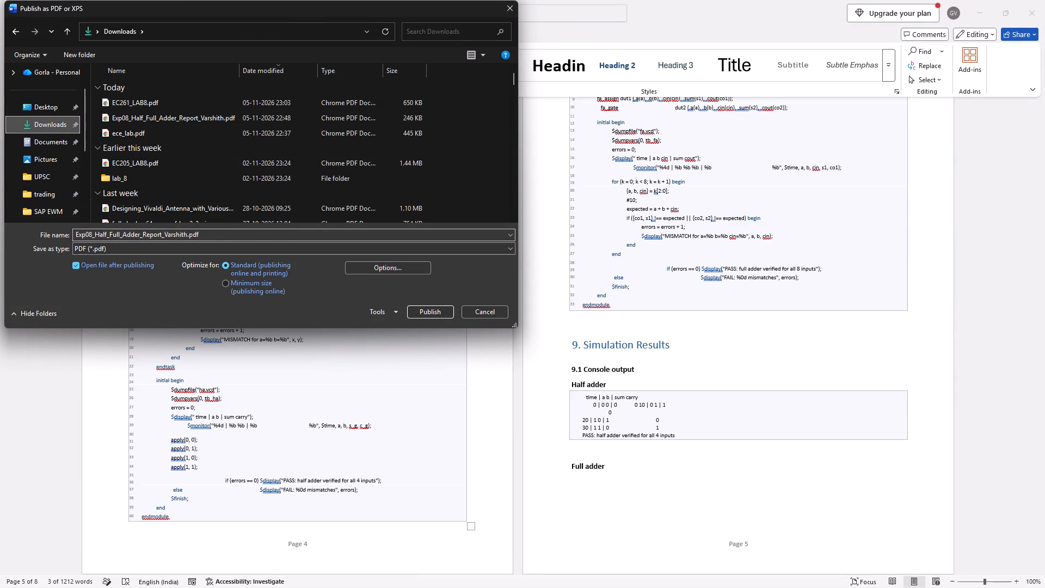
left_click(186, 231)
key("BackSpace")
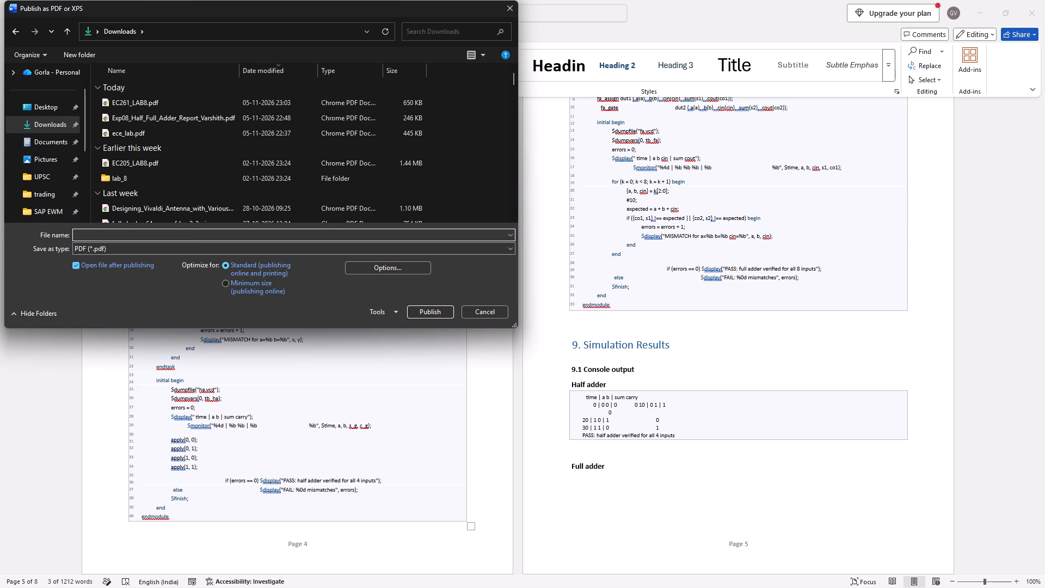
type("EC261")
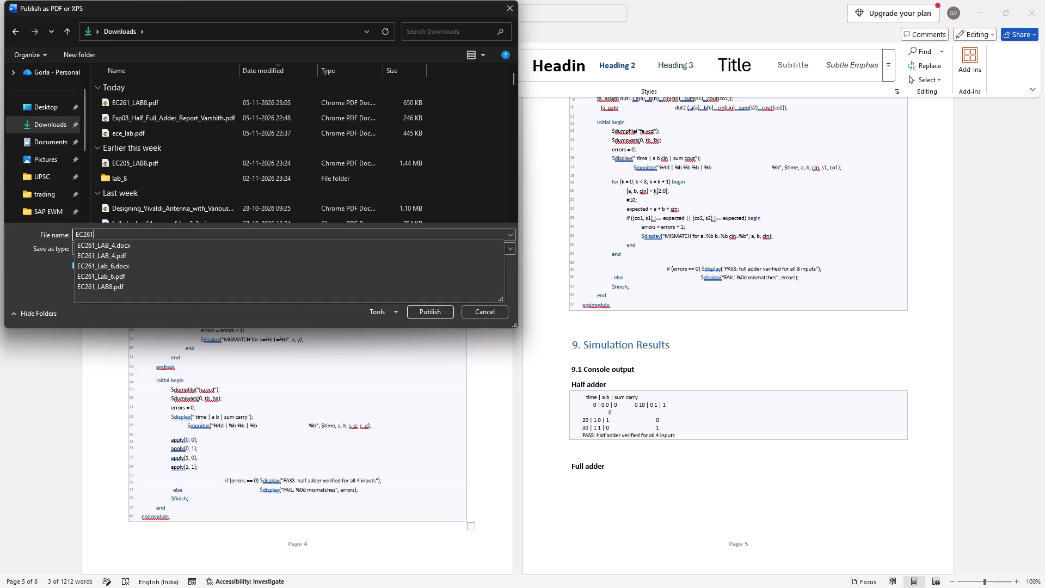
type("_LAB_")
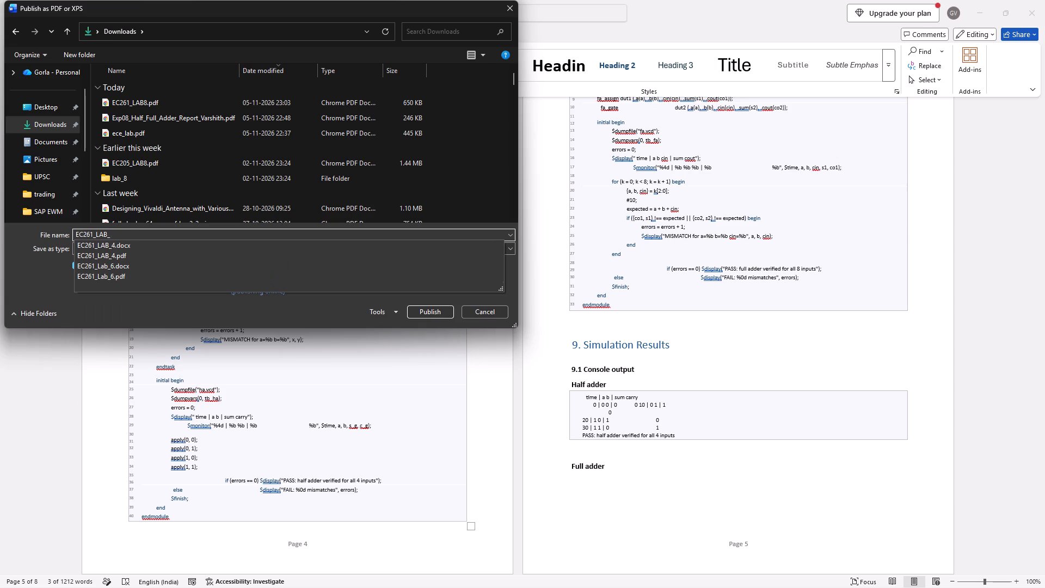
key("8")
key("Return")
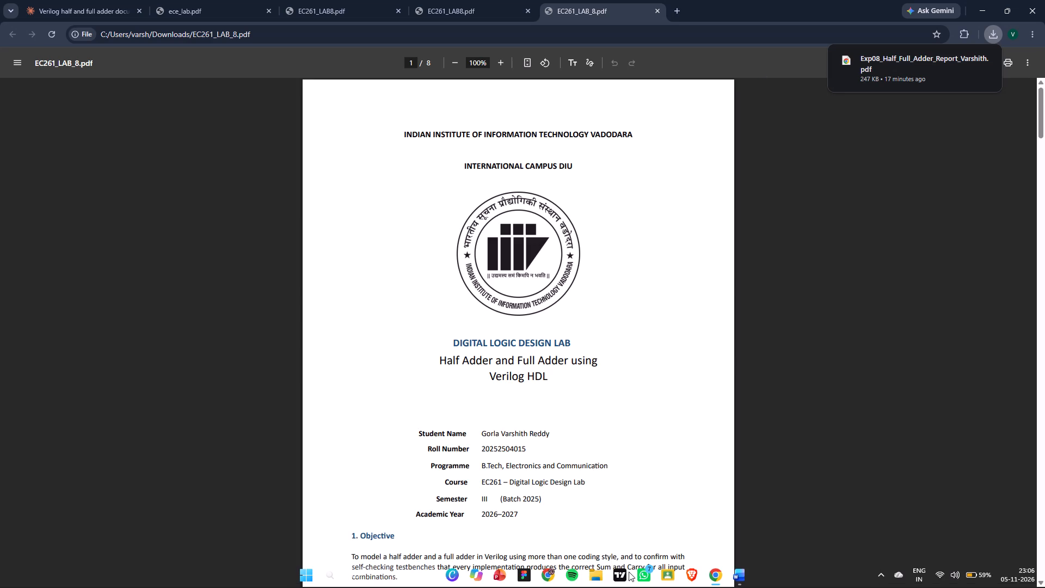
Examine the exported EC261_LAB_8.pdf from the cover to the conclusion and back to the truth tables, checking headings and page breaks.
scroll(591, 345, "down", 6)
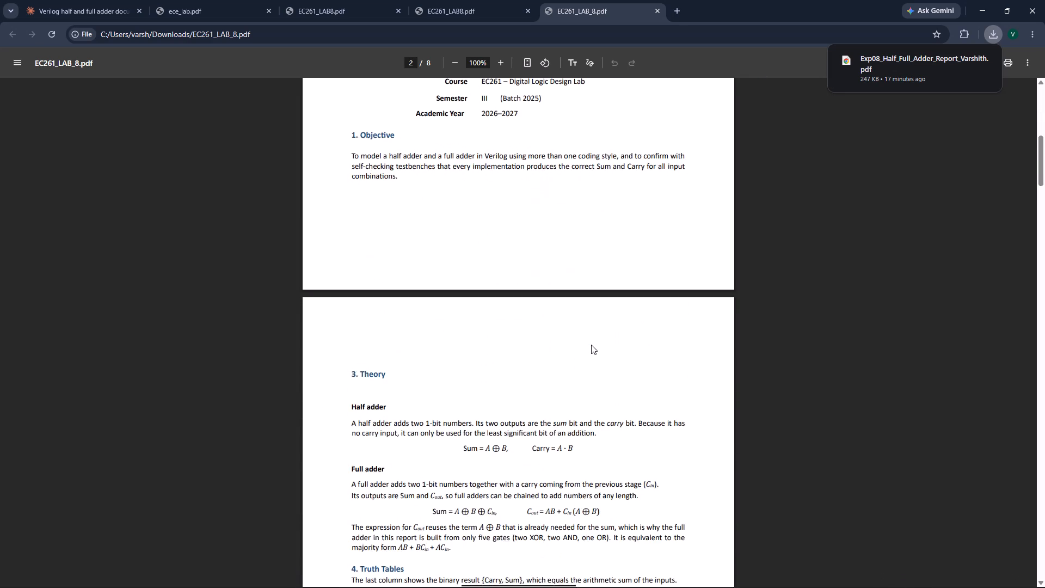
scroll(591, 345, "down", 9)
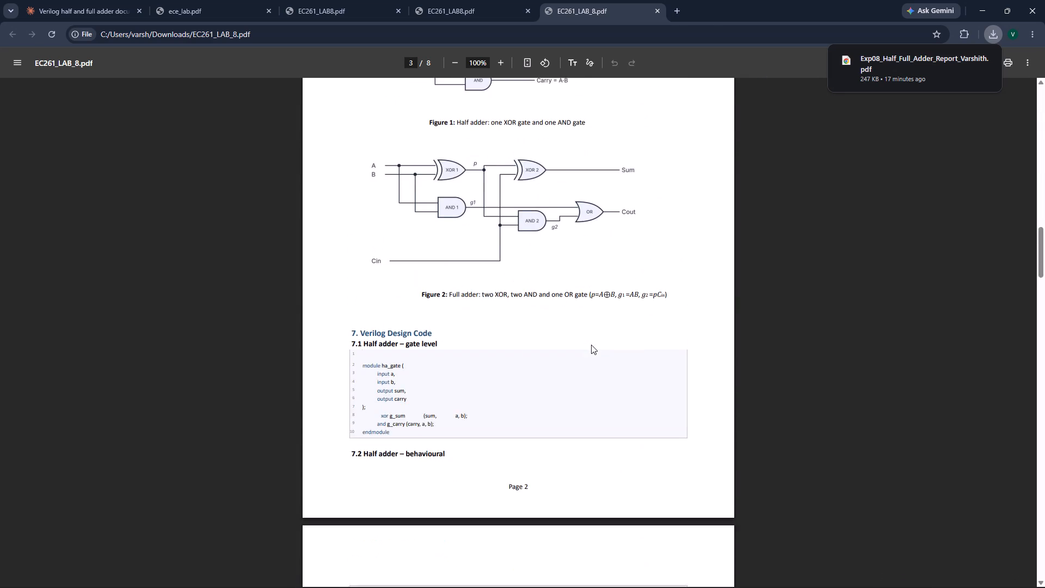
scroll(591, 345, "down", 6)
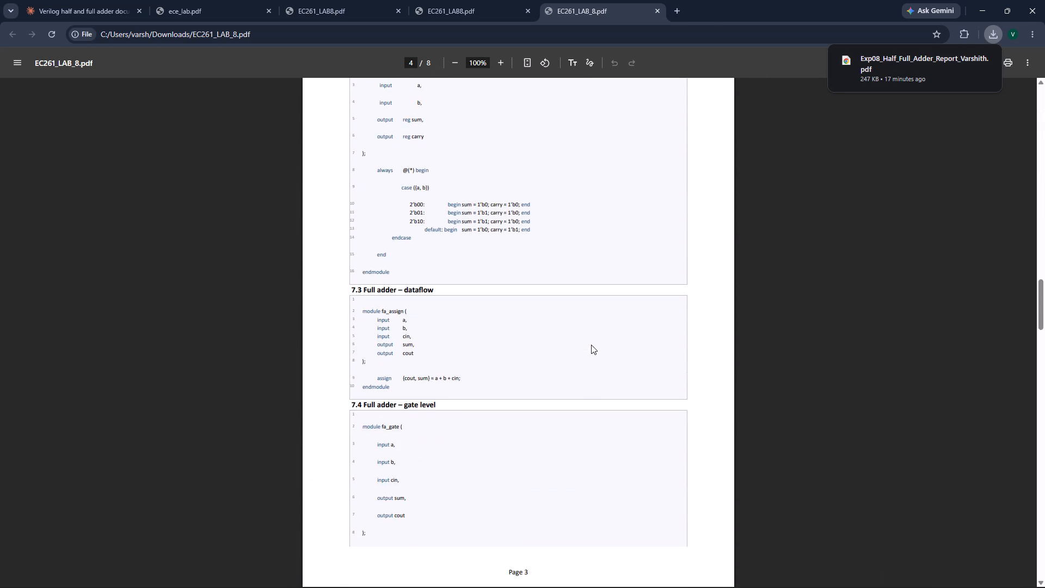
scroll(591, 345, "down", 8)
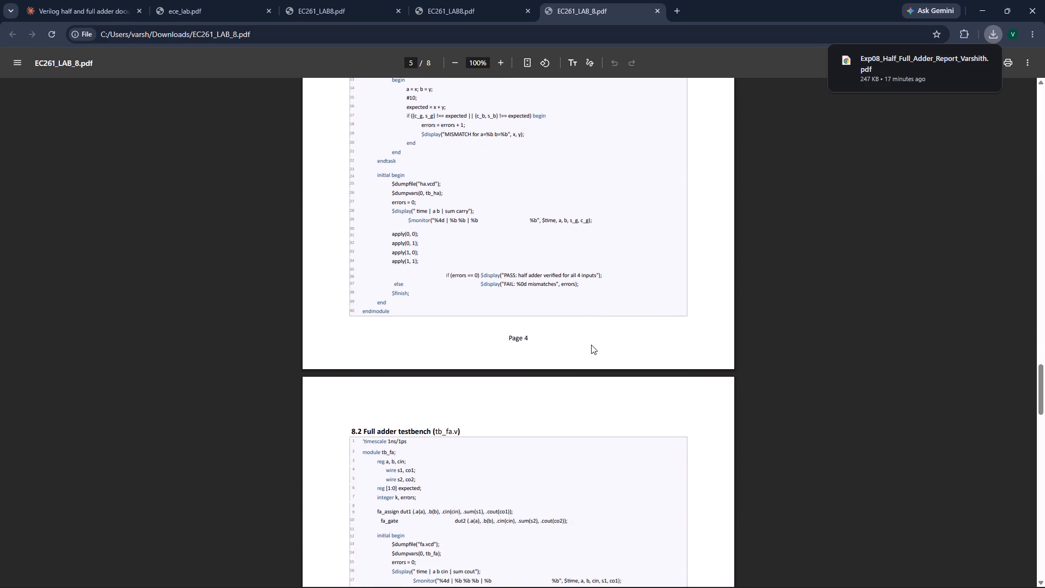
scroll(591, 345, "down", 10)
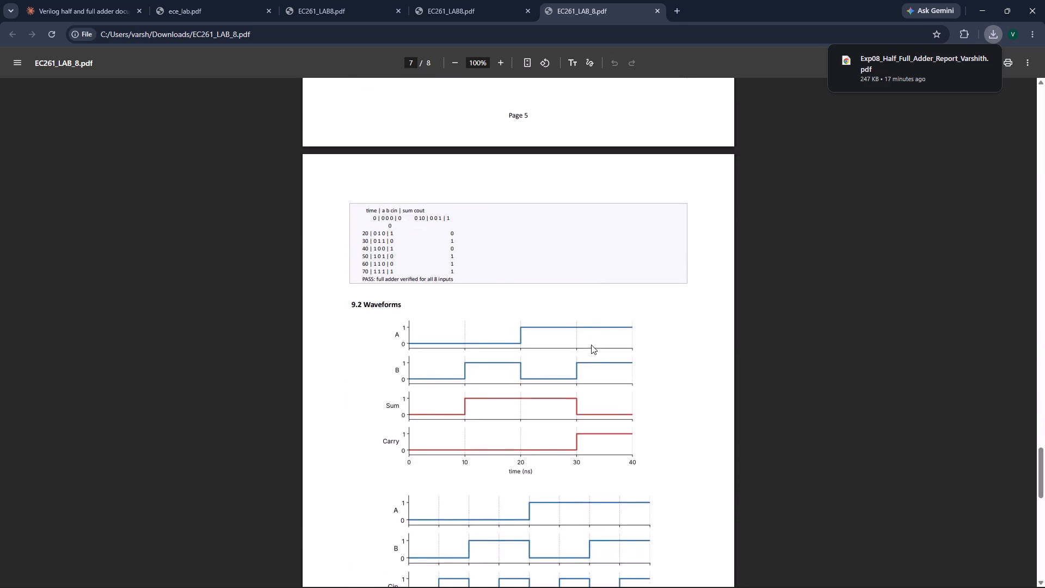
scroll(591, 345, "down", 11)
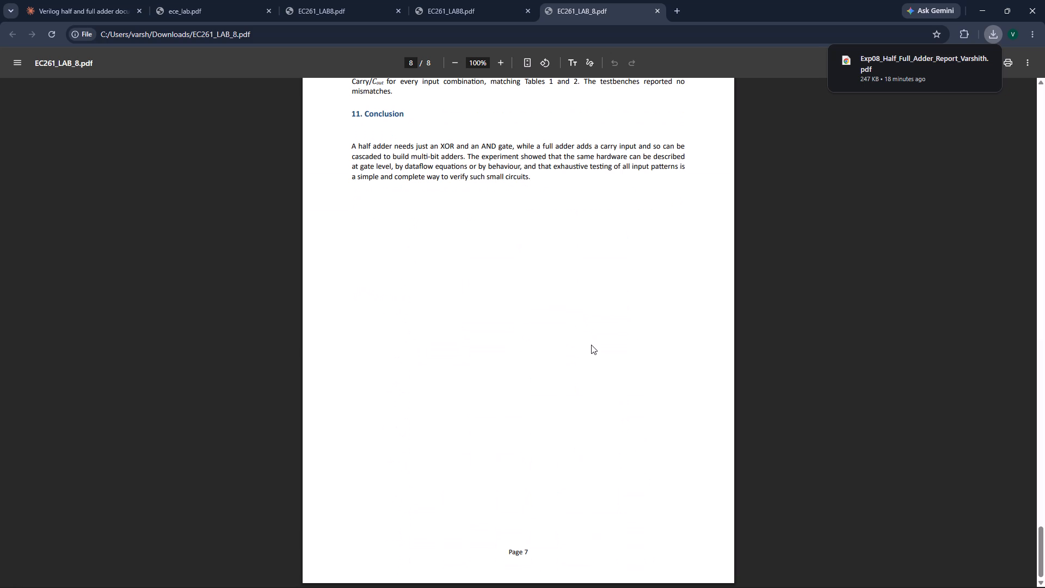
scroll(591, 345, "up", 2)
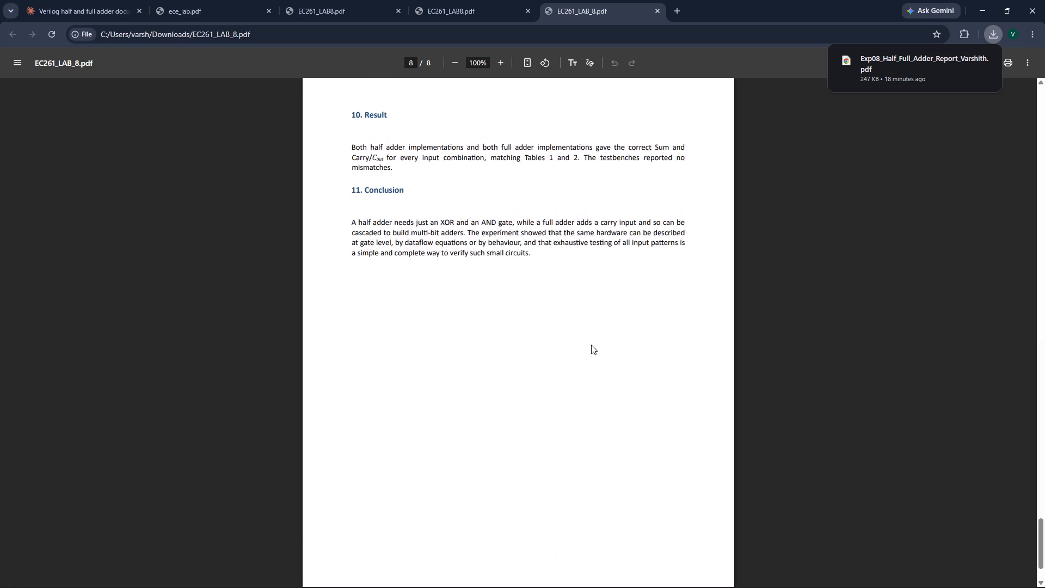
scroll(591, 345, "up", 9)
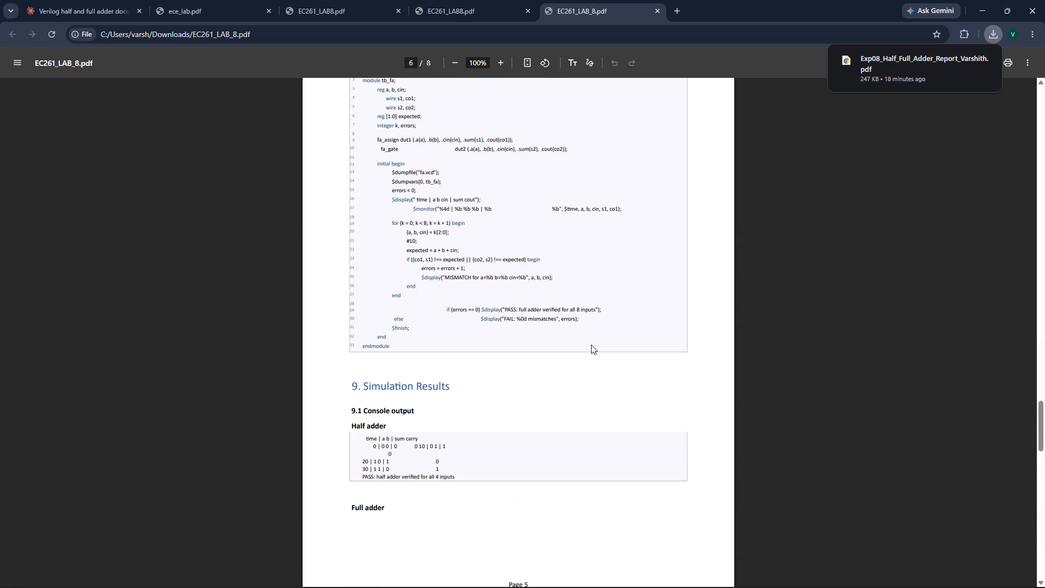
scroll(591, 345, "up", 12)
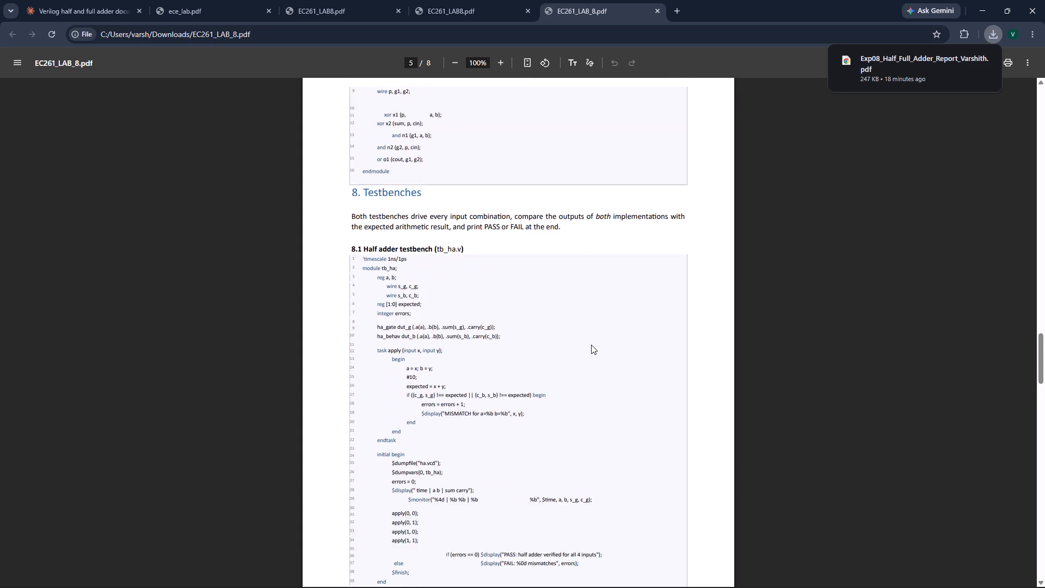
scroll(591, 345, "up", 13)
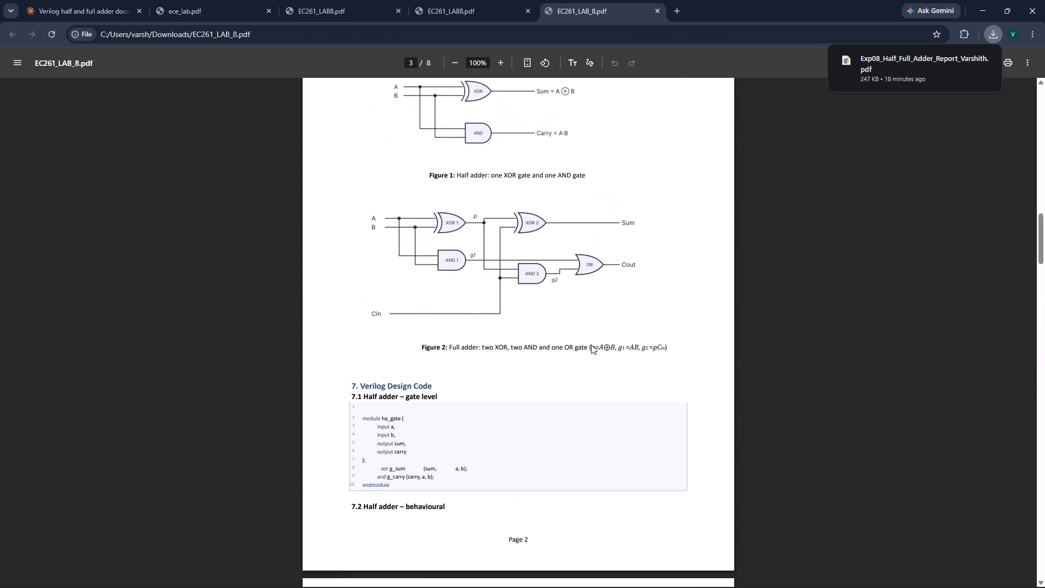
scroll(591, 345, "up", 7)
scroll(591, 345, "down", 11)
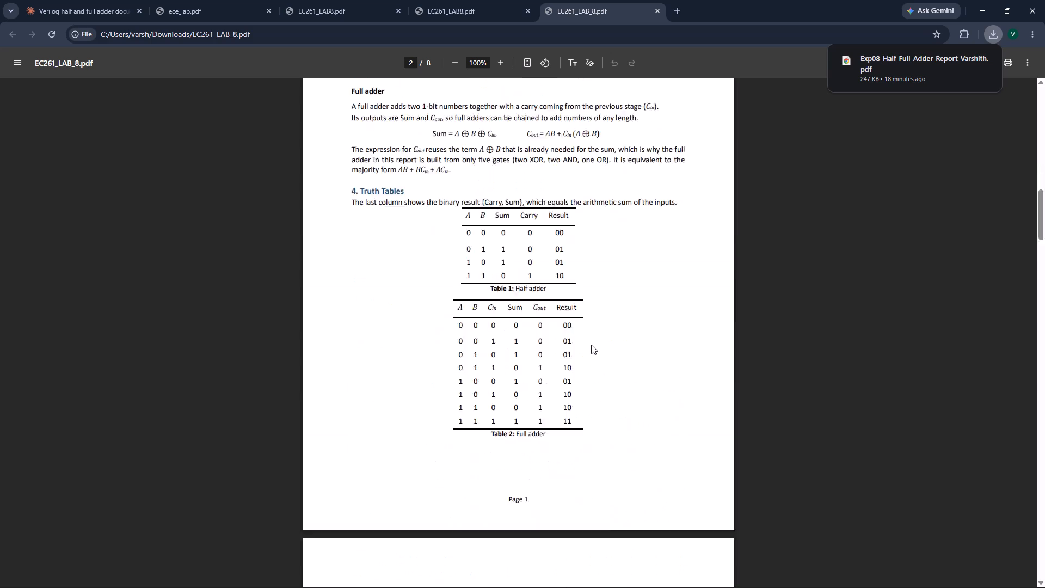
scroll(591, 345, "down", 7)
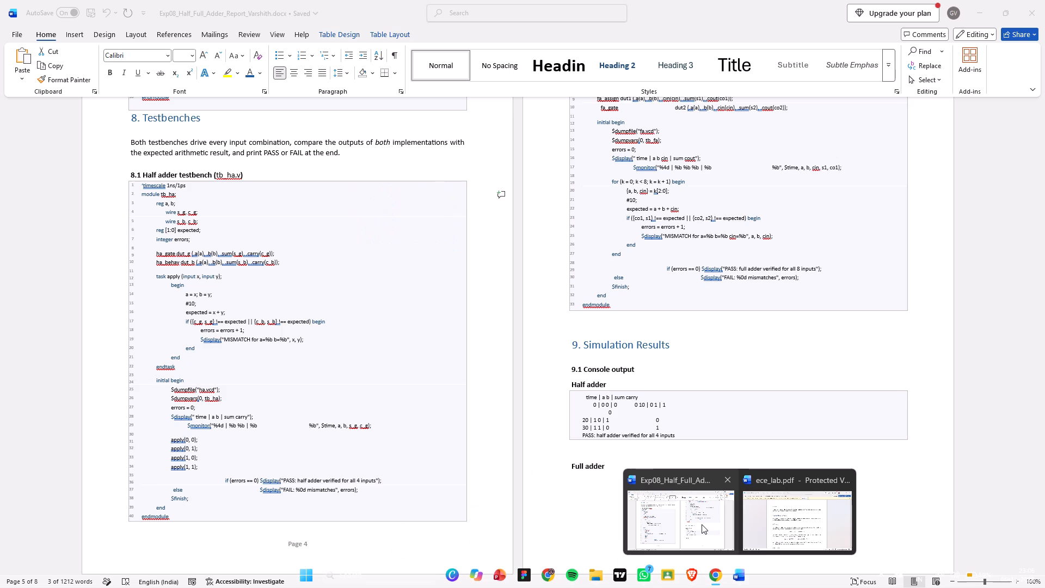
Return to the report in Word and delete "(tb_ha.v)" from the 8.1 heading and "(tb_fa.v)" from the 8.2 heading.
left_click(702, 524)
scroll(502, 475, "up", 1)
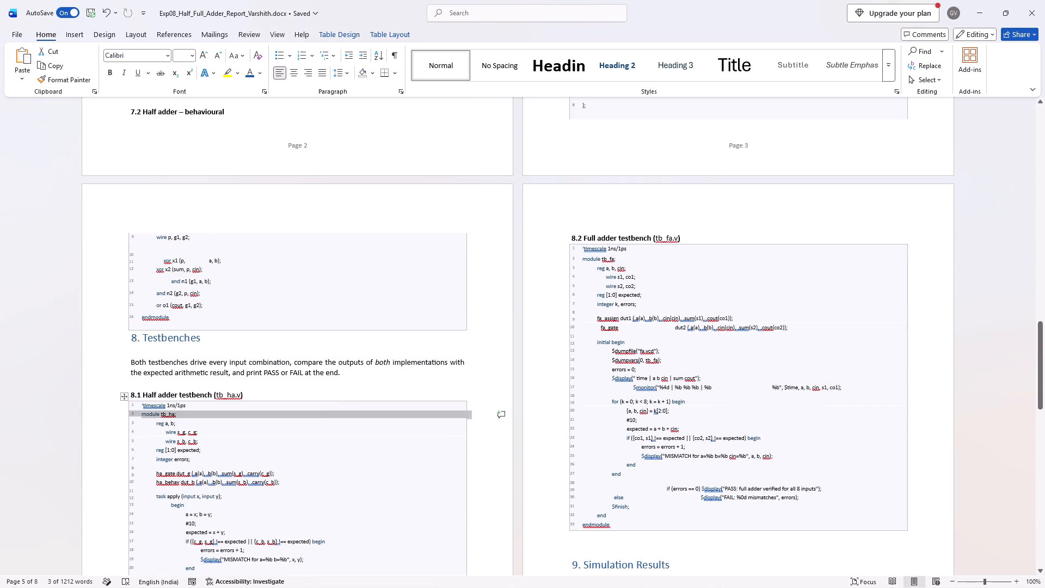
left_click_drag(247, 397, 214, 393)
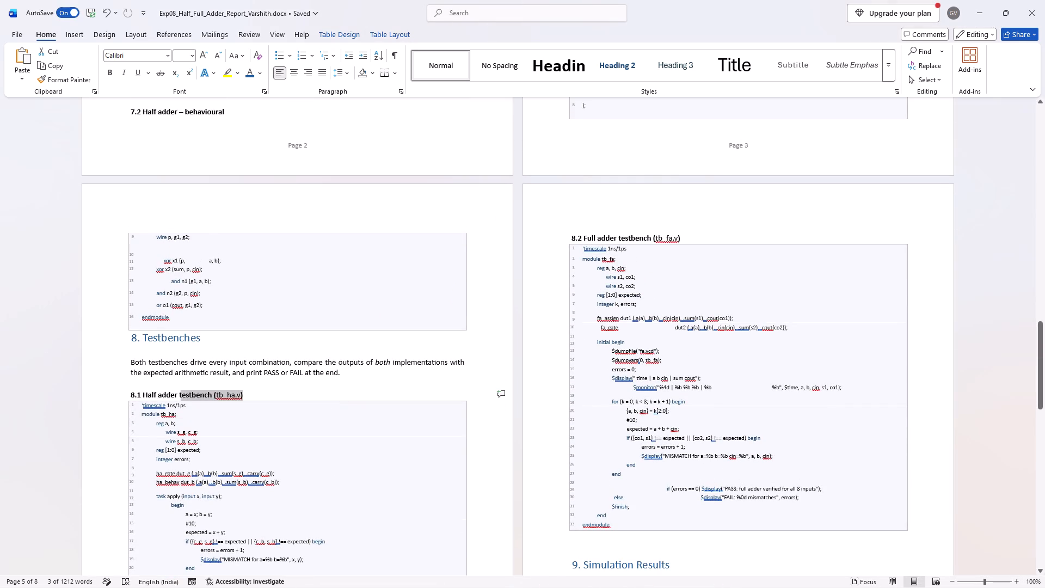
left_click_drag(214, 393, 214, 395)
key("Delete")
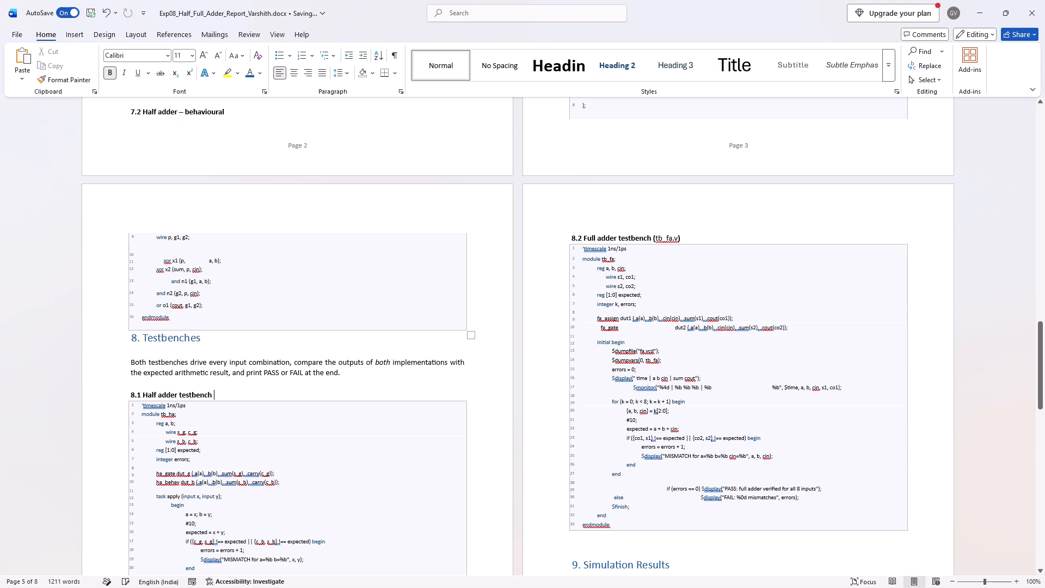
left_click_drag(683, 235, 654, 238)
left_click_drag(654, 238, 653, 238)
key("Delete")
Review the report's pages between the cover and the conclusion, examining the overall layout.
scroll(653, 238, "up", 3)
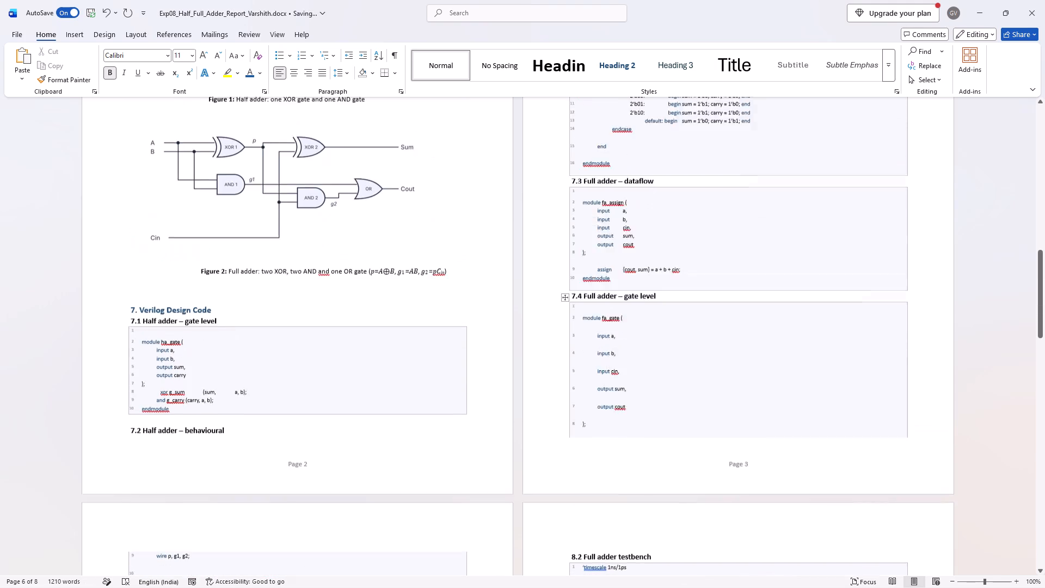
scroll(653, 238, "up", 17)
scroll(653, 238, "down", 20)
scroll(653, 238, "down", 5)
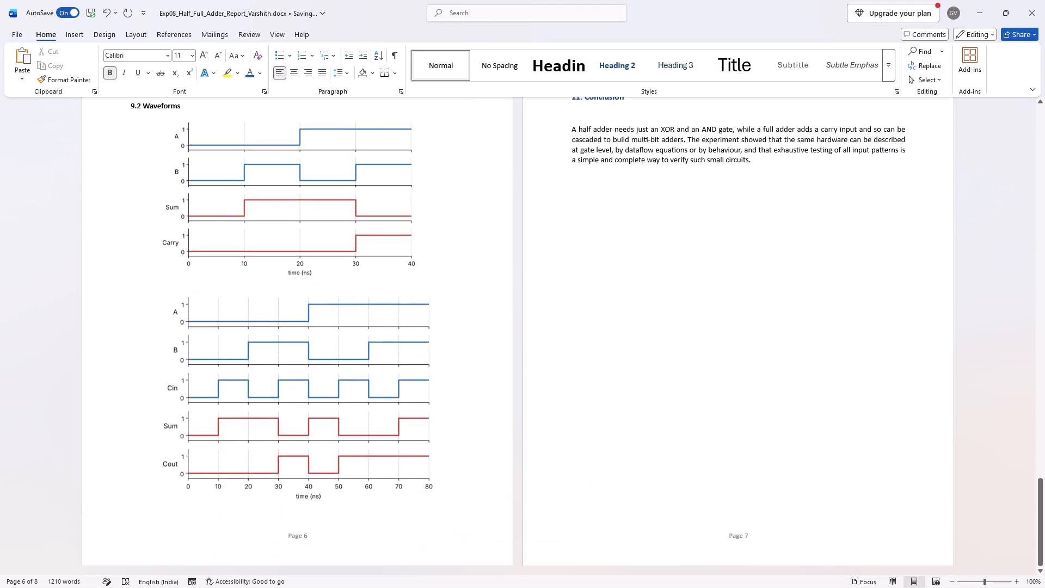
scroll(653, 238, "down", 3)
scroll(653, 238, "up", 20)
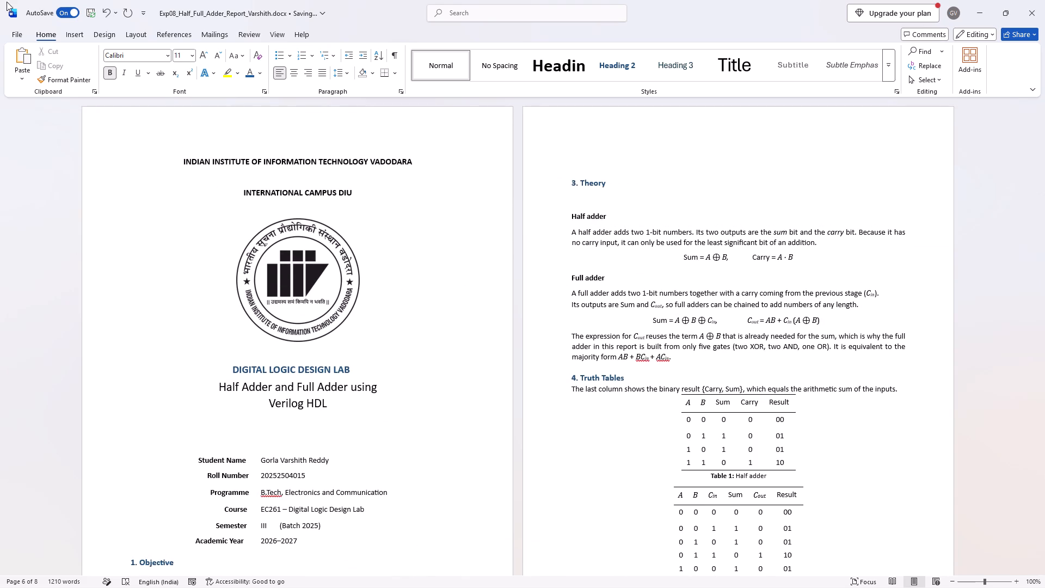
Export the revised report as a PDF named EC261_LAB_8 in the Downloads folder, replacing the existing file of that name.
left_click(16, 35)
left_click(39, 219)
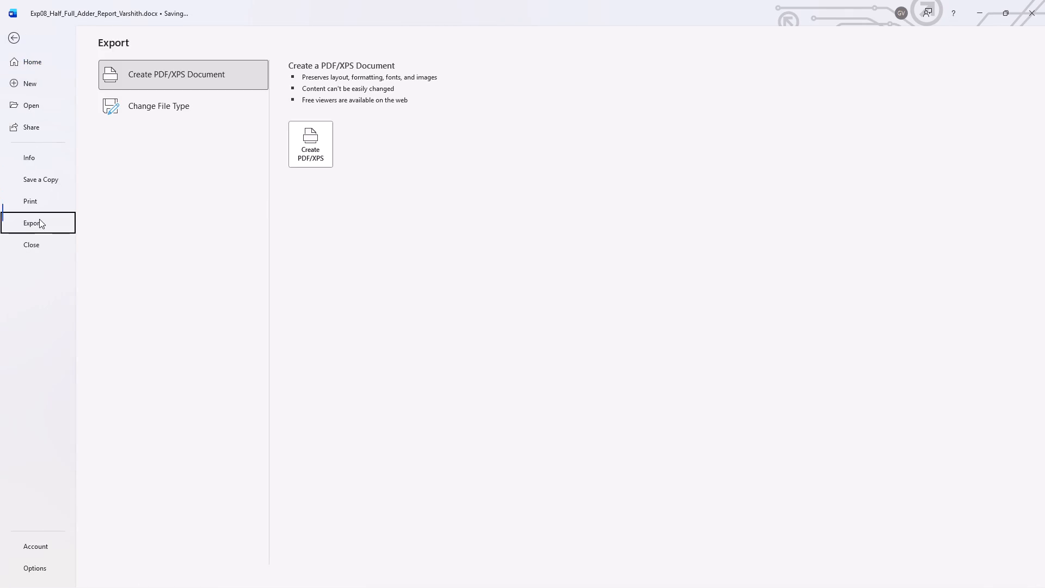
left_click(299, 135)
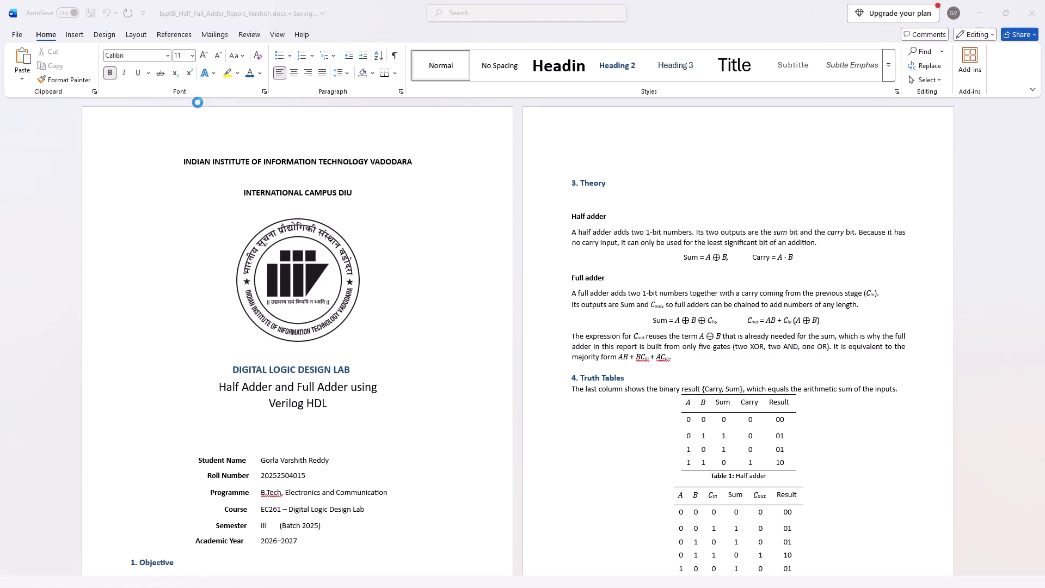
left_click(32, 126)
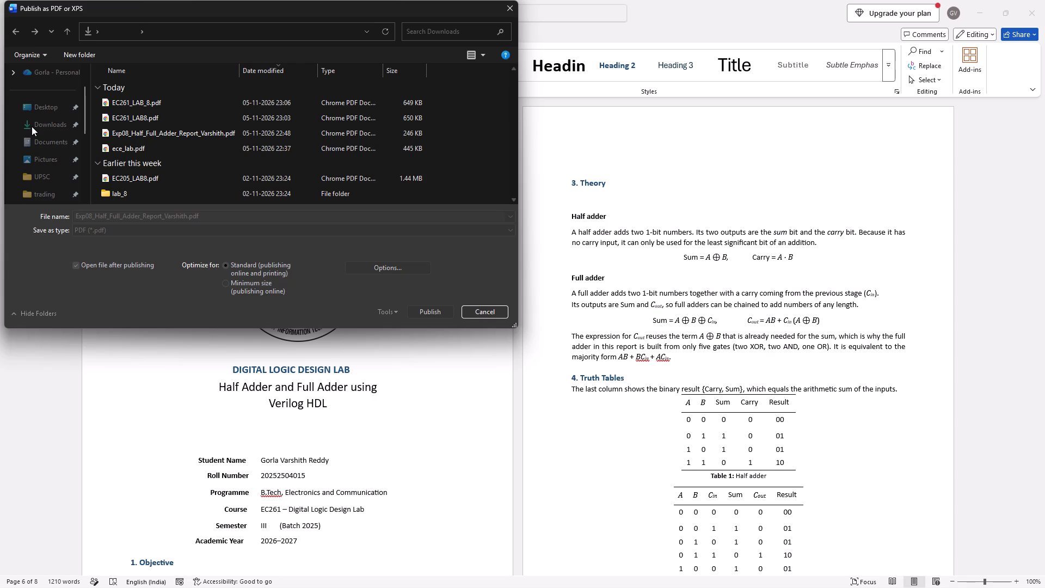
left_click(46, 126)
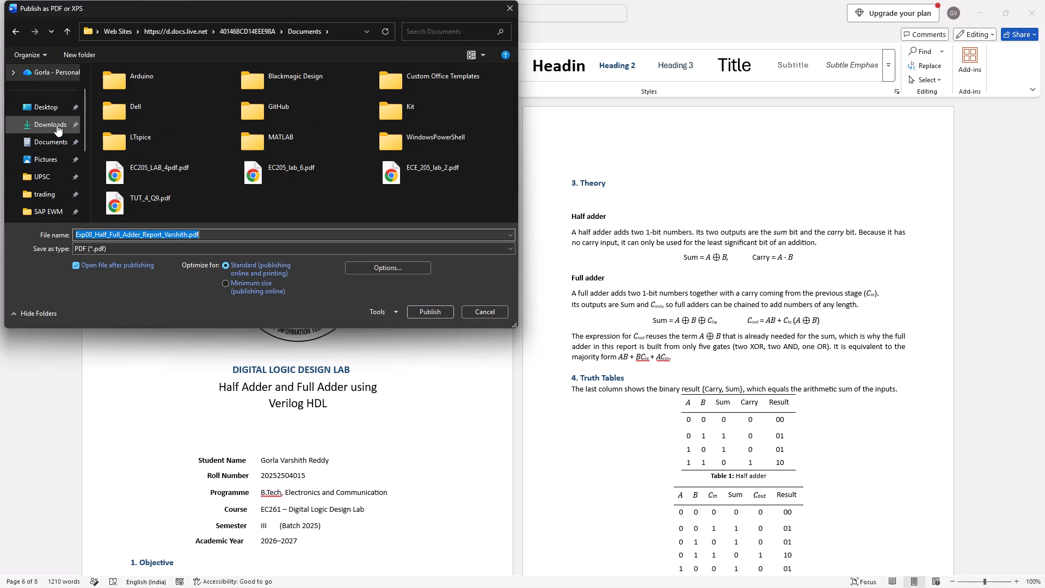
left_click(57, 125)
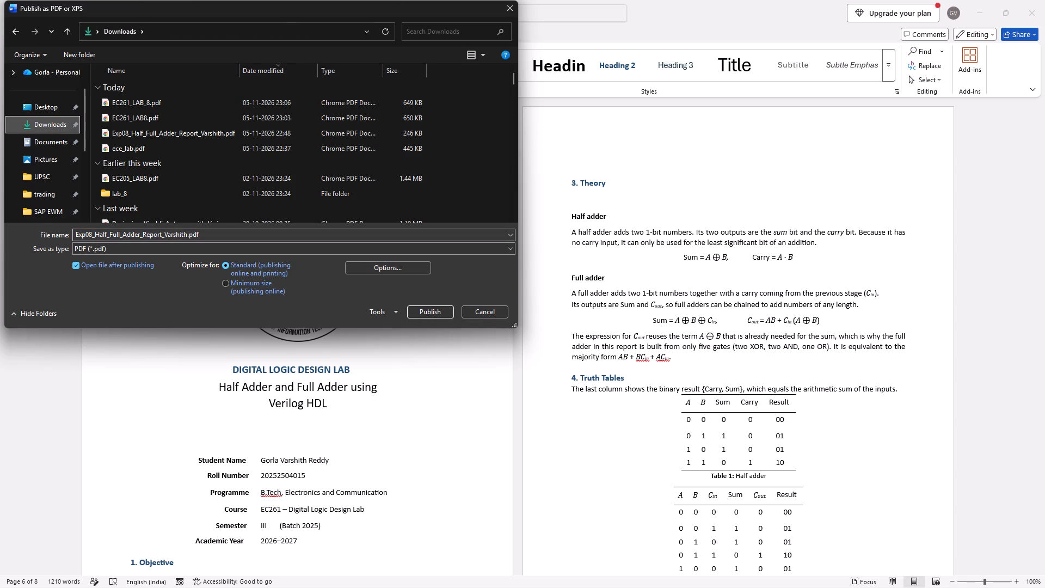
left_click(186, 234)
left_click(186, 234)
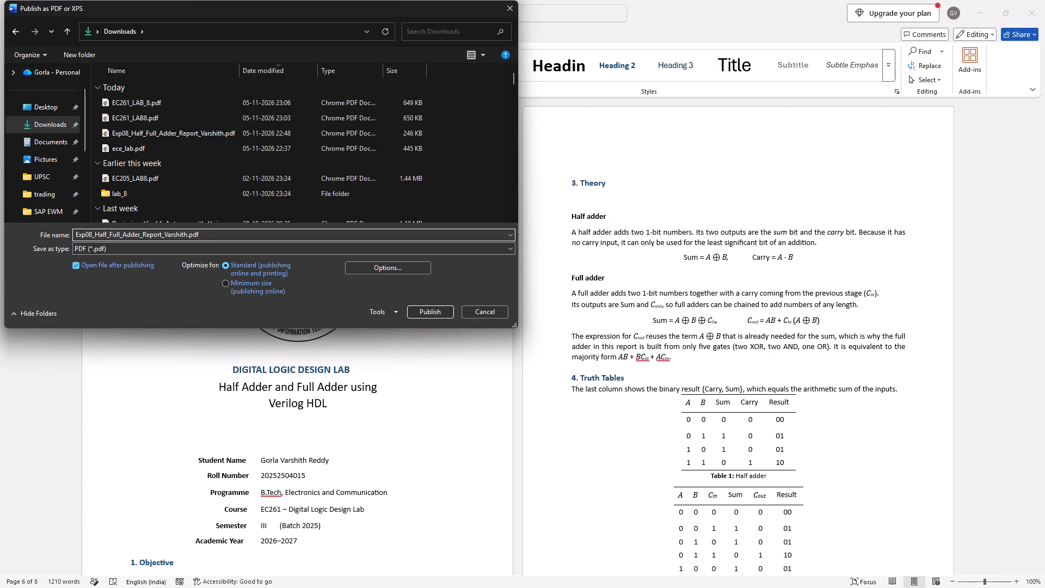
left_click(186, 234)
key("BackSpace")
key("BackSpace")
key("BackSpace")
key("BackSpace")
key("BackSpace")
key("BackSpace")
key("BackSpace")
key("BackSpace")
key("BackSpace")
key("BackSpace")
key("BackSpace")
key("BackSpace")
key("BackSpace")
key("BackSpace")
key("BackSpace")
key("BackSpace")
key("BackSpace")
key("BackSpace")
key("BackSpace")
key("BackSpace")
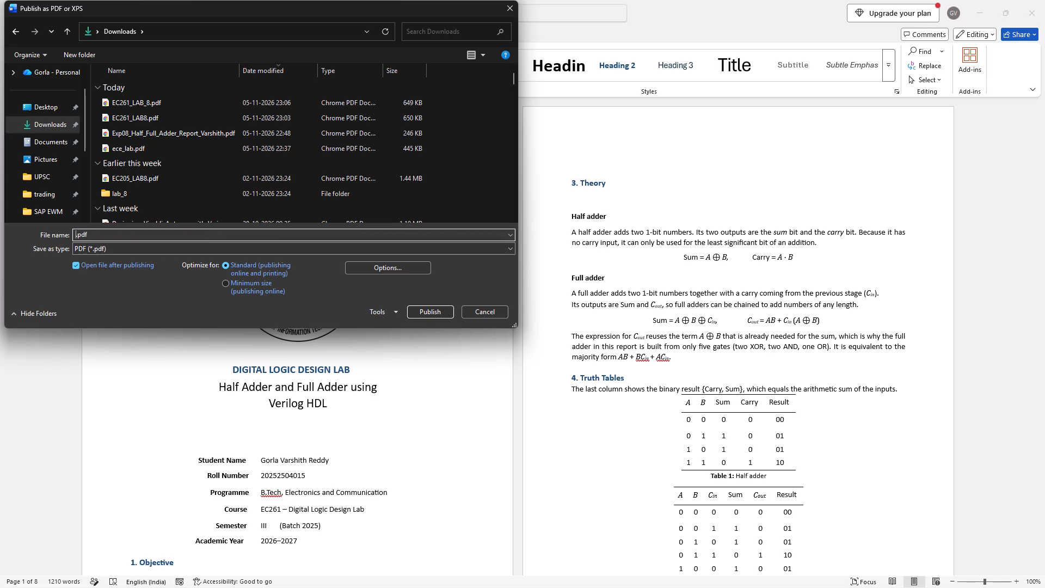
type("EC261")
type("_LAN")
key("BackSpace")
type("B_")
key("8")
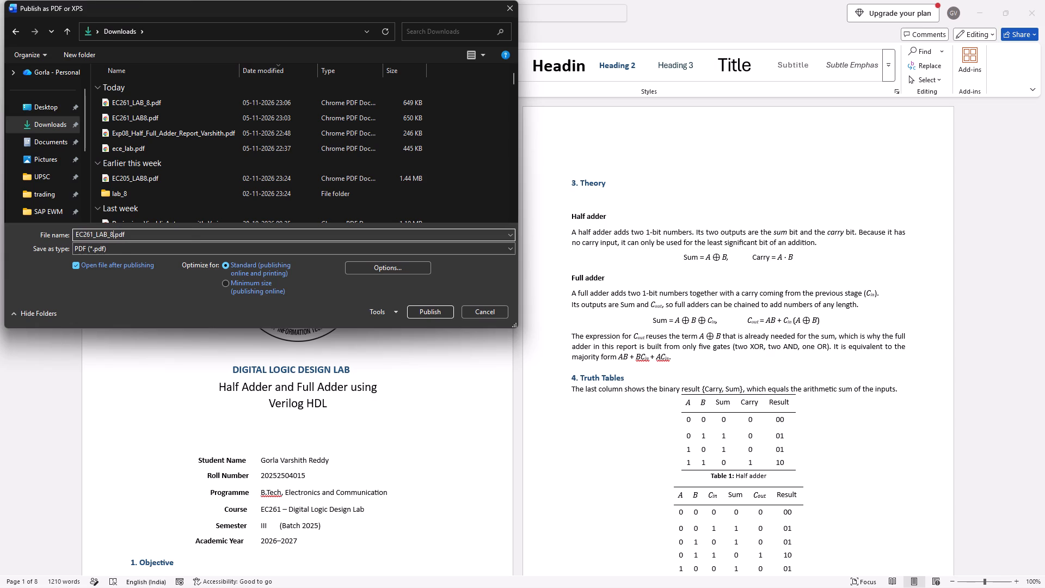
key("Return")
left_click(548, 303)
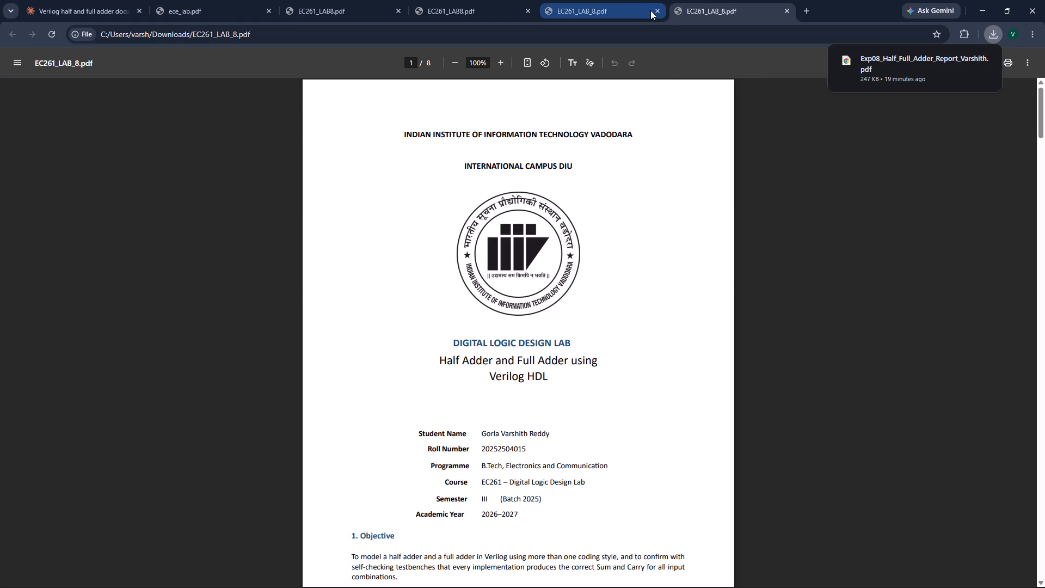
Close the outdated EC261_LAB_8.pdf, both EC261_LAB8.pdf copies and ece_lab.pdf, keeping only the newly exported PDF and the chat page open.
left_click(654, 11)
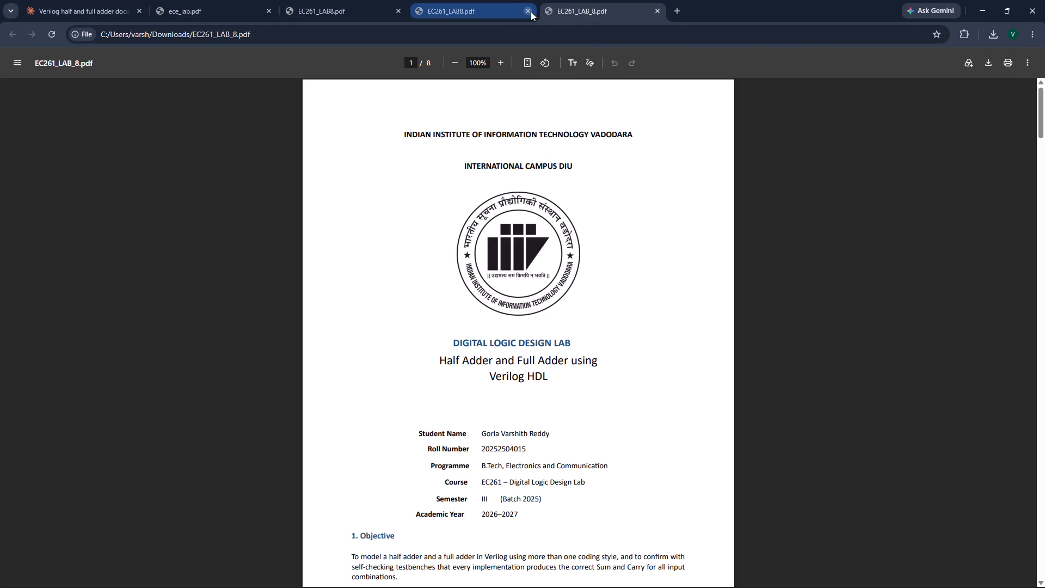
left_click(531, 11)
left_click(396, 11)
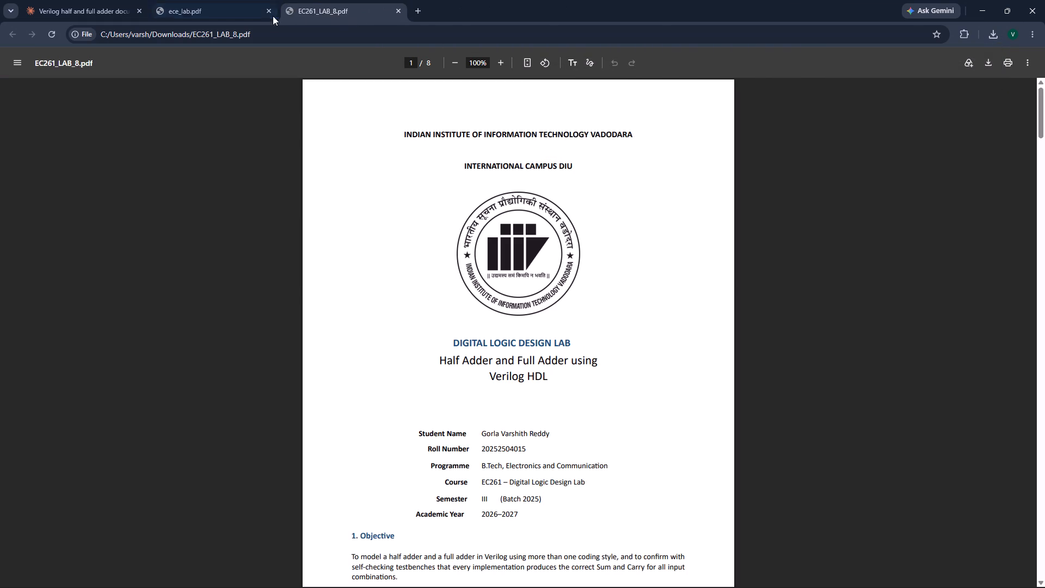
left_click(269, 14)
Examine the new EC261_LAB_8.pdf from the cover to the conclusion, checking the testbench headings, code blocks and waveforms.
scroll(488, 323, "down", 5)
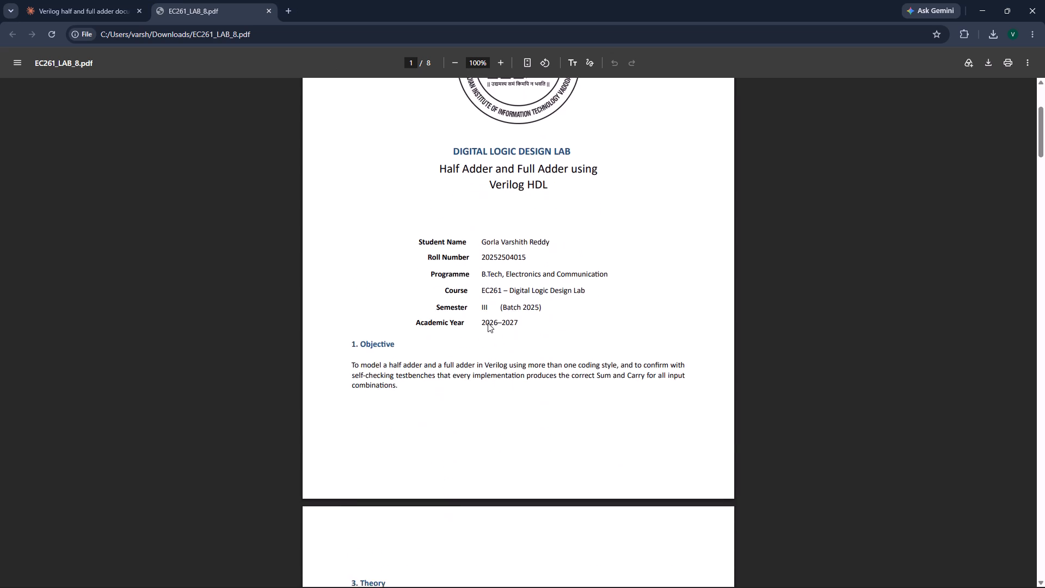
scroll(488, 323, "down", 10)
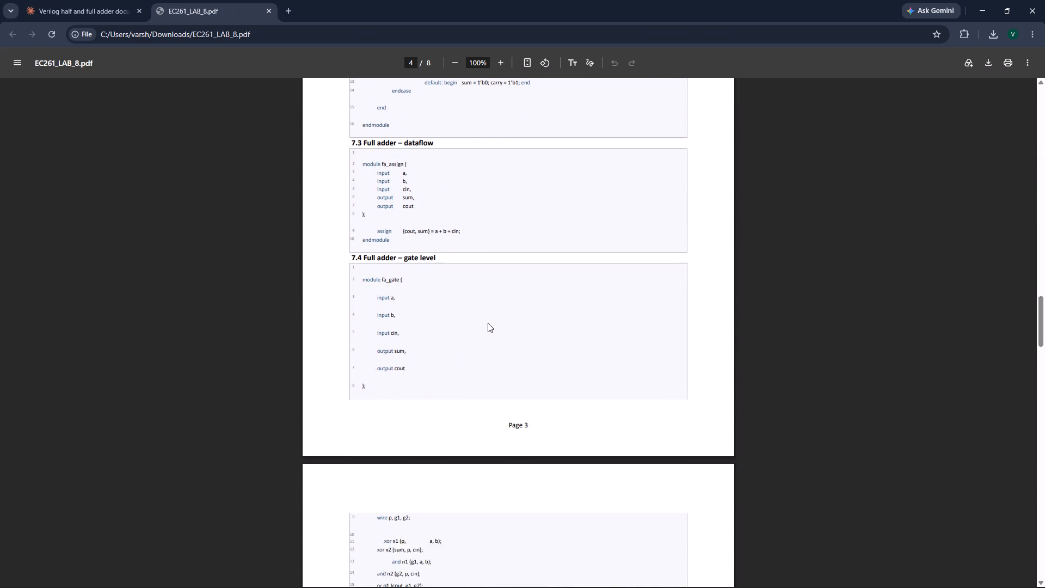
scroll(488, 323, "down", 8)
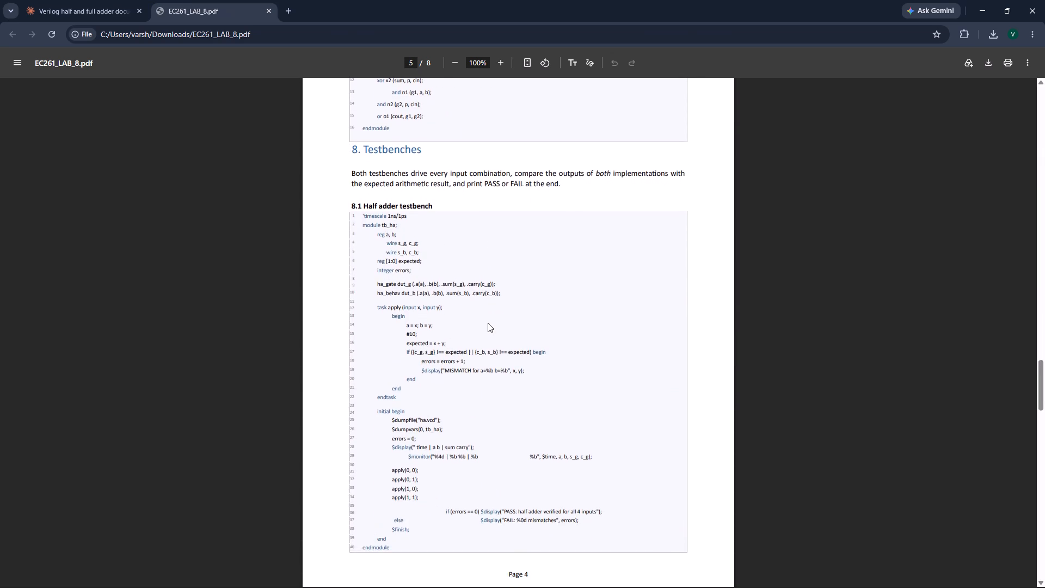
scroll(488, 323, "down", 2)
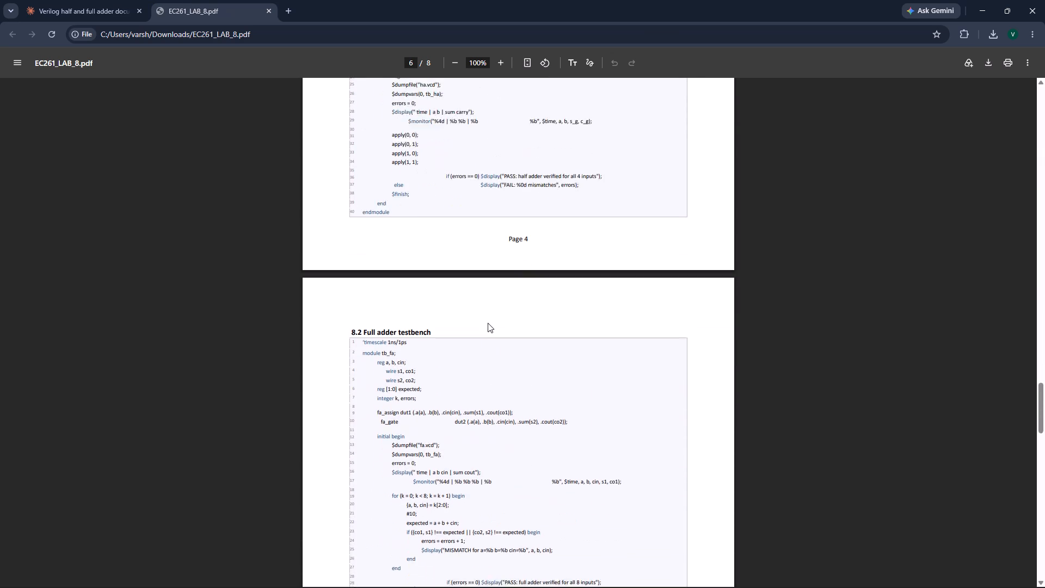
scroll(488, 323, "down", 13)
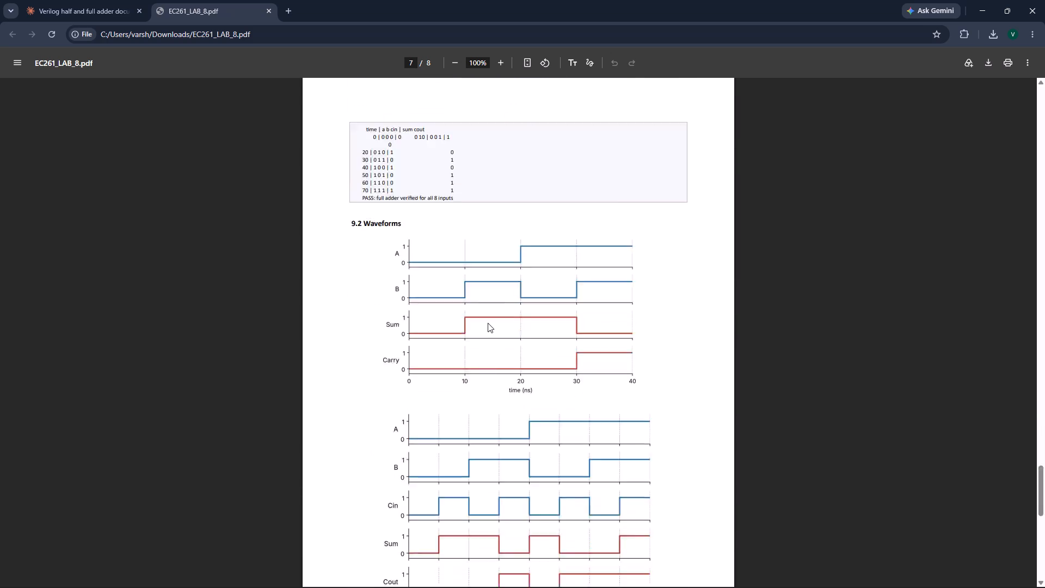
scroll(488, 323, "down", 5)
scroll(488, 323, "up", 1)
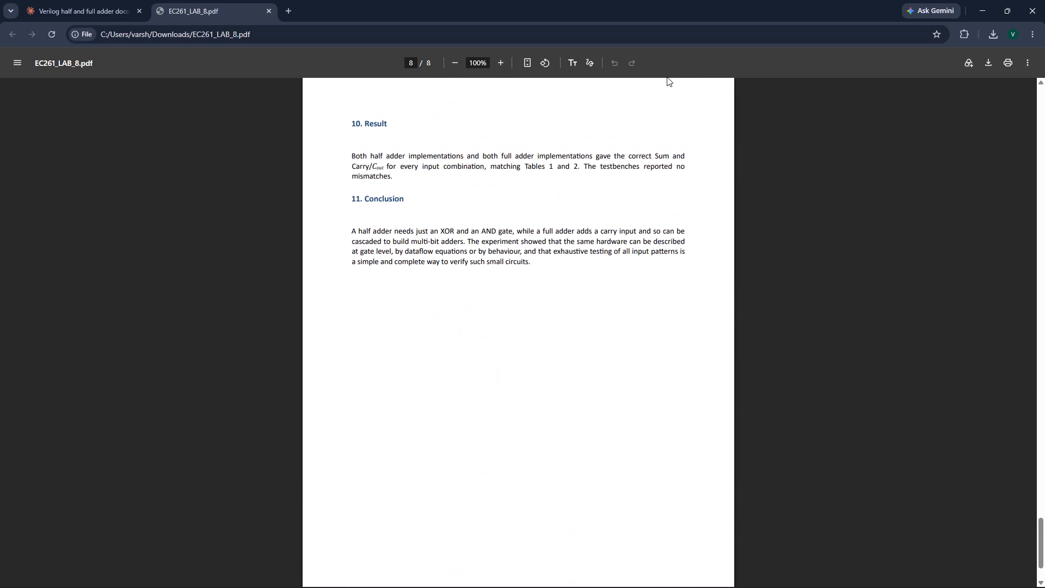
Switch to Google Classroom.
left_click(674, 584)
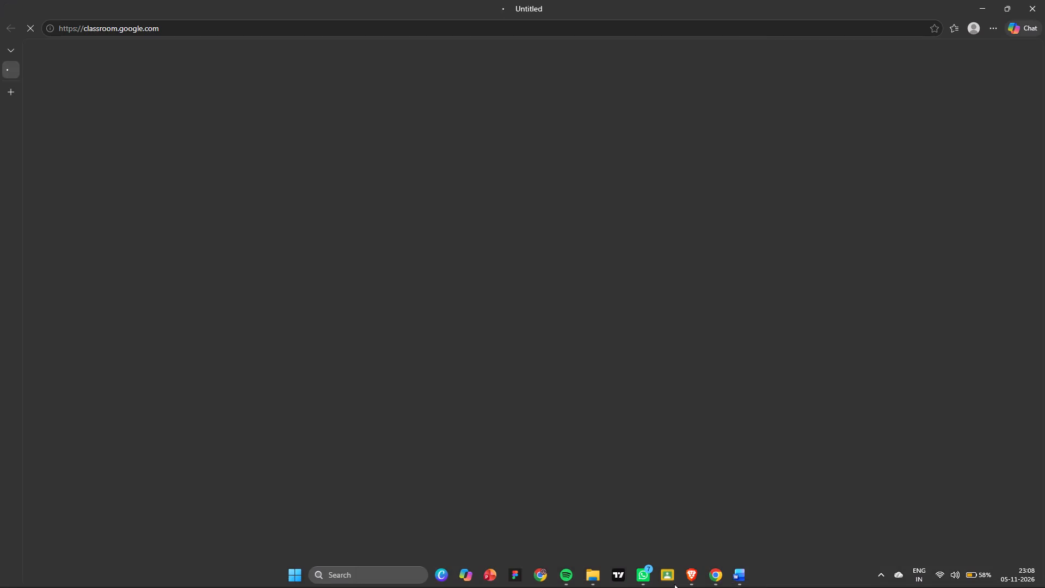